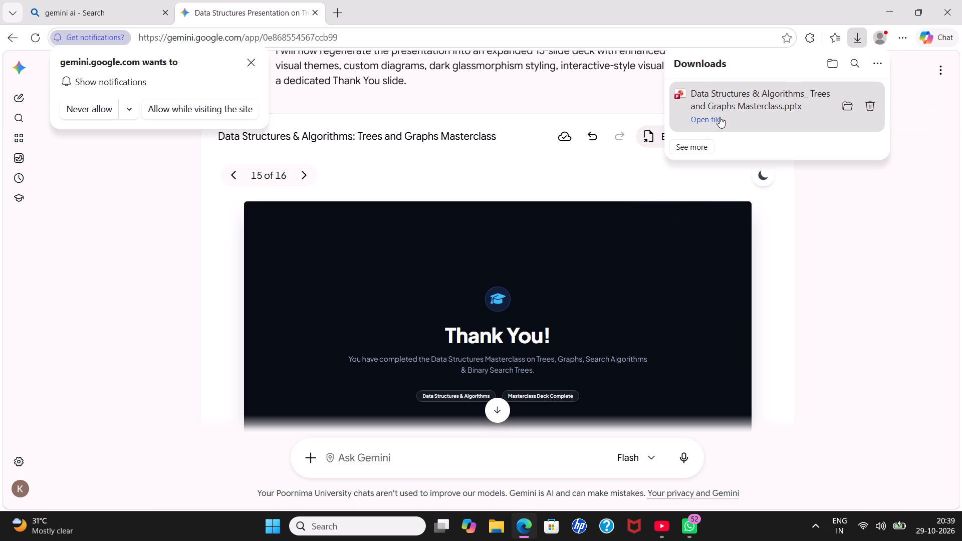
pyautogui.click(709, 117)
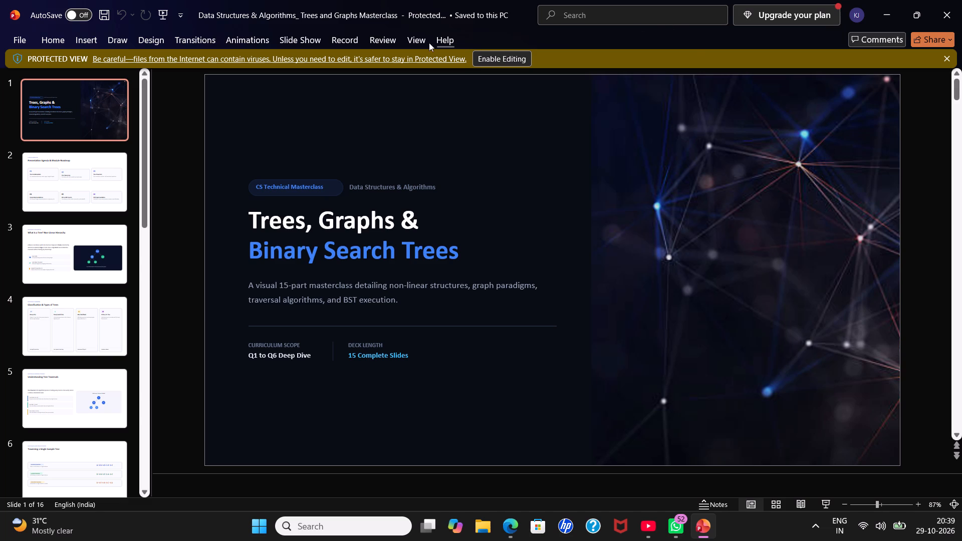
# Enable editing for the protected presentation and dismiss the embedded fonts notice.
pyautogui.click(291, 183)
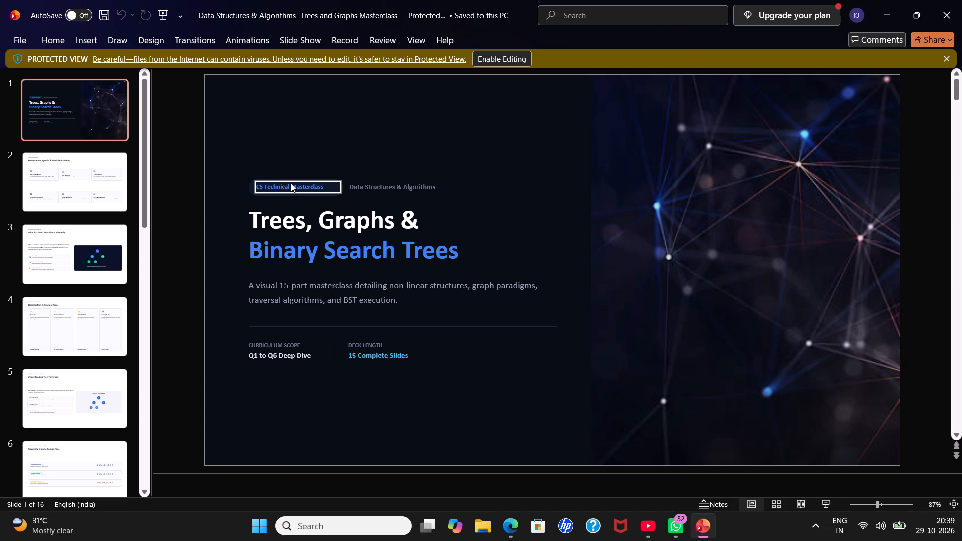
pyautogui.rightClick(291, 183)
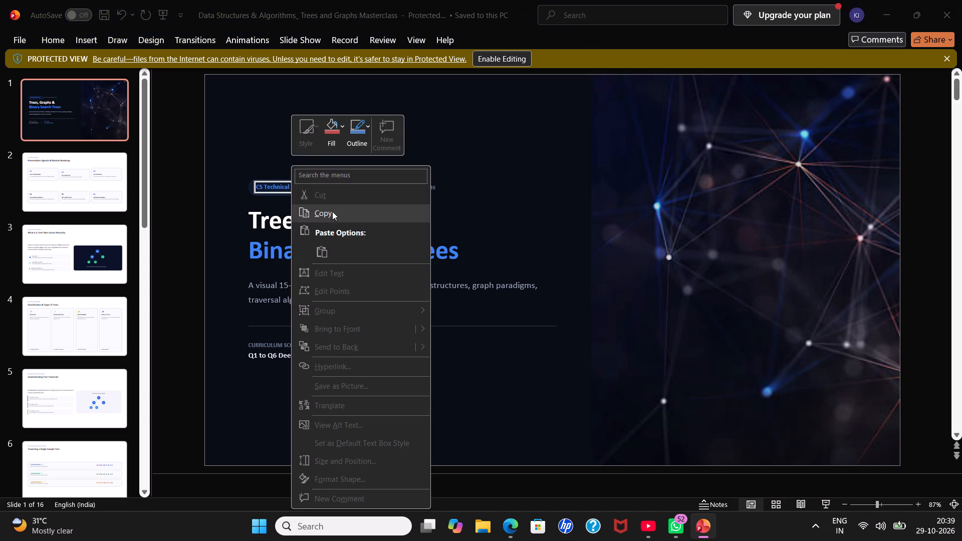
pyautogui.click(464, 158)
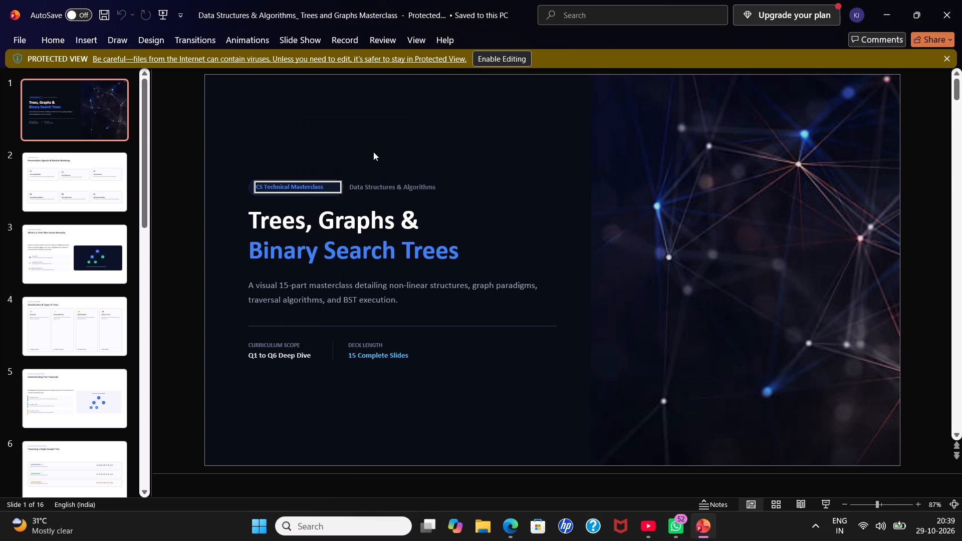
pyautogui.click(503, 54)
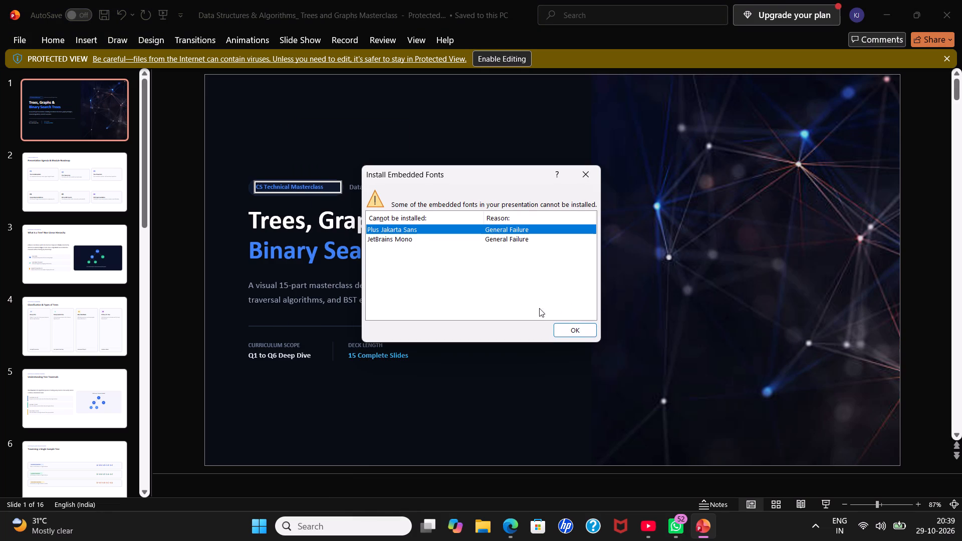
pyautogui.click(577, 332)
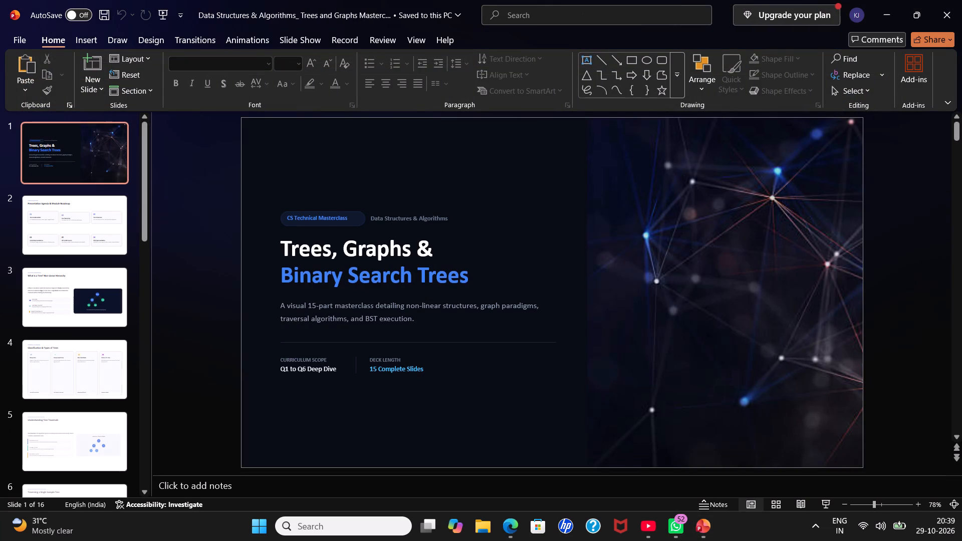
# Remove the "CS Technical Masterclass" text box from the title slide by cutting it.
pyautogui.click(327, 215)
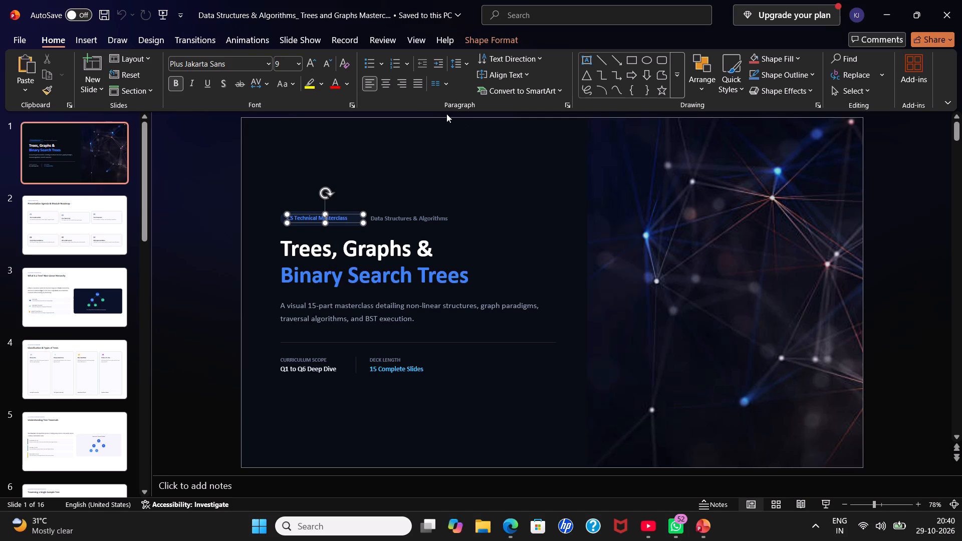
pyautogui.press('BackSpace')
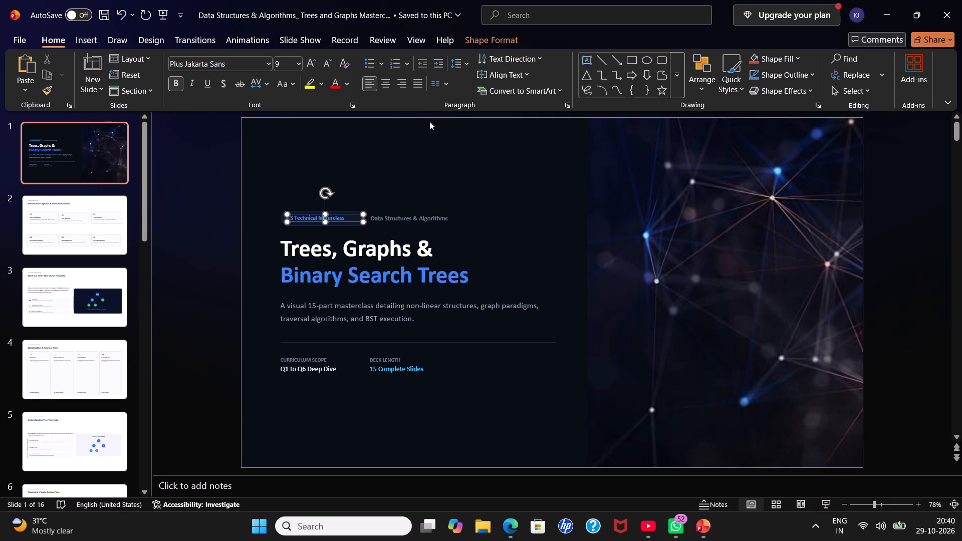
pyautogui.press('BackSpace')
pyautogui.press('BackSpace')
pyautogui.press('BackSpace')
pyautogui.press('BackSpace')
pyautogui.press('BackSpace')
pyautogui.press('BackSpace')
pyautogui.press('BackSpace')
pyautogui.press('BackSpace')
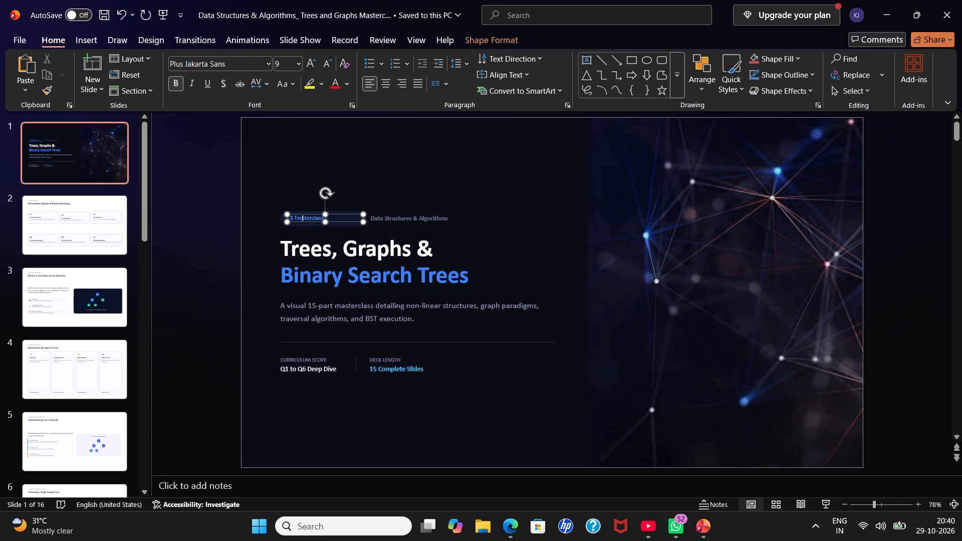
pyautogui.rightClick(330, 217)
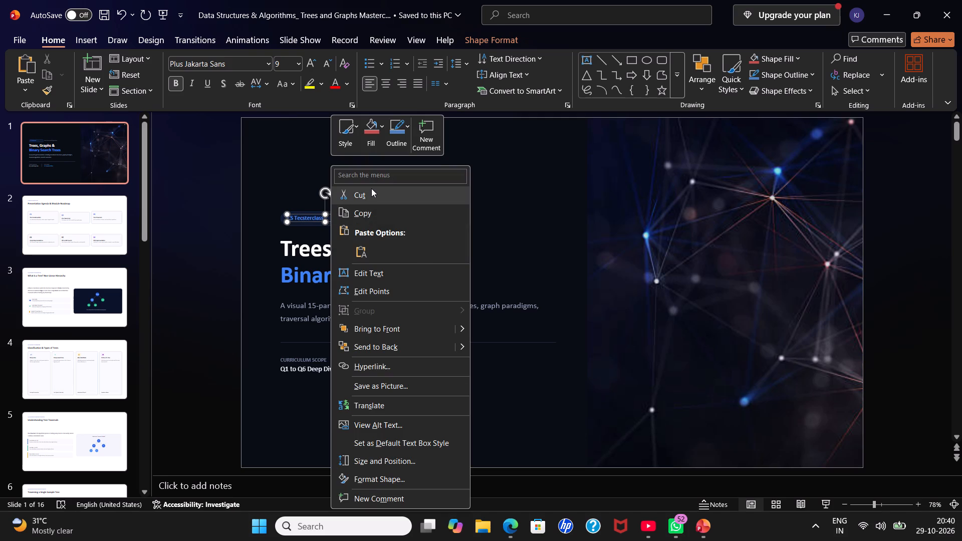
pyautogui.click(371, 188)
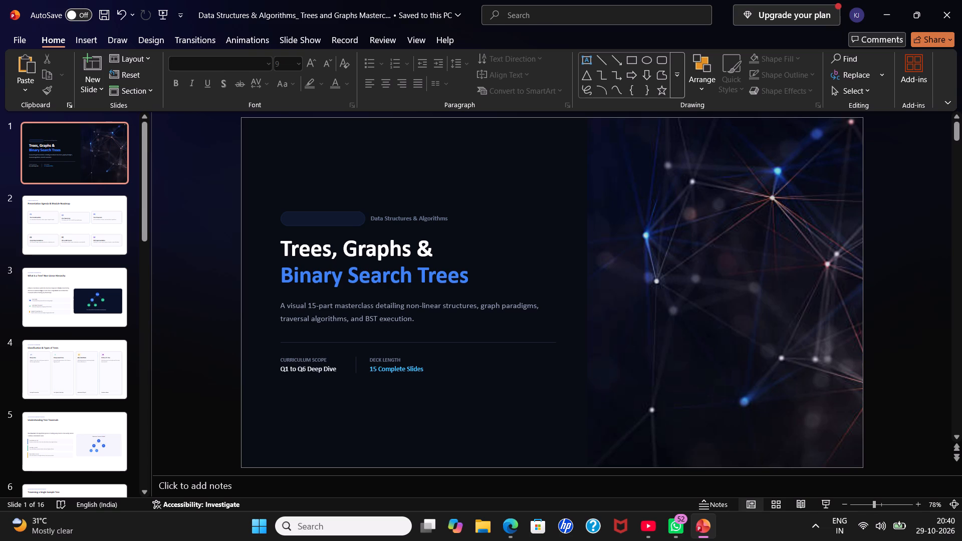
# Delete the empty rounded badge shape left above the title on slide 1.
pyautogui.moveTo(378, 217); pyautogui.dragTo(360, 215)
pyautogui.moveTo(360, 215); pyautogui.dragTo(350, 193)
pyautogui.moveTo(350, 193); pyautogui.dragTo(346, 193)
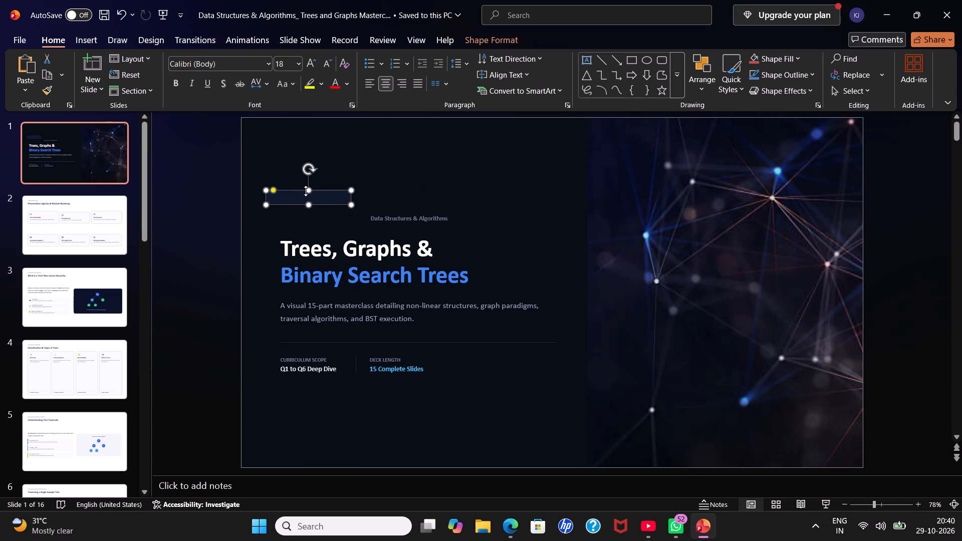
pyautogui.click(311, 195)
pyautogui.press('BackSpace')
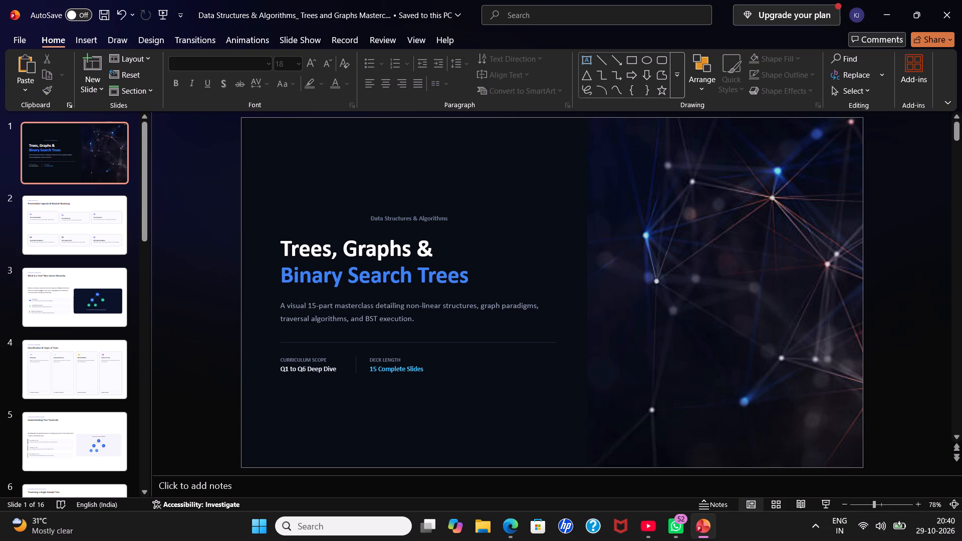
# Move the "Data Structures & Algorithms" text box on slide 1 to the slide's upper-left corner.
pyautogui.click(397, 218)
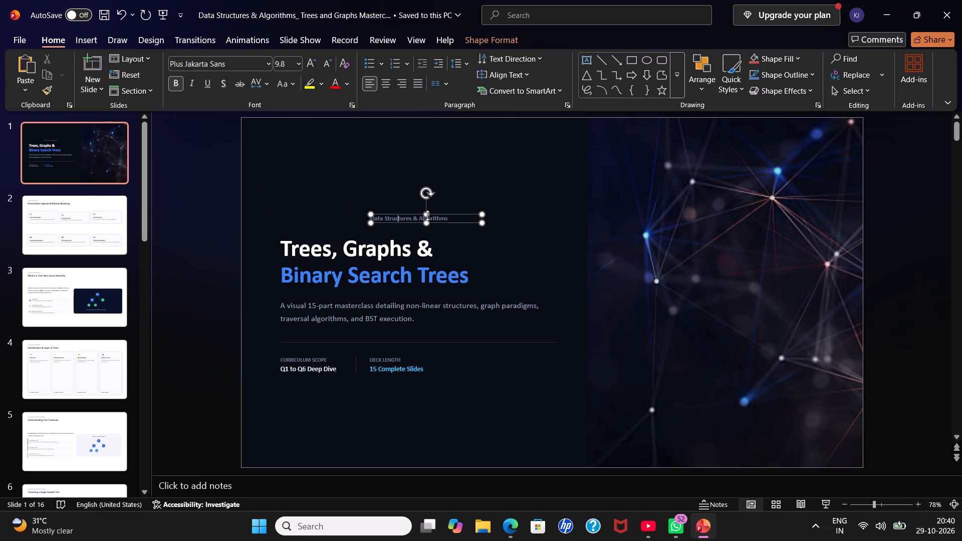
pyautogui.moveTo(459, 218); pyautogui.dragTo(432, 216)
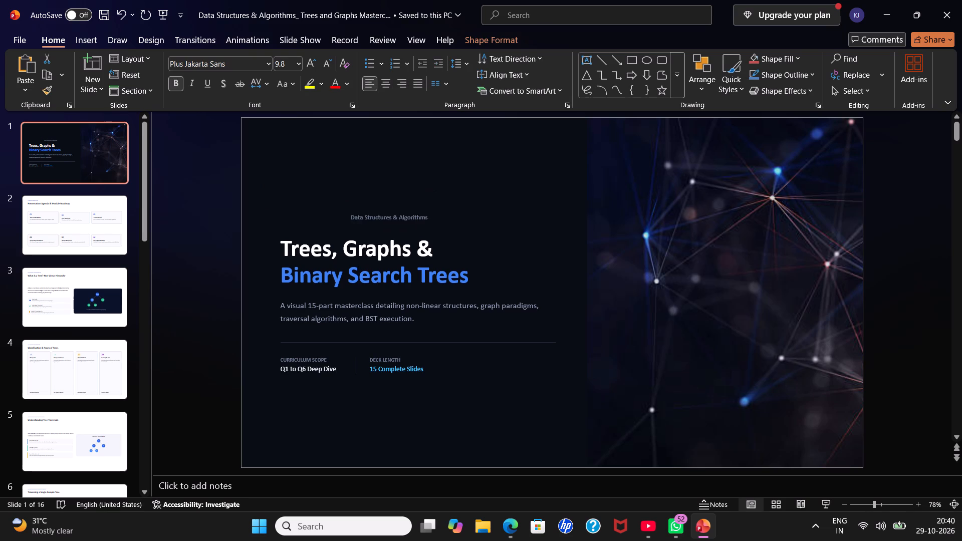
pyautogui.moveTo(432, 216); pyautogui.dragTo(369, 189)
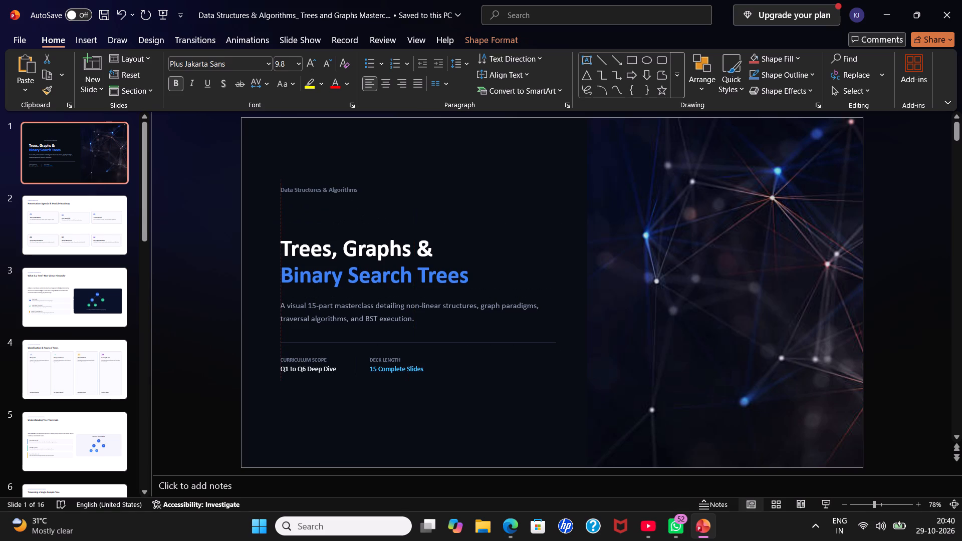
pyautogui.moveTo(369, 189); pyautogui.dragTo(346, 145)
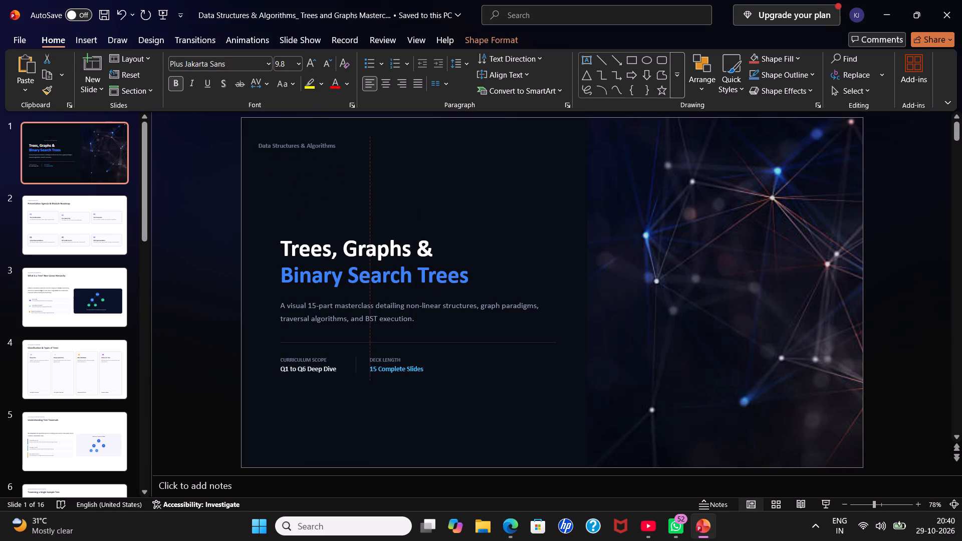
pyautogui.moveTo(346, 145); pyautogui.dragTo(346, 145)
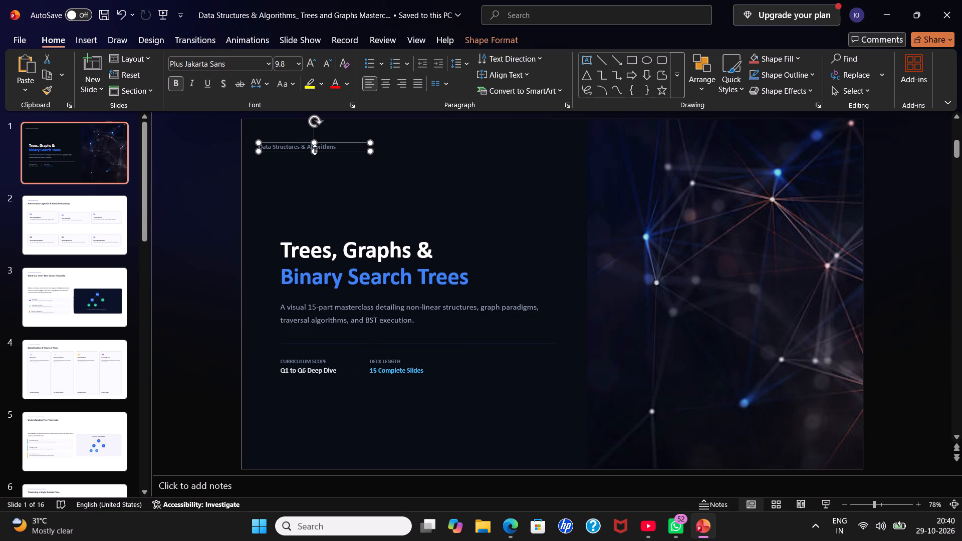
# Enlarge the "Data Structures & Algorithms" text box so it is slightly wider.
pyautogui.moveTo(315, 150); pyautogui.dragTo(315, 160)
pyautogui.moveTo(371, 150); pyautogui.dragTo(378, 161)
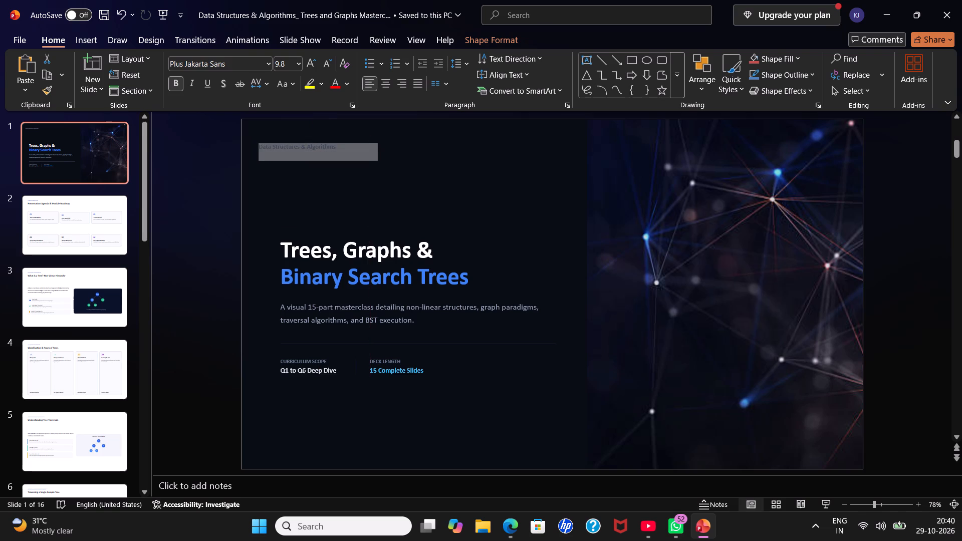
pyautogui.moveTo(378, 161); pyautogui.dragTo(380, 162)
pyautogui.click(388, 155)
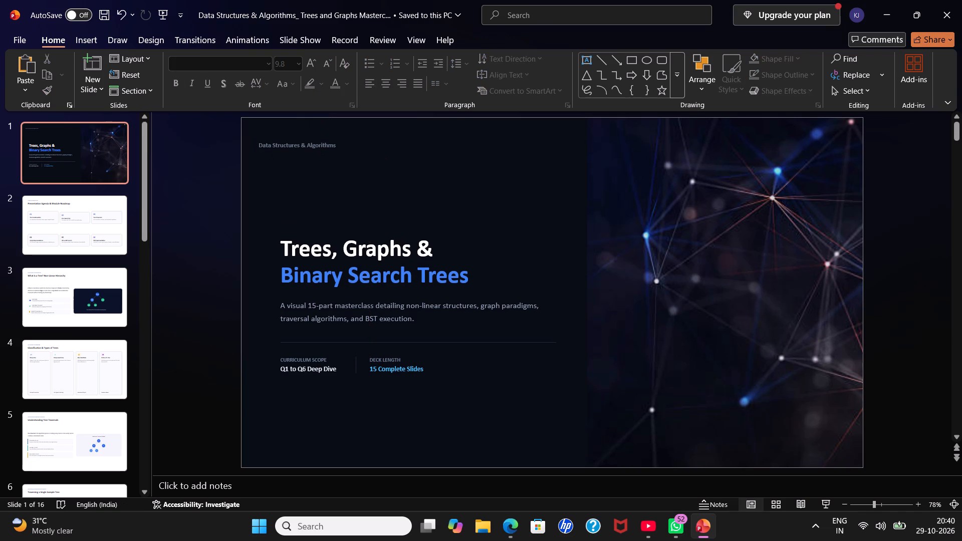
# Set the "Data Structures & Algorithms" text to font size 14.
pyautogui.click(324, 140)
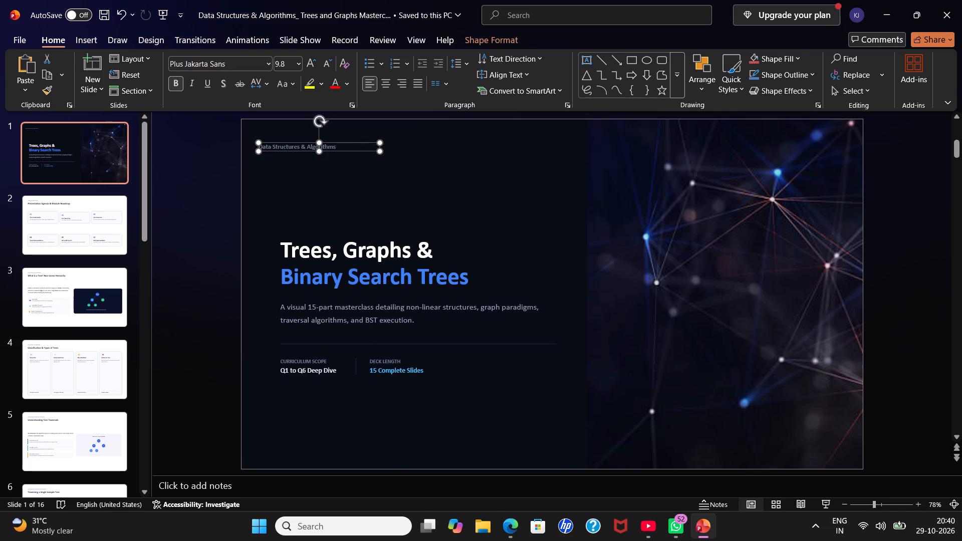
pyautogui.click(320, 146)
pyautogui.rightClick(320, 146)
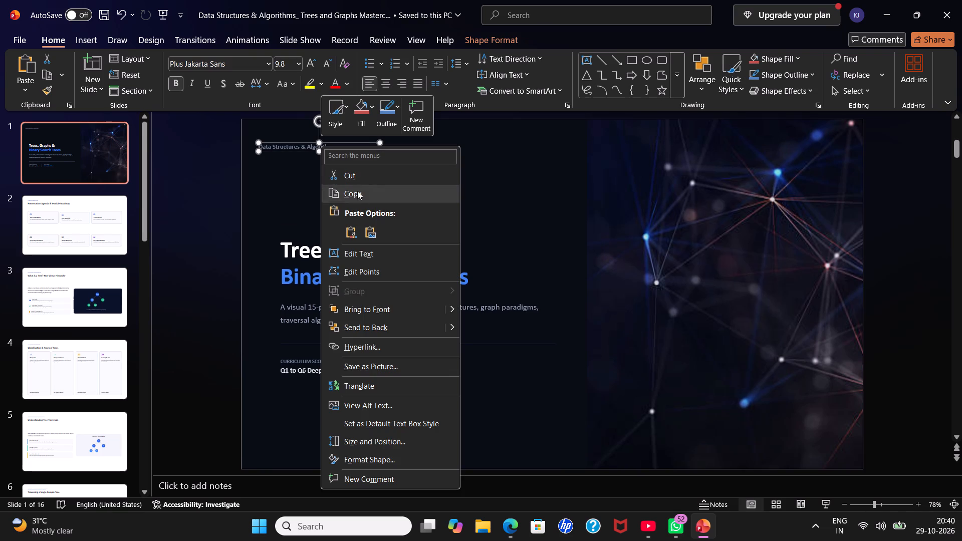
pyautogui.click(491, 214)
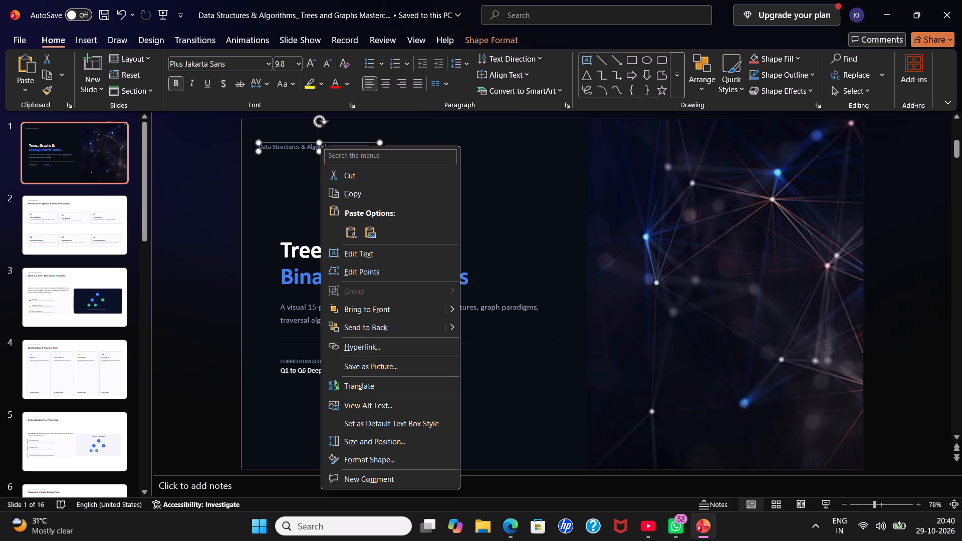
pyautogui.click(297, 65)
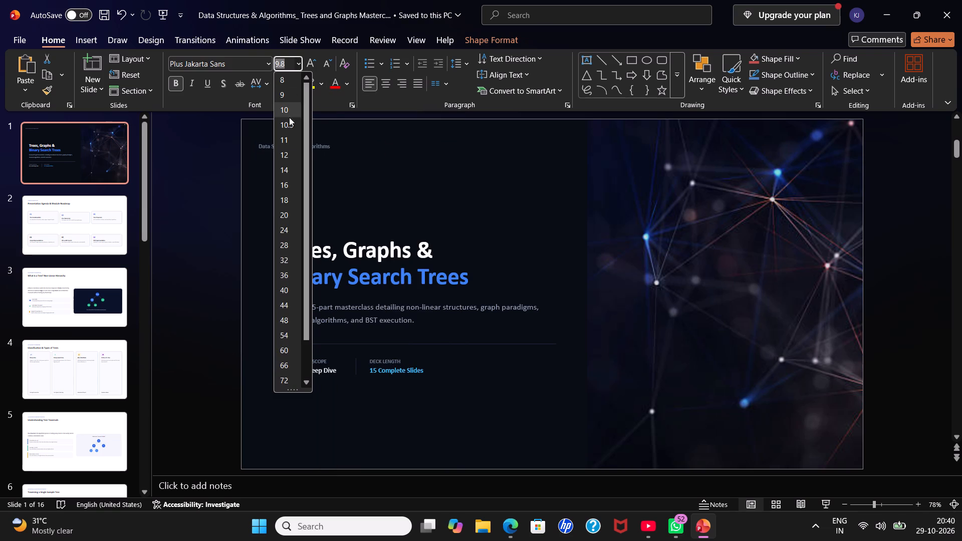
pyautogui.click(286, 171)
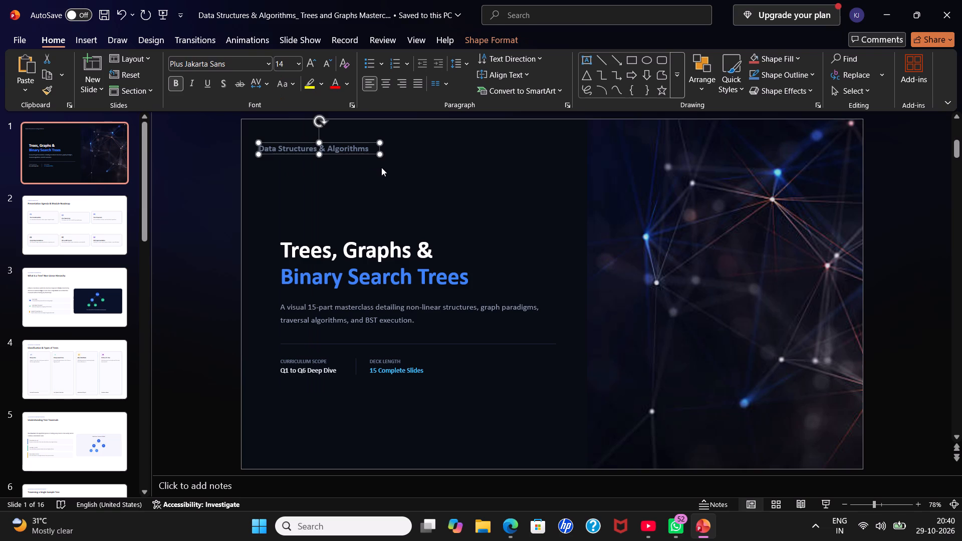
pyautogui.click(381, 167)
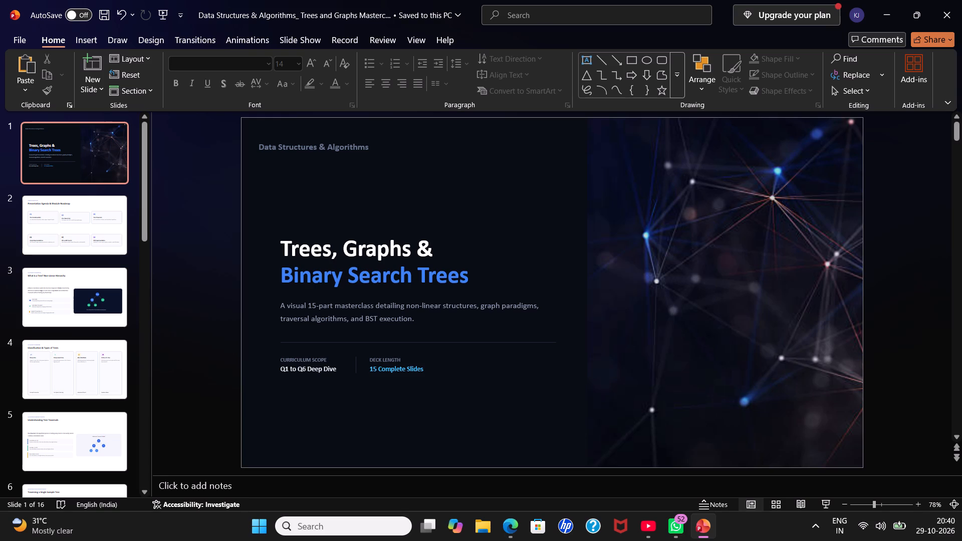
# Move the "Trees, Graphs & Binary Search Trees" title up to sit just below the "Data Structures & Algorithms" heading.
pyautogui.moveTo(288, 241); pyautogui.dragTo(315, 250)
pyautogui.click(486, 325)
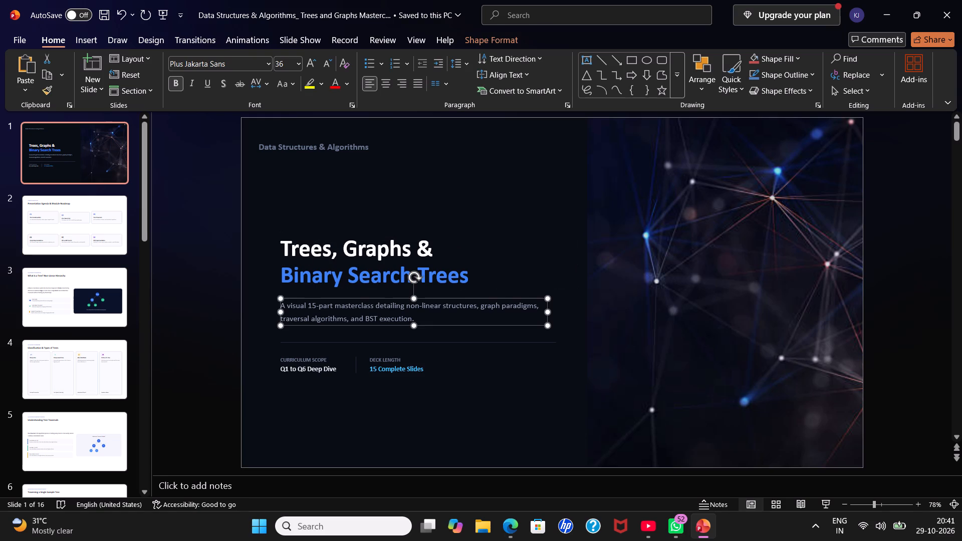
pyautogui.doubleClick(423, 272)
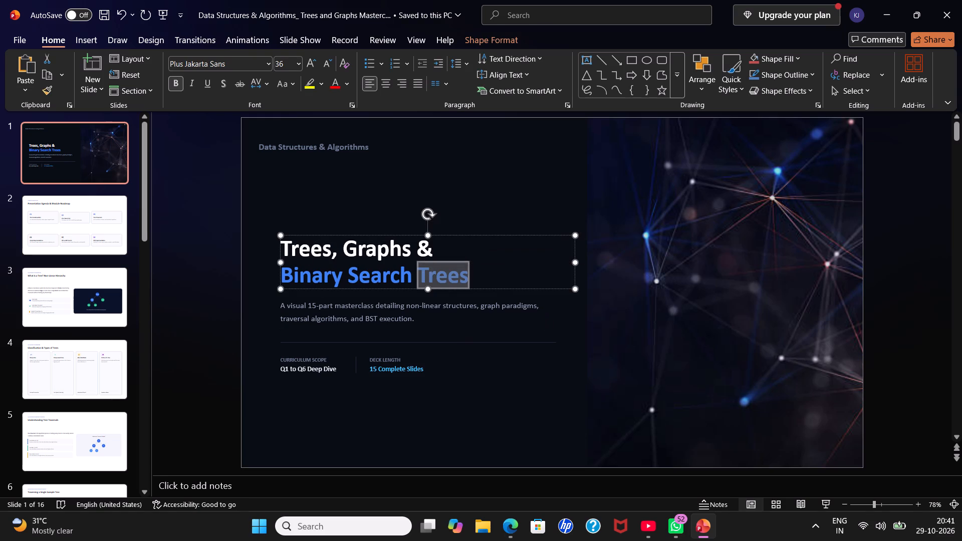
pyautogui.click(476, 320)
pyautogui.click(458, 262)
pyautogui.moveTo(495, 260); pyautogui.dragTo(475, 201)
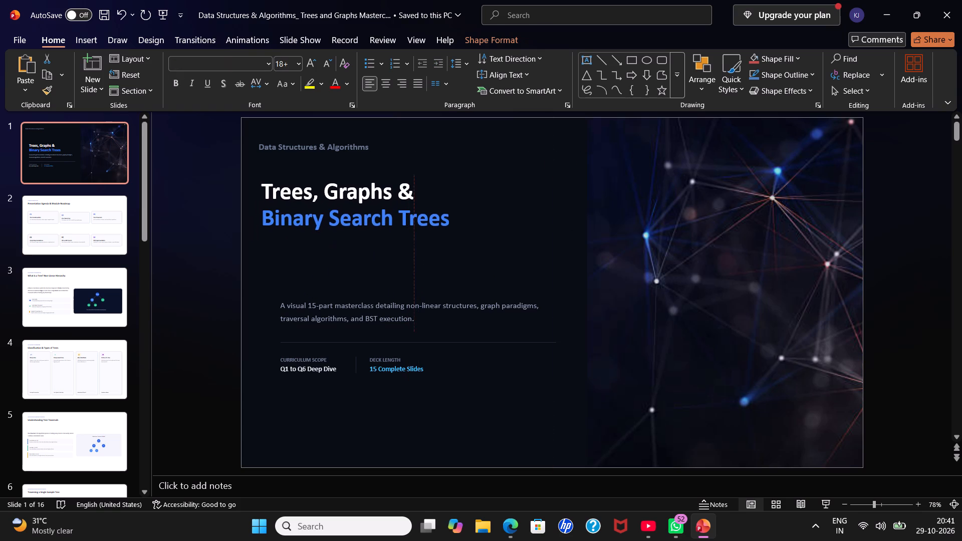
pyautogui.moveTo(475, 201); pyautogui.dragTo(474, 197)
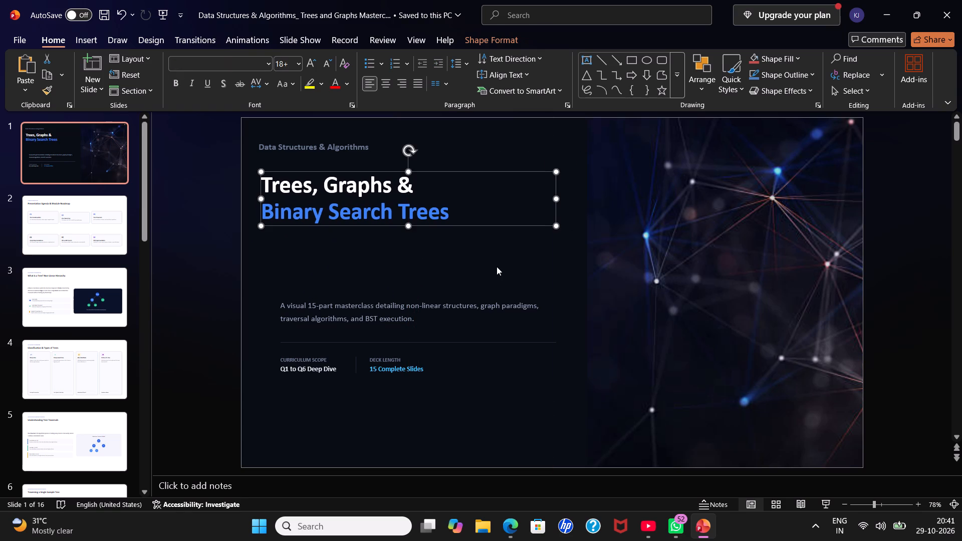
pyautogui.click(497, 266)
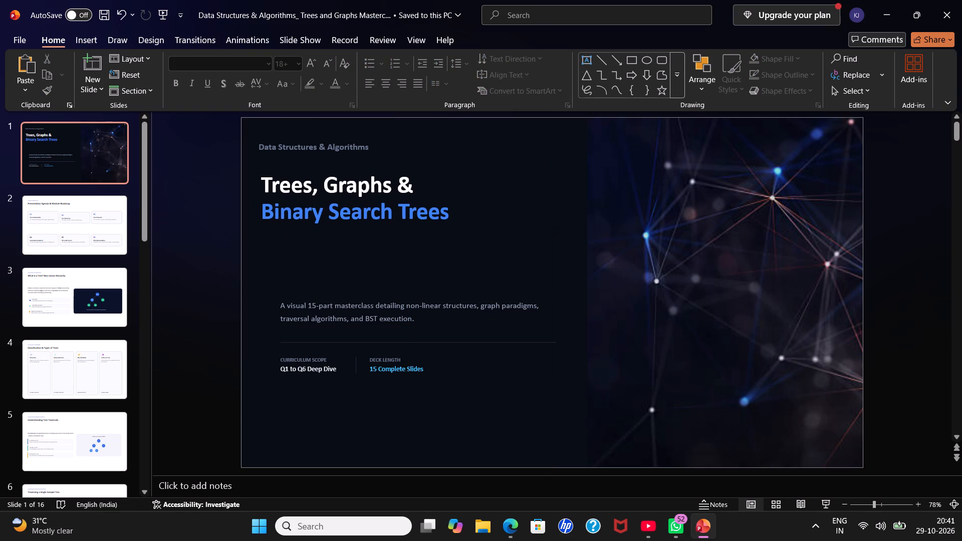
# Move the "A visual 15-part masterclass" description up beneath the title, left-aligned with the "Data Structures & Algorithms" heading.
pyautogui.doubleClick(309, 307)
pyautogui.moveTo(435, 320); pyautogui.dragTo(443, 315)
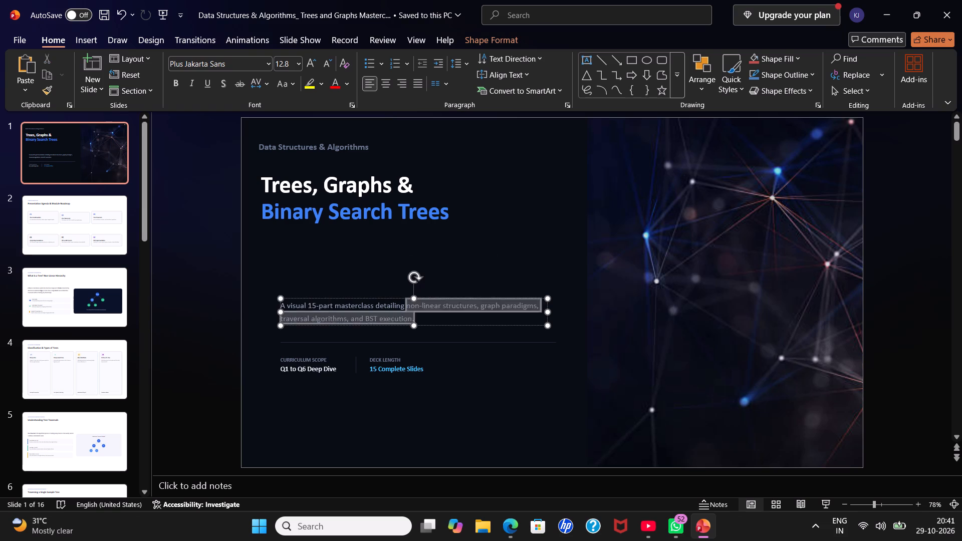
pyautogui.moveTo(443, 315); pyautogui.dragTo(471, 319)
pyautogui.click(479, 340)
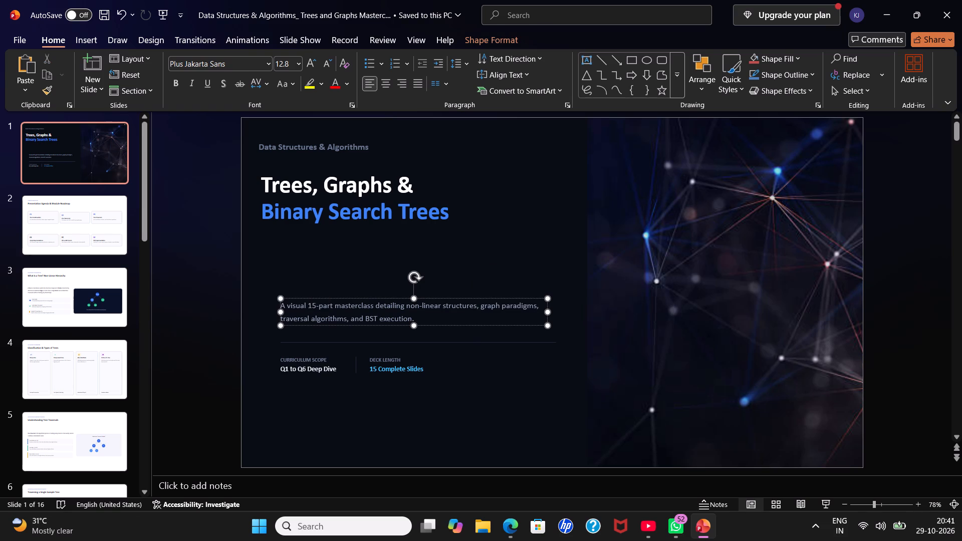
pyautogui.click(476, 314)
pyautogui.moveTo(479, 326); pyautogui.dragTo(456, 277)
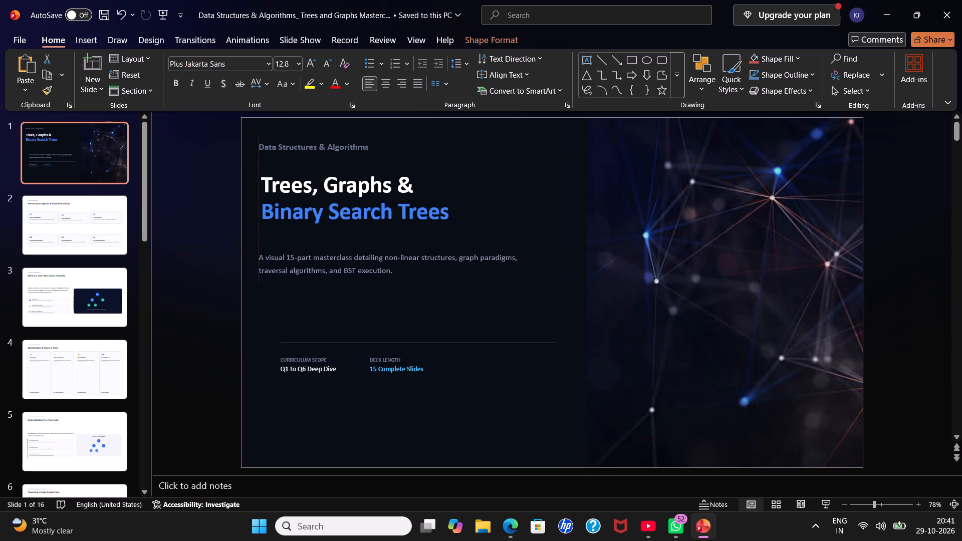
pyautogui.moveTo(456, 277); pyautogui.dragTo(456, 261)
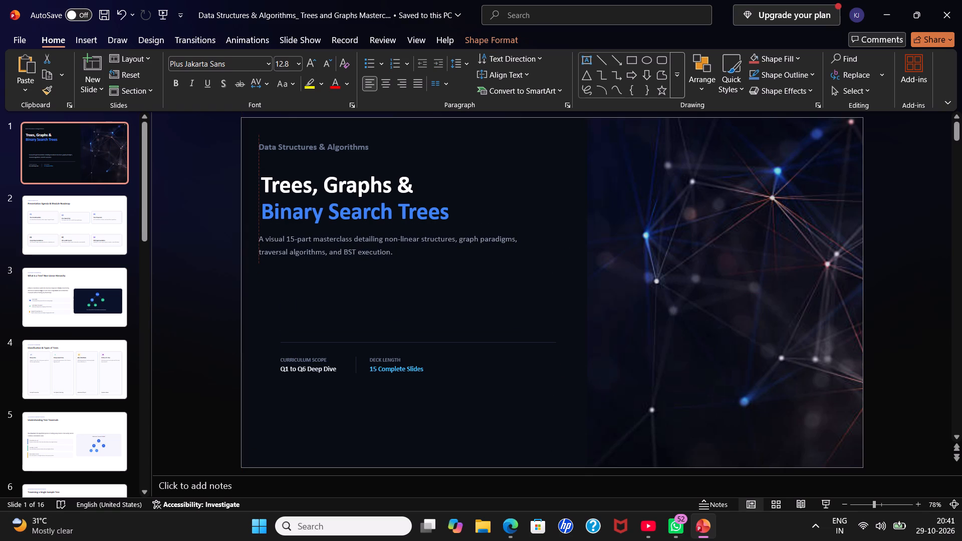
pyautogui.moveTo(456, 261); pyautogui.dragTo(456, 263)
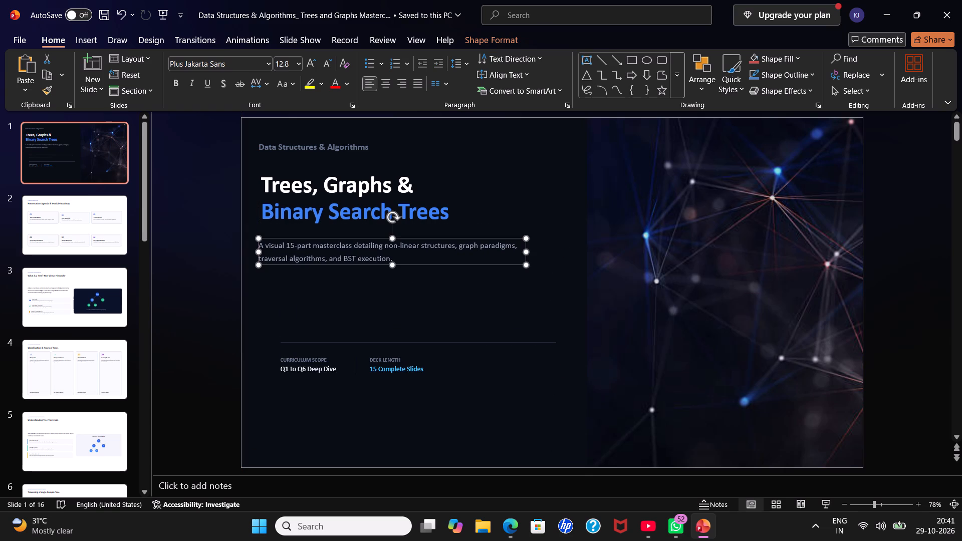
pyautogui.click(512, 311)
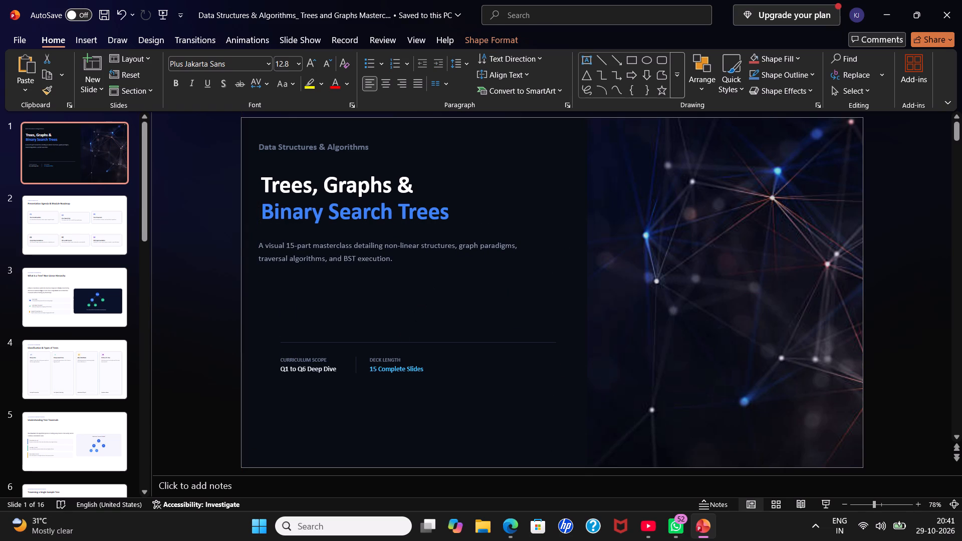
# Delete the "15 Complete Slides" text box from the title slide.
pyautogui.rightClick(397, 365)
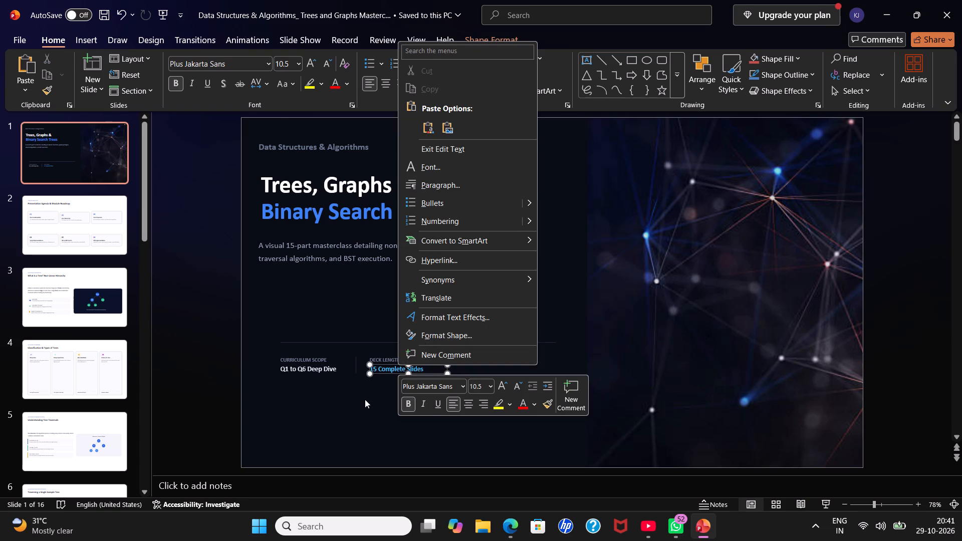
pyautogui.moveTo(364, 399); pyautogui.dragTo(386, 370)
pyautogui.press('BackSpace')
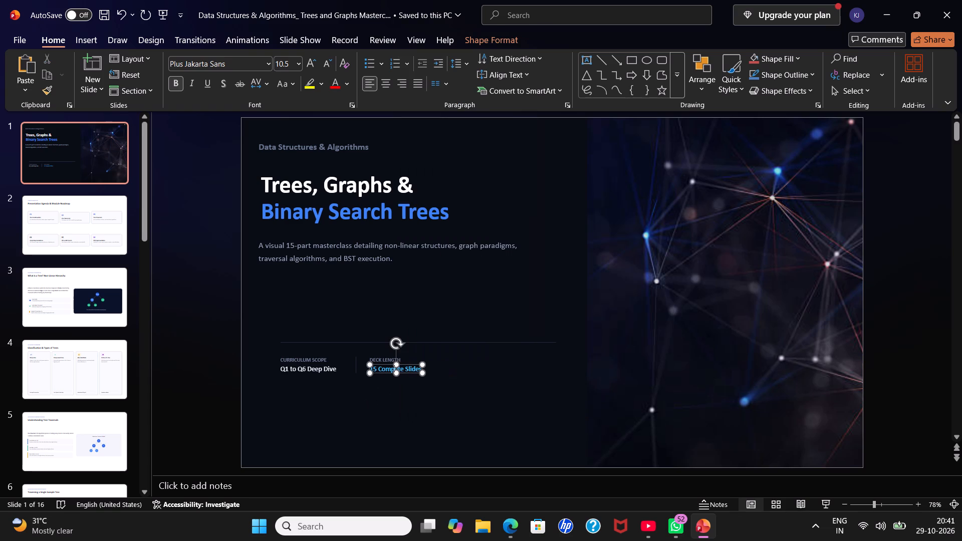
pyautogui.press('BackSpace')
pyautogui.click(439, 391)
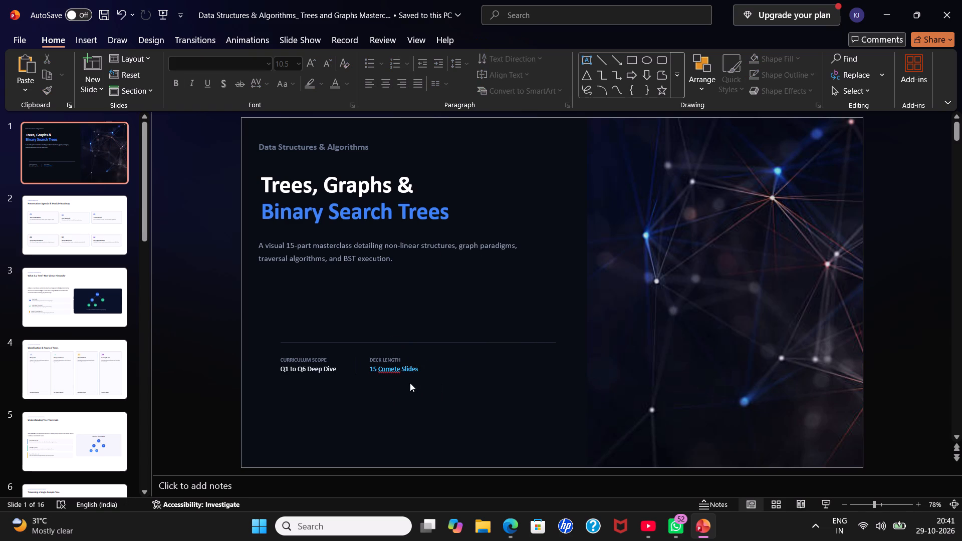
pyautogui.click(408, 366)
pyautogui.click(408, 366)
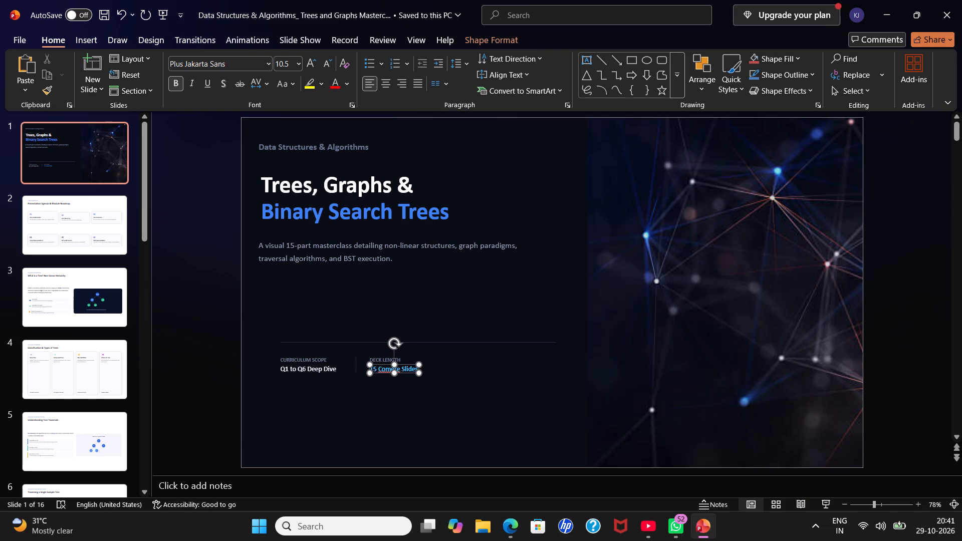
pyautogui.press('BackSpace')
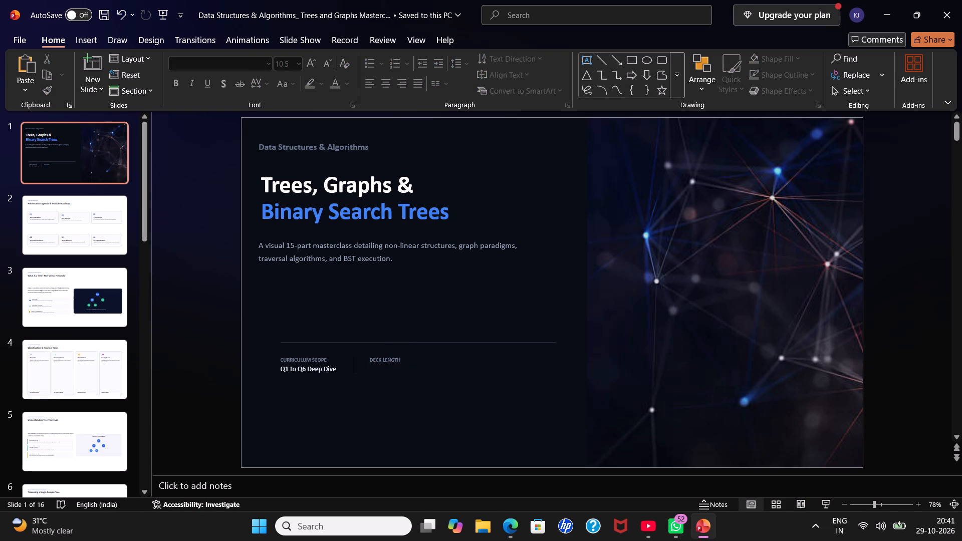
# Delete the "DECK LENGTH" label from the title slide.
pyautogui.click(384, 362)
pyautogui.press('BackSpace')
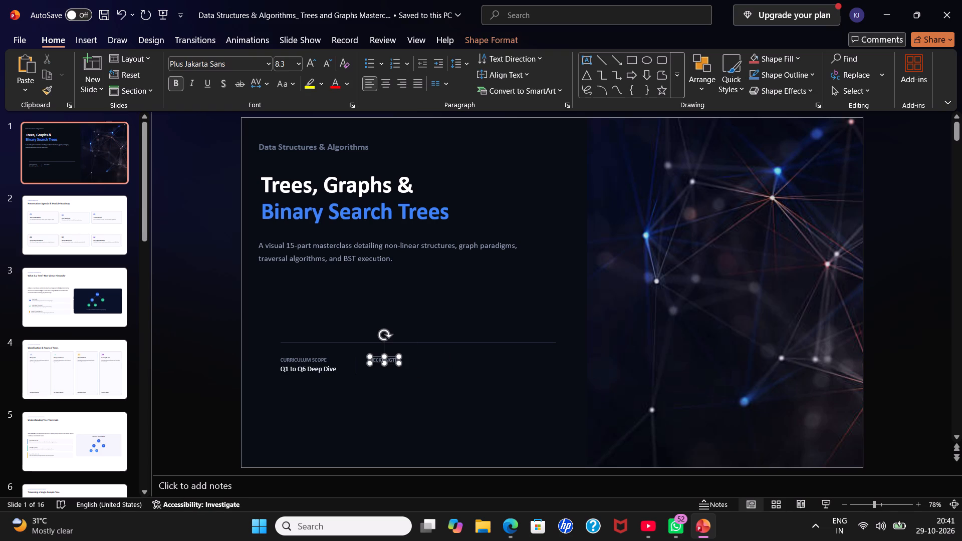
pyautogui.press('BackSpace')
pyautogui.press('BackSpace')
pyautogui.press('BackSpace')
pyautogui.press('BackSpace')
pyautogui.press('BackSpace')
pyautogui.press('BackSpace')
pyautogui.press('BackSpace')
pyautogui.press('BackSpace')
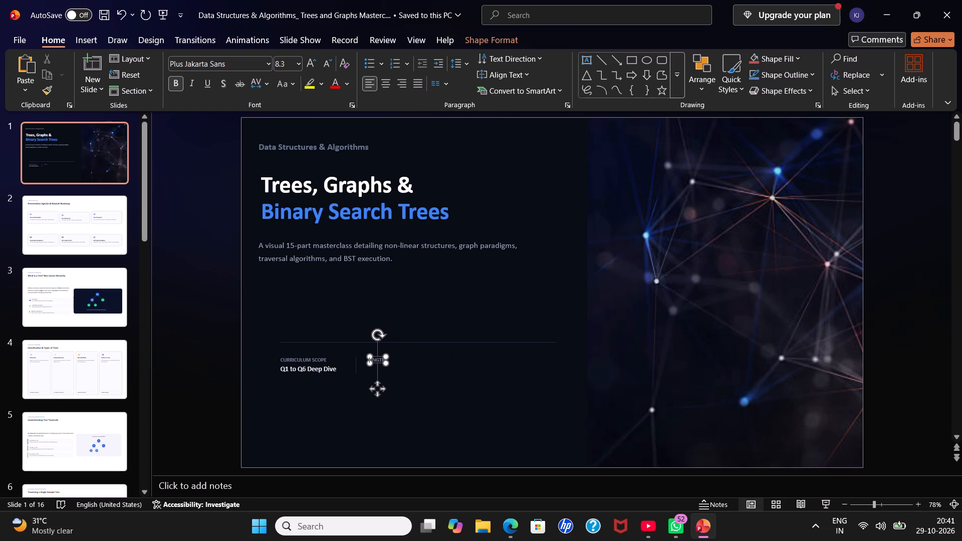
pyautogui.click(382, 388)
pyautogui.press('BackSpace')
# Delete the "Q1 to Q6 Deep Dive" text and its "CURRICULUM SCOPE" label from the title slide.
pyautogui.click(357, 367)
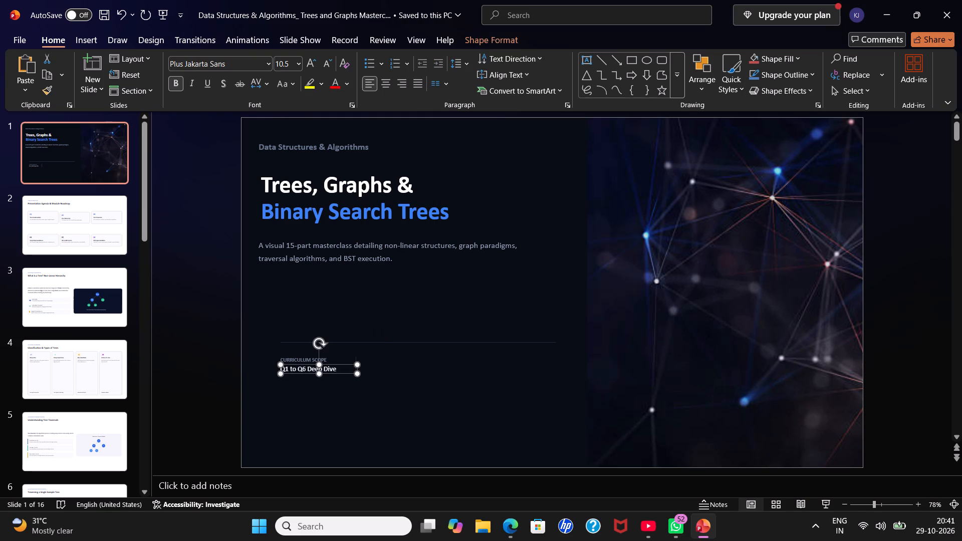
pyautogui.press('BackSpace')
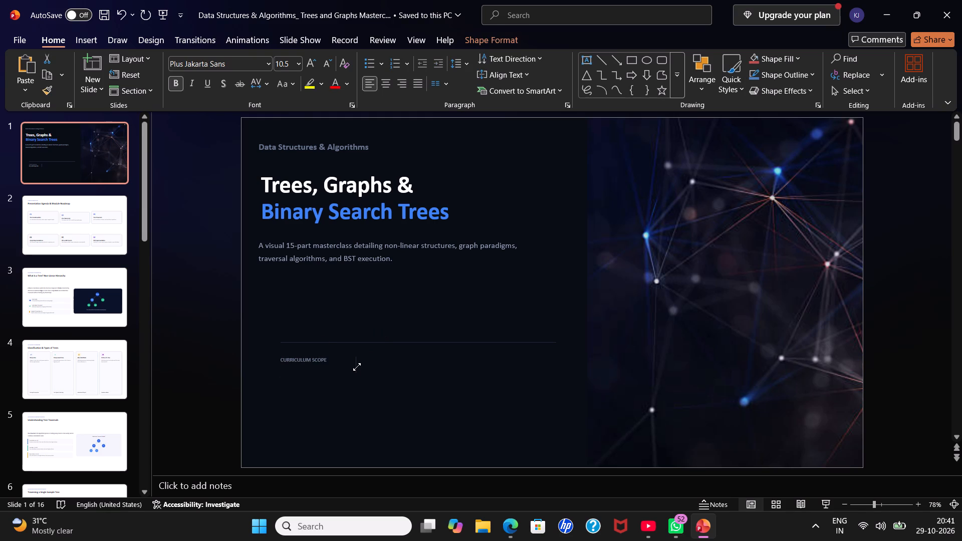
pyautogui.click(308, 361)
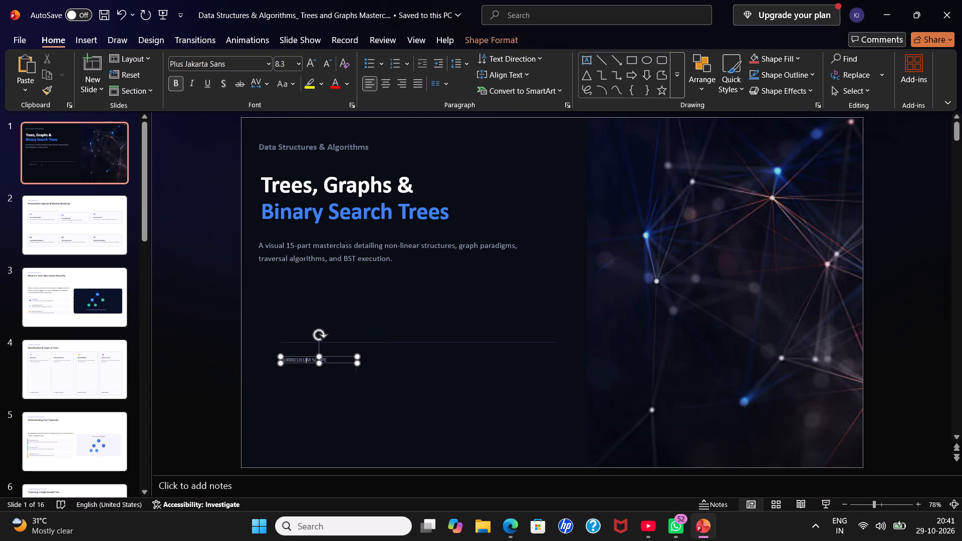
pyautogui.press('BackSpace')
pyautogui.press('BackSpace')
pyautogui.press('BackSpace')
pyautogui.press('BackSpace')
pyautogui.press('BackSpace')
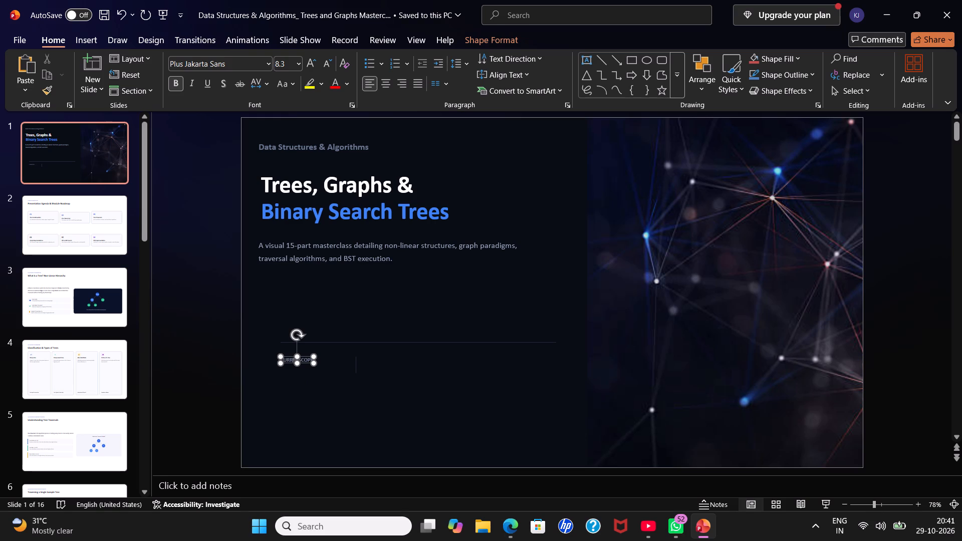
pyautogui.click(309, 358)
pyautogui.press('BackSpace')
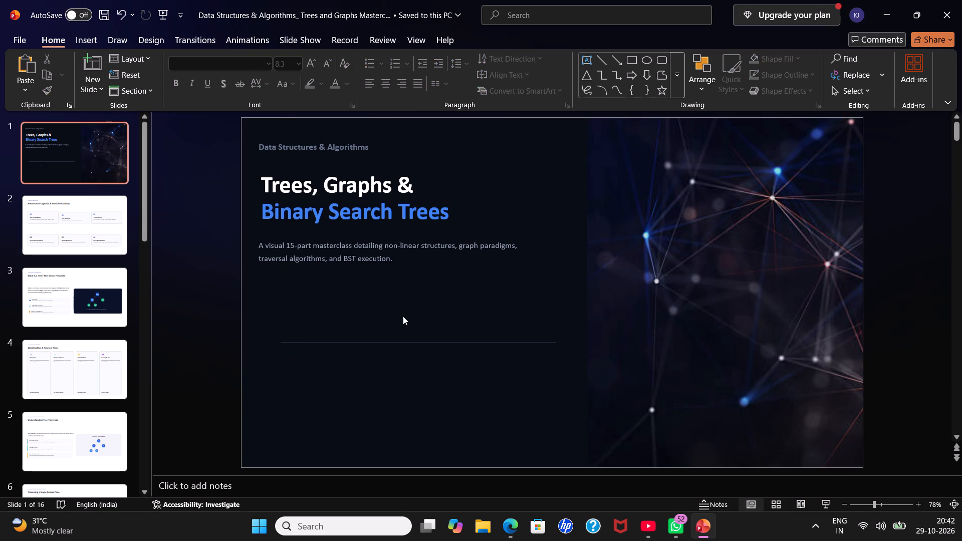
# Move the empty, invisible box at the horizontal divider line up to just beneath the masterclass description.
pyautogui.moveTo(376, 339); pyautogui.dragTo(380, 348)
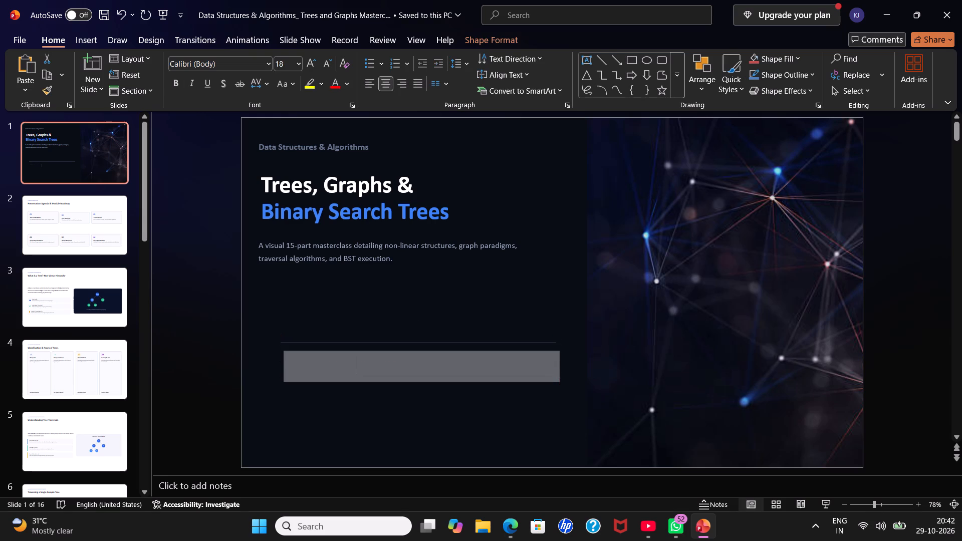
pyautogui.moveTo(380, 348); pyautogui.dragTo(349, 269)
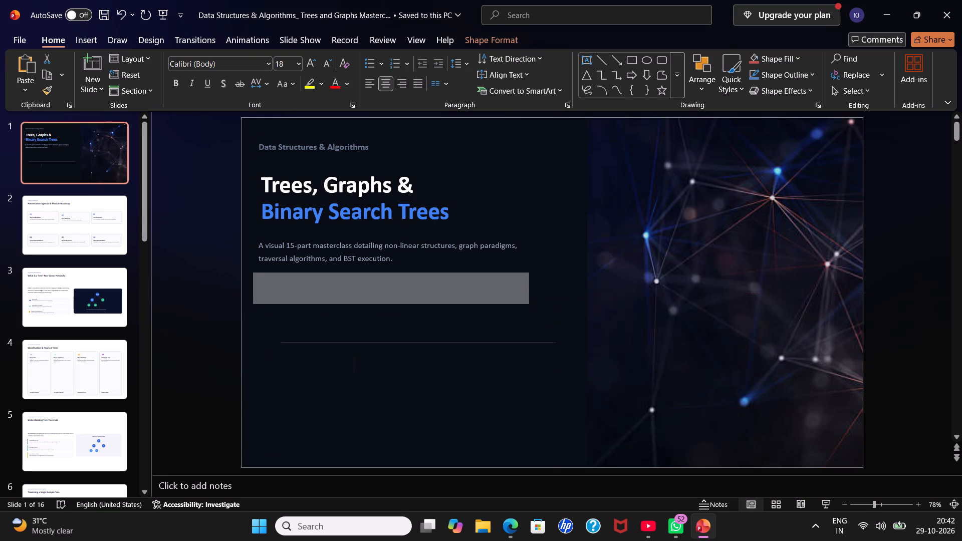
pyautogui.moveTo(349, 269); pyautogui.dragTo(350, 266)
pyautogui.click(376, 324)
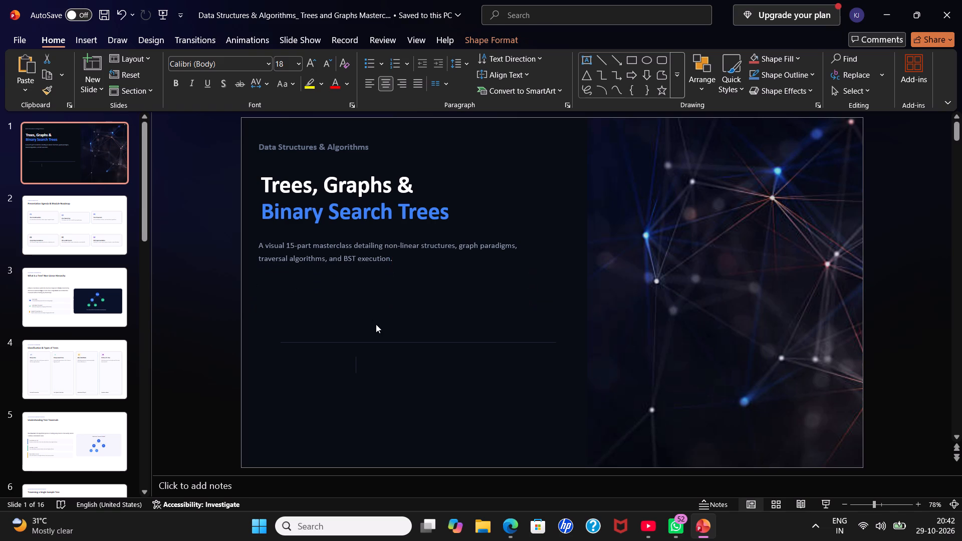
# Move the horizontal divider line up to just beneath the masterclass description, left-aligned with the title text.
pyautogui.click(391, 343)
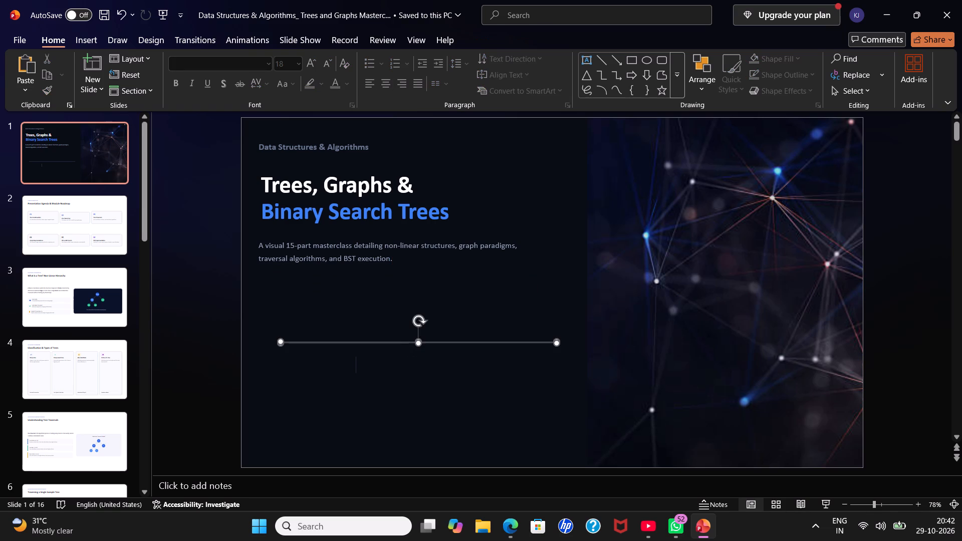
pyautogui.moveTo(407, 344); pyautogui.dragTo(393, 311)
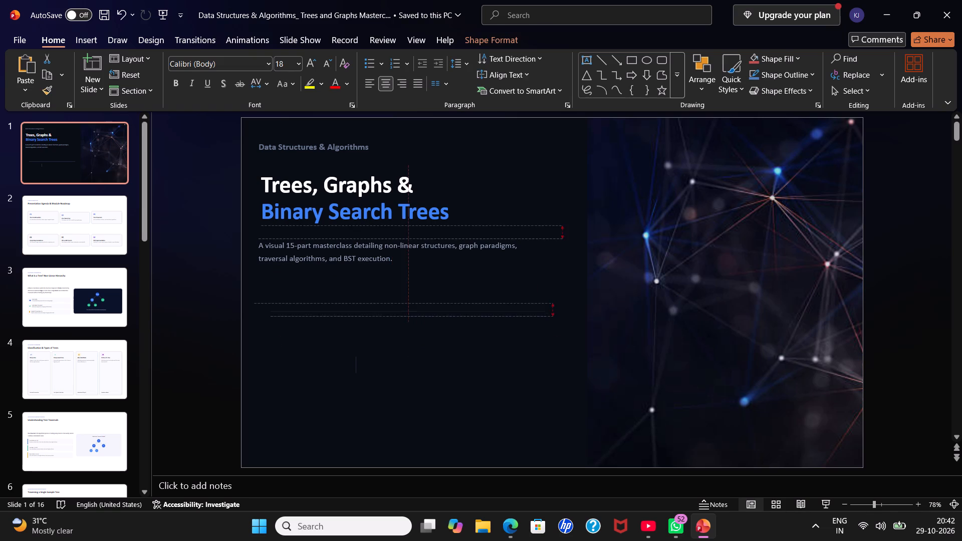
pyautogui.moveTo(393, 311); pyautogui.dragTo(387, 280)
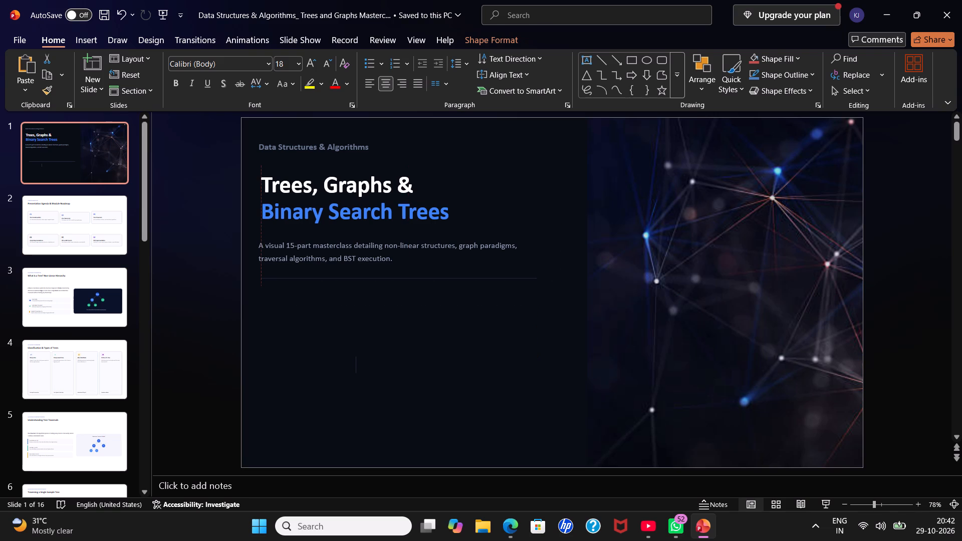
pyautogui.moveTo(387, 280); pyautogui.dragTo(387, 279)
pyautogui.click(413, 342)
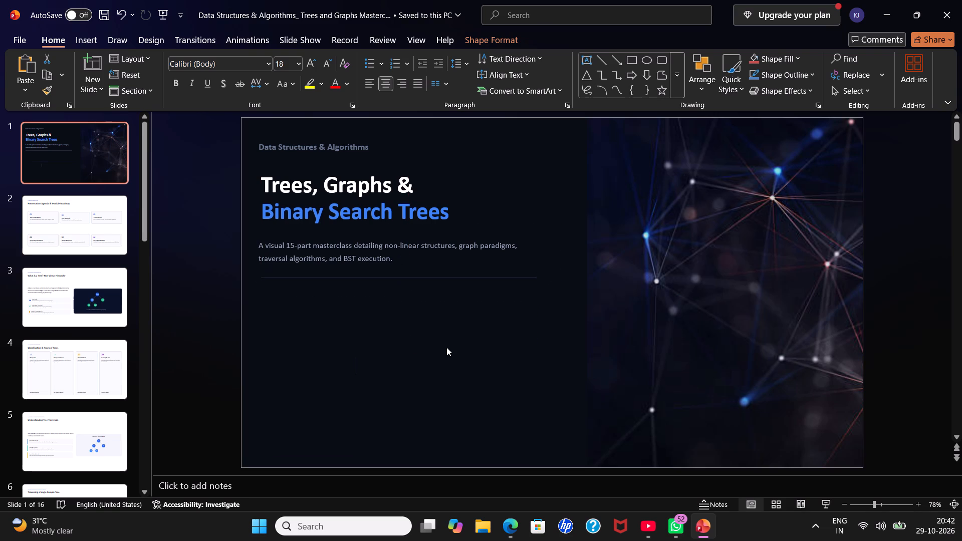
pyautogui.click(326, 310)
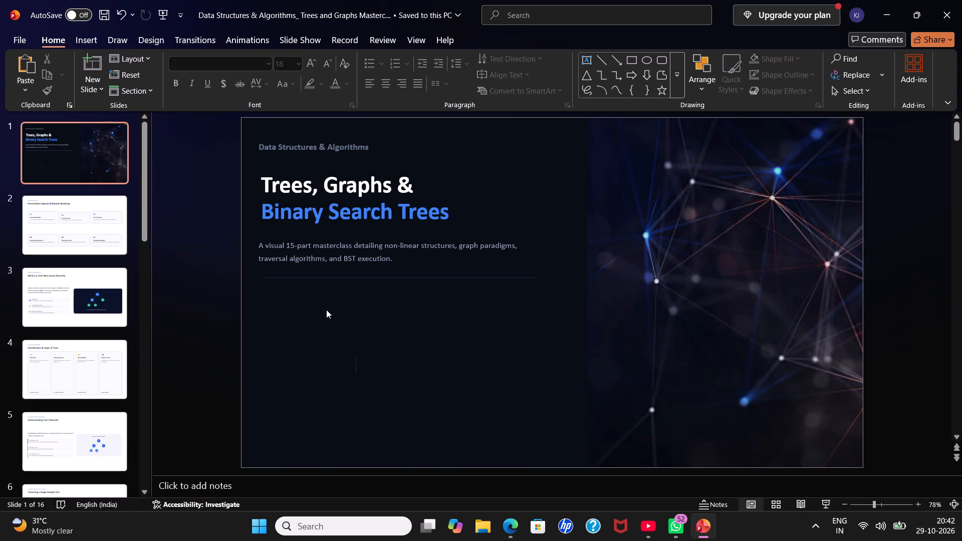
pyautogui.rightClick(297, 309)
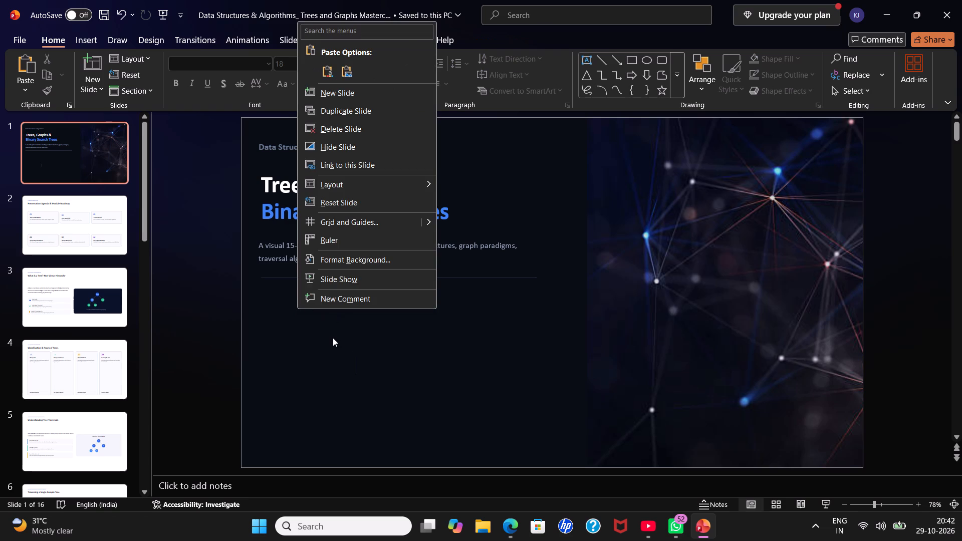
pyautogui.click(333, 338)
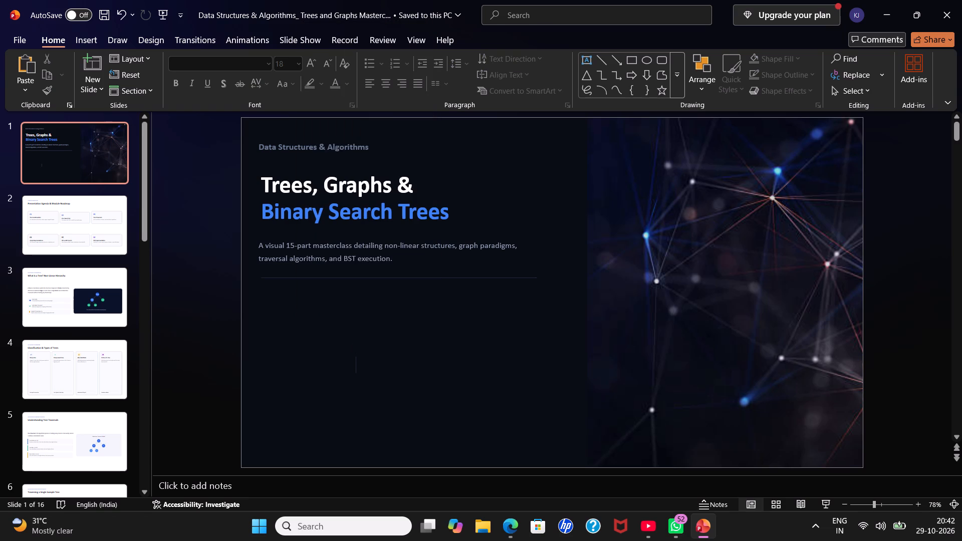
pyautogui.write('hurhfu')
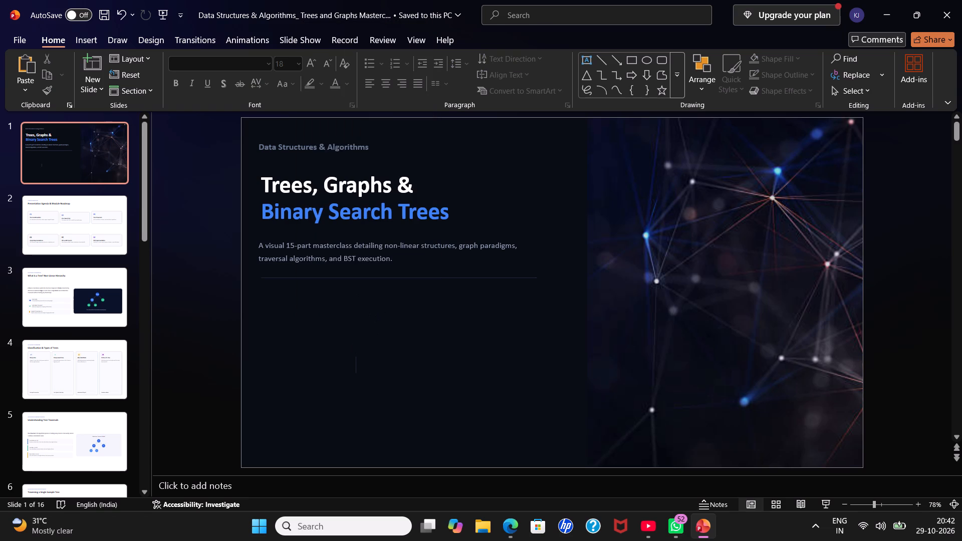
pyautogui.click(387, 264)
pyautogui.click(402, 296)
# Insert a text box in the empty area below the divider line on the title slide.
pyautogui.click(90, 42)
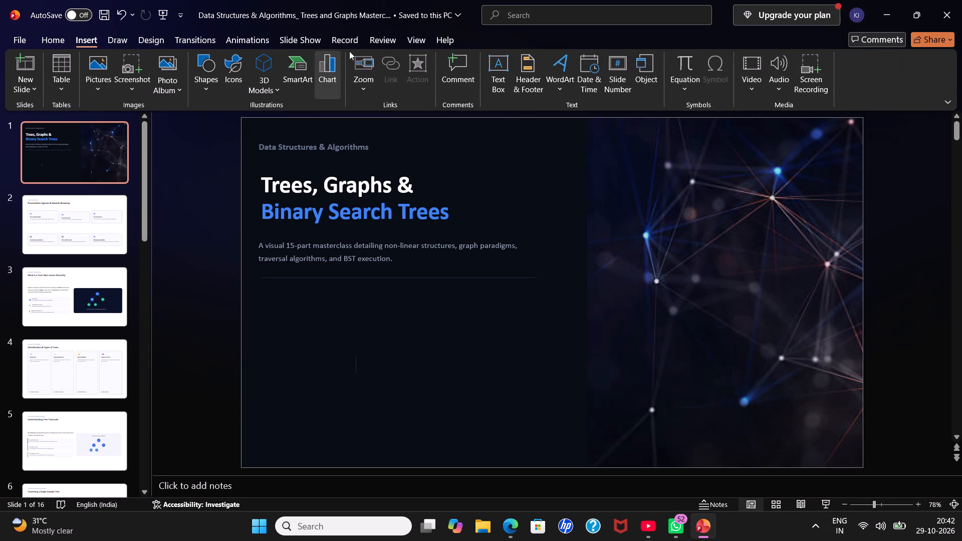
pyautogui.click(507, 69)
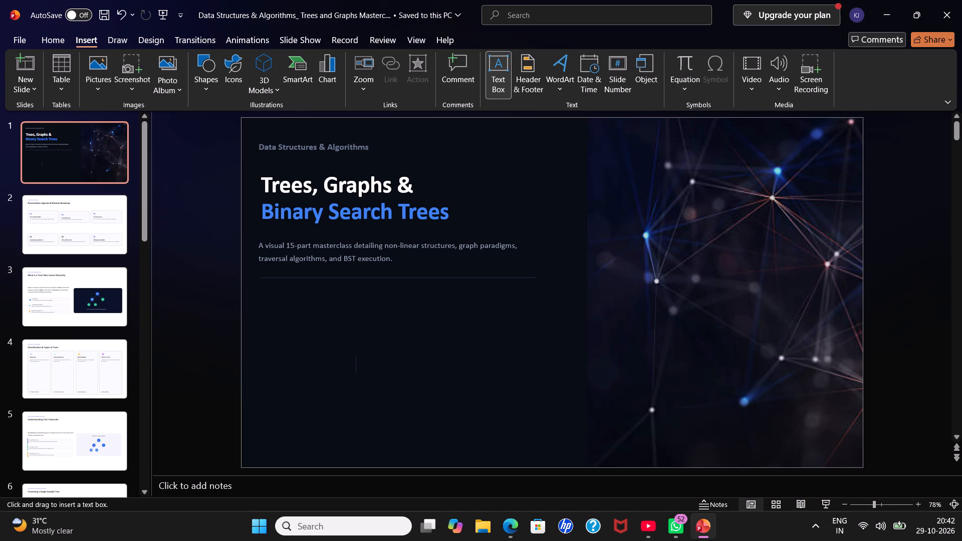
pyautogui.tripleClick(416, 319)
pyautogui.click(416, 319)
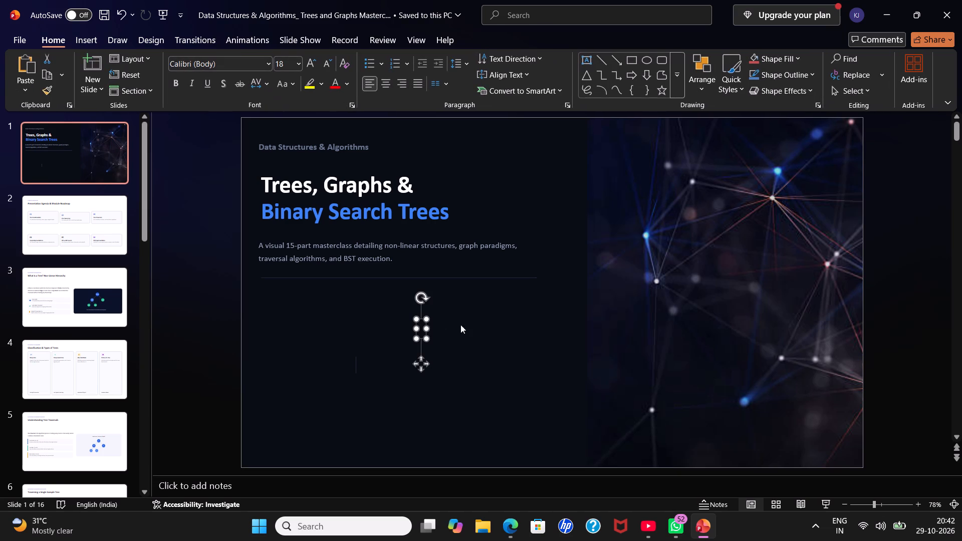
# Widen the empty text box to most of the divider's length and place it below the line, near the description's left edge.
pyautogui.moveTo(415, 332); pyautogui.dragTo(359, 326)
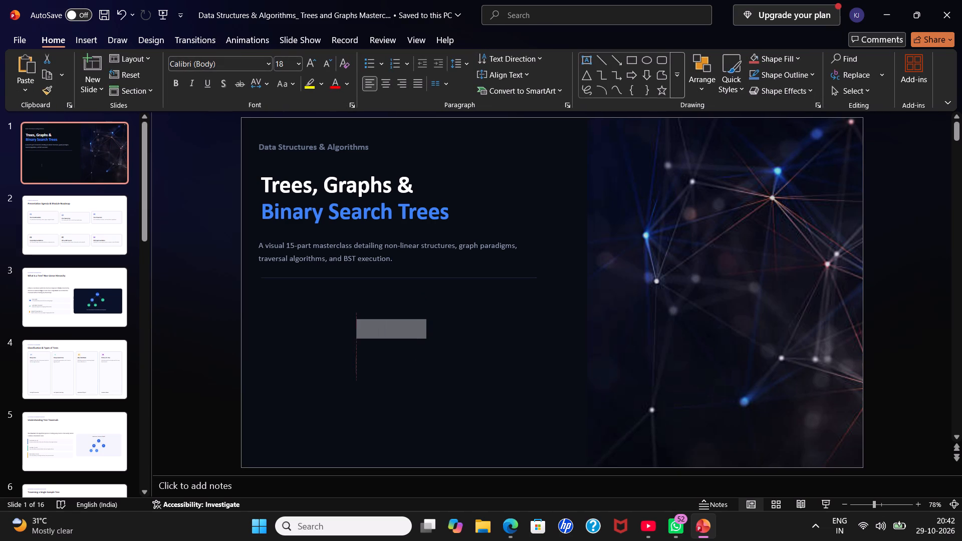
pyautogui.moveTo(359, 326); pyautogui.dragTo(272, 327)
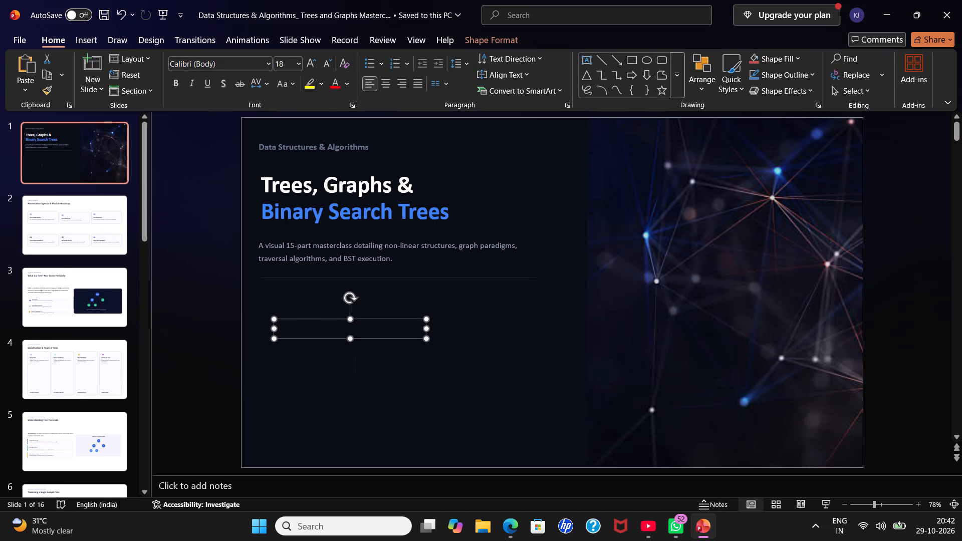
pyautogui.click(299, 334)
pyautogui.moveTo(352, 318); pyautogui.dragTo(350, 294)
pyautogui.moveTo(348, 336); pyautogui.dragTo(351, 414)
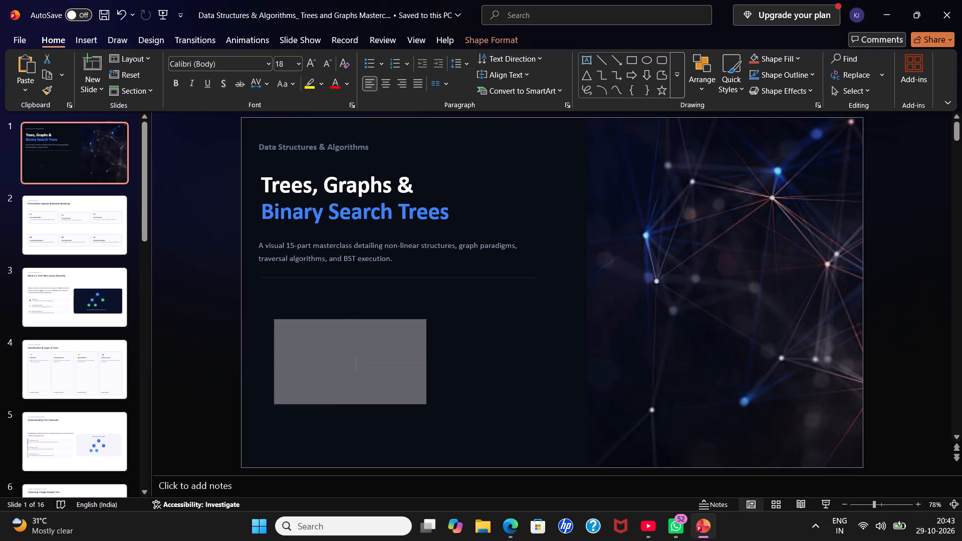
pyautogui.moveTo(351, 414); pyautogui.dragTo(351, 414)
pyautogui.moveTo(427, 331); pyautogui.dragTo(505, 311)
pyautogui.moveTo(380, 323); pyautogui.dragTo(357, 332)
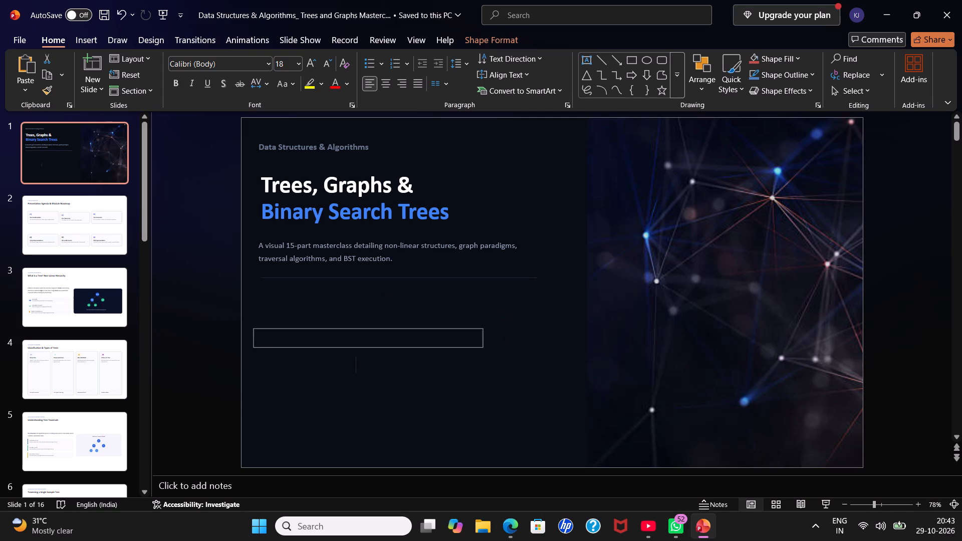
pyautogui.moveTo(357, 332); pyautogui.dragTo(356, 332)
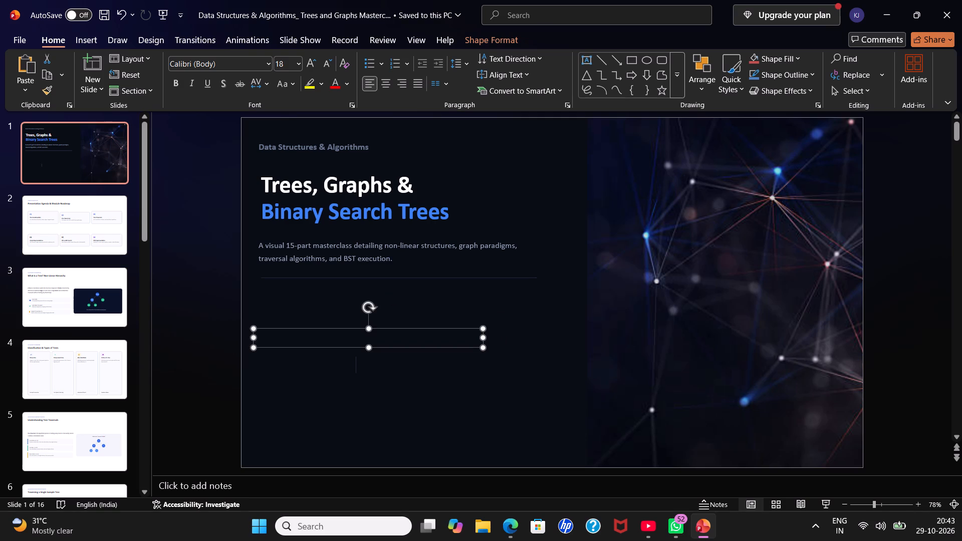
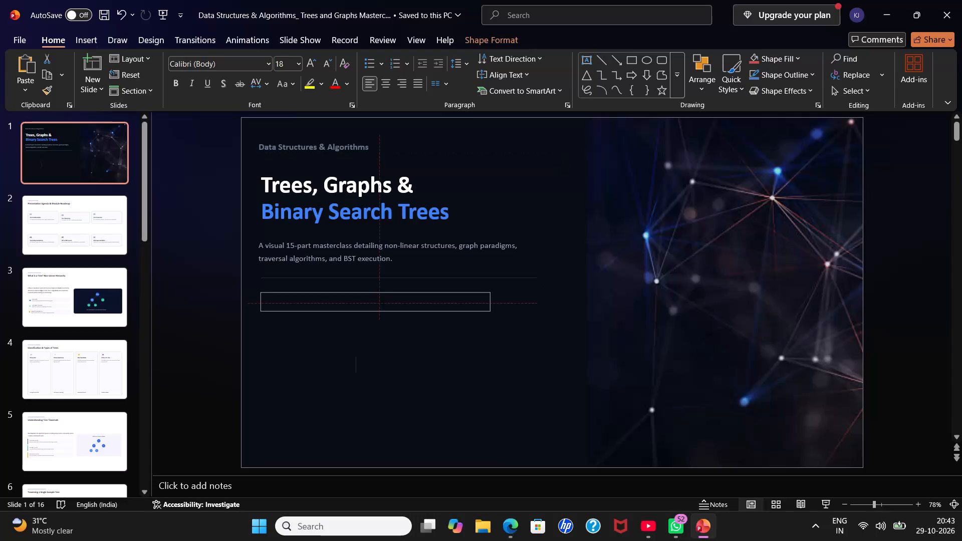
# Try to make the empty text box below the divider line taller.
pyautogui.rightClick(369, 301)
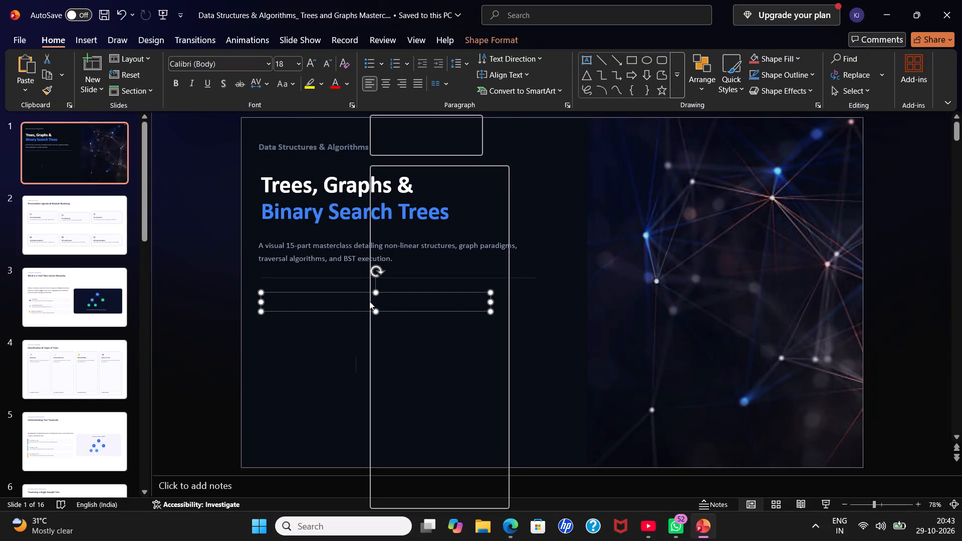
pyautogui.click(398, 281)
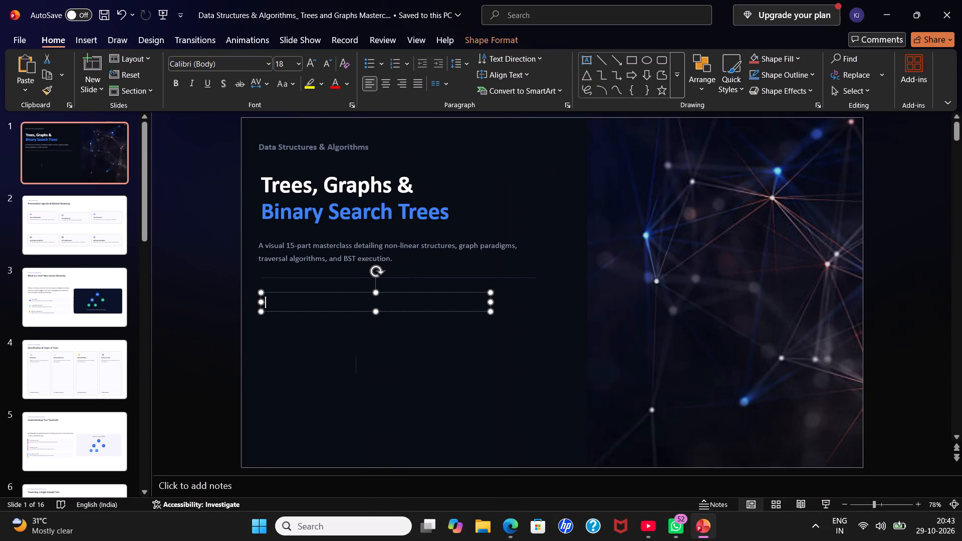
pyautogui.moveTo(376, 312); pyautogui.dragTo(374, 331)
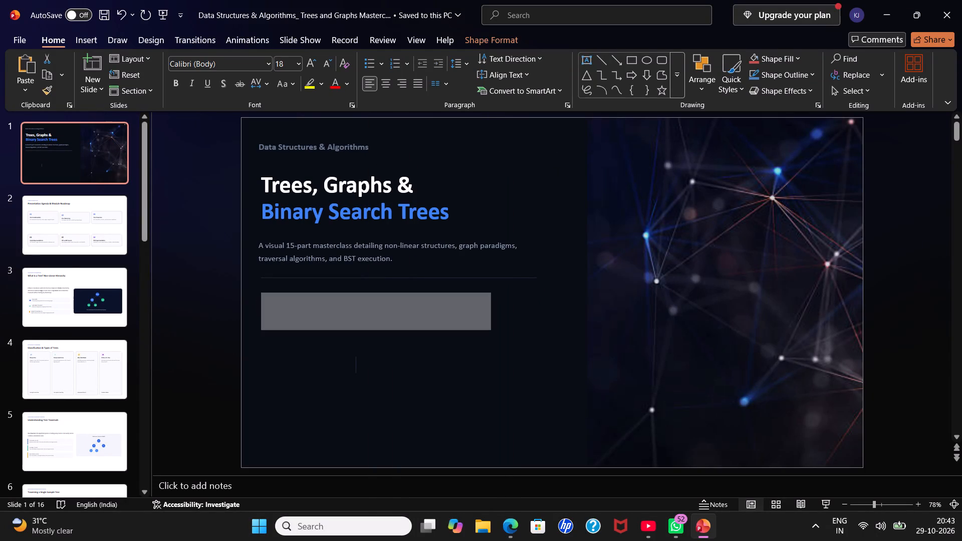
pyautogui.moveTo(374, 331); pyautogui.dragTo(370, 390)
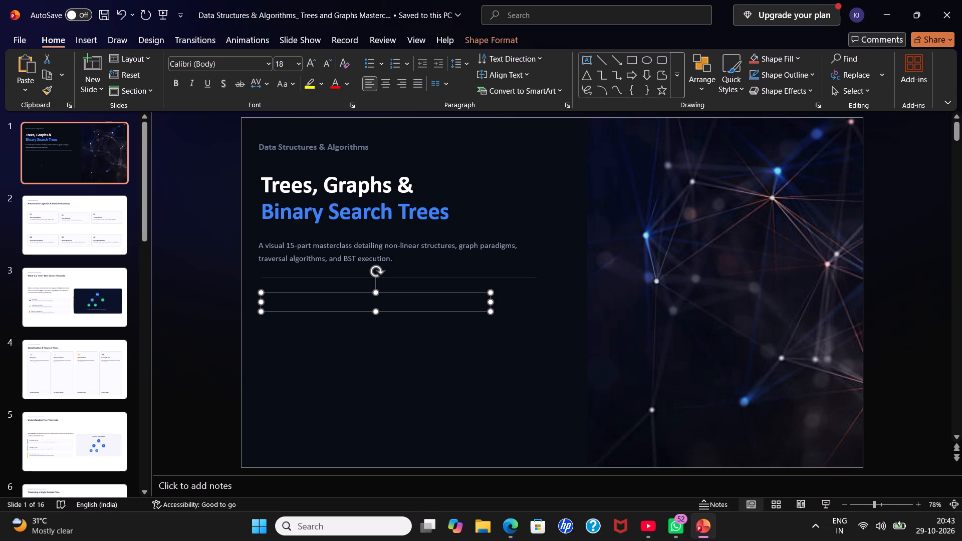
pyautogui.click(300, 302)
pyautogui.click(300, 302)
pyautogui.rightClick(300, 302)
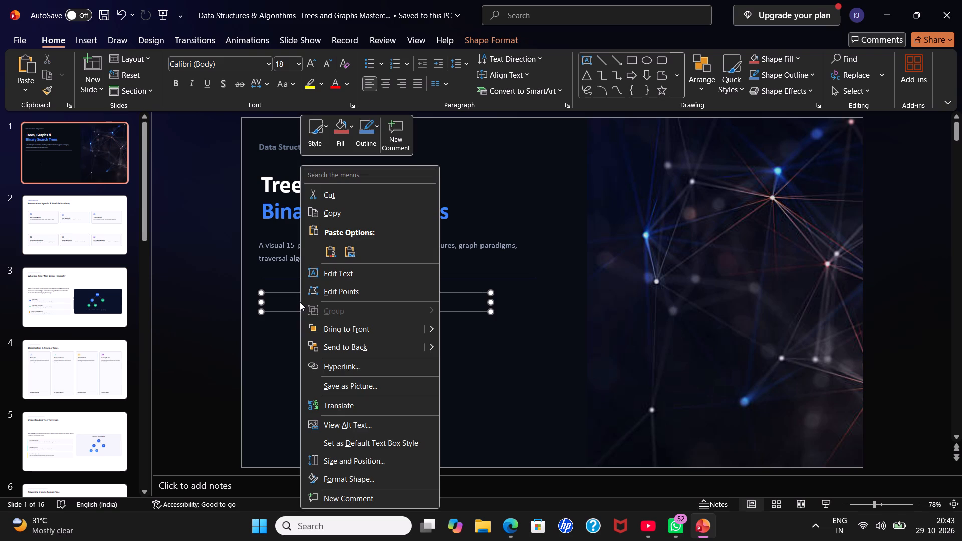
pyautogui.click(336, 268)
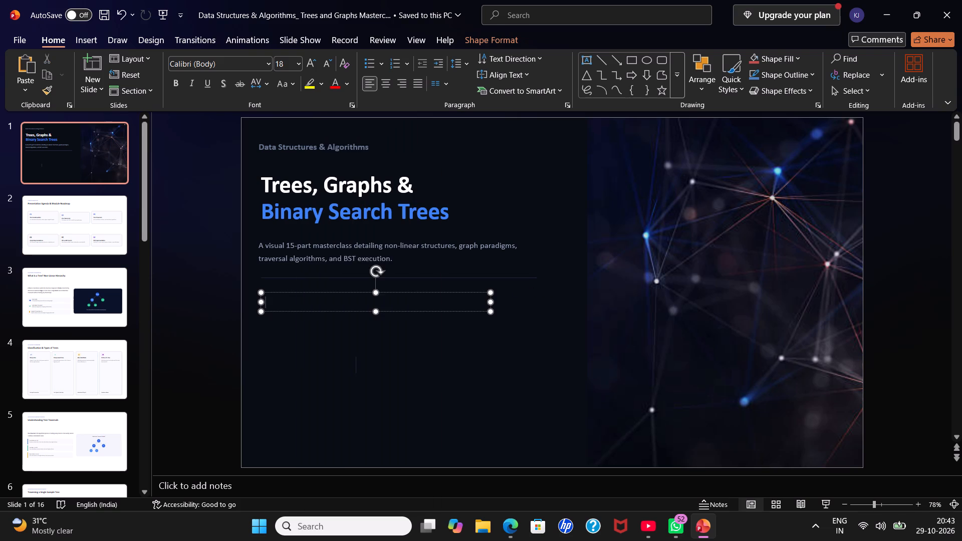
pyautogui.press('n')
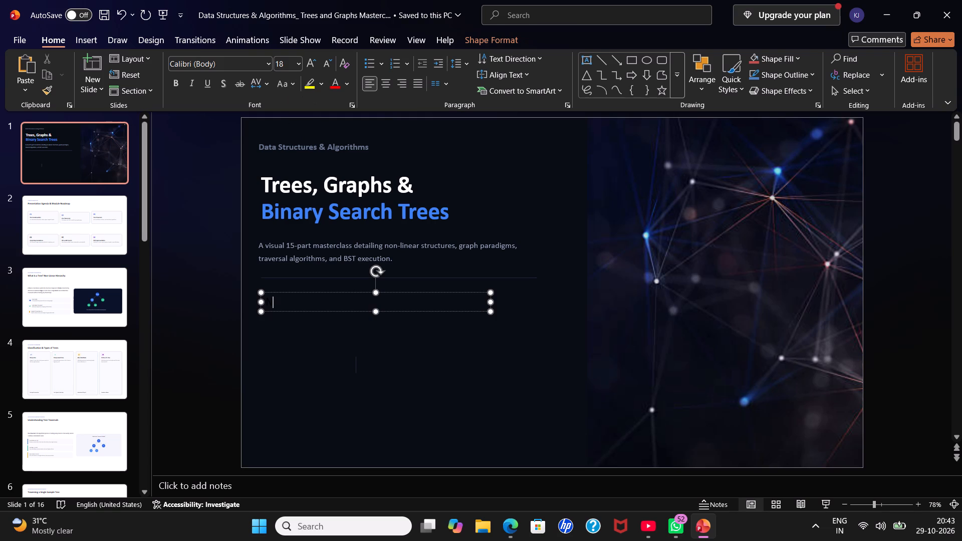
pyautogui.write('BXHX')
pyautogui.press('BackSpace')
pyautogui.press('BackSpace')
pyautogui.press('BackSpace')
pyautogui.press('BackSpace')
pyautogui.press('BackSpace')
# Enter the label "NAME :" in the text box below the divider line.
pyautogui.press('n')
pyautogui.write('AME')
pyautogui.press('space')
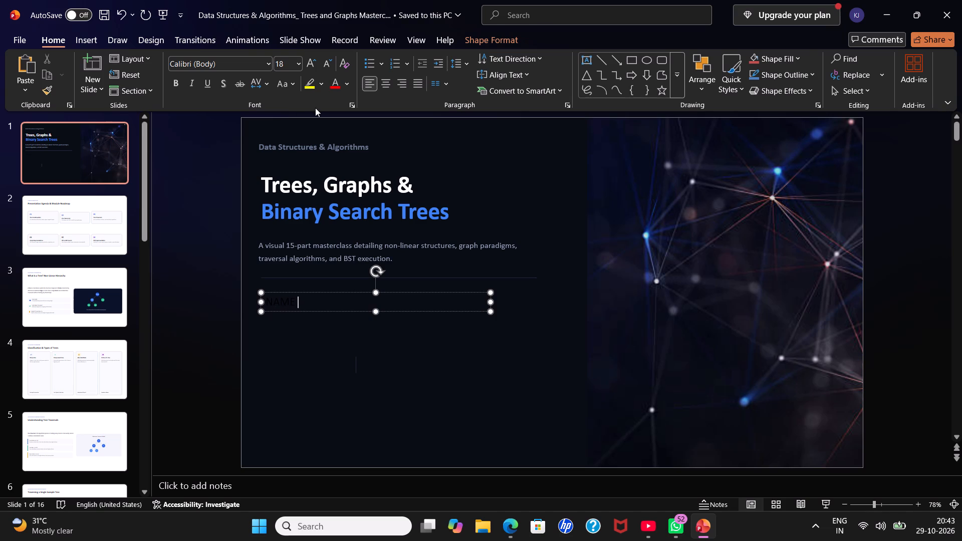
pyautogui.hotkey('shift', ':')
# Recolour the word NAME in the text box with the lightest orange theme tint so it stands out on the dark background.
pyautogui.click(285, 301)
pyautogui.click(285, 301)
pyautogui.moveTo(298, 300); pyautogui.dragTo(271, 301)
pyautogui.moveTo(271, 301); pyautogui.dragTo(266, 303)
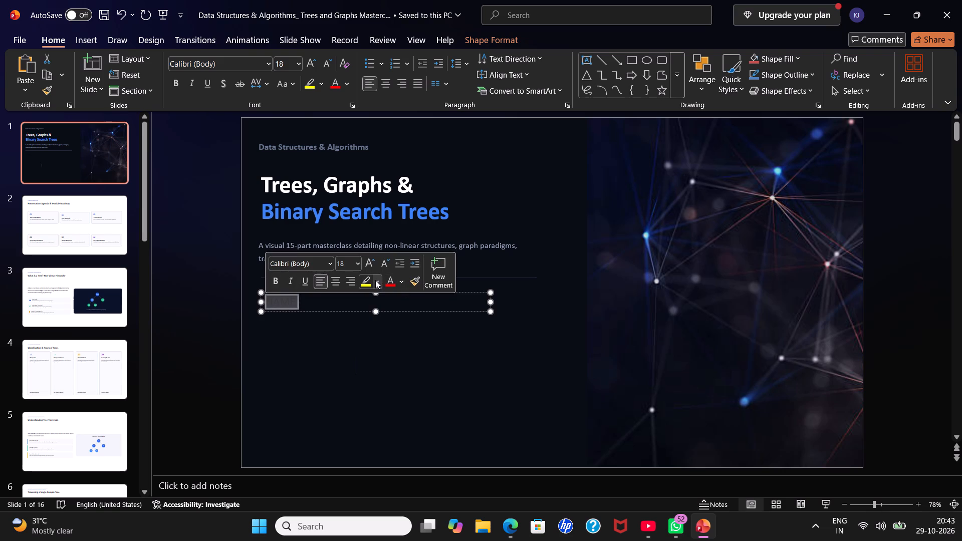
pyautogui.click(395, 284)
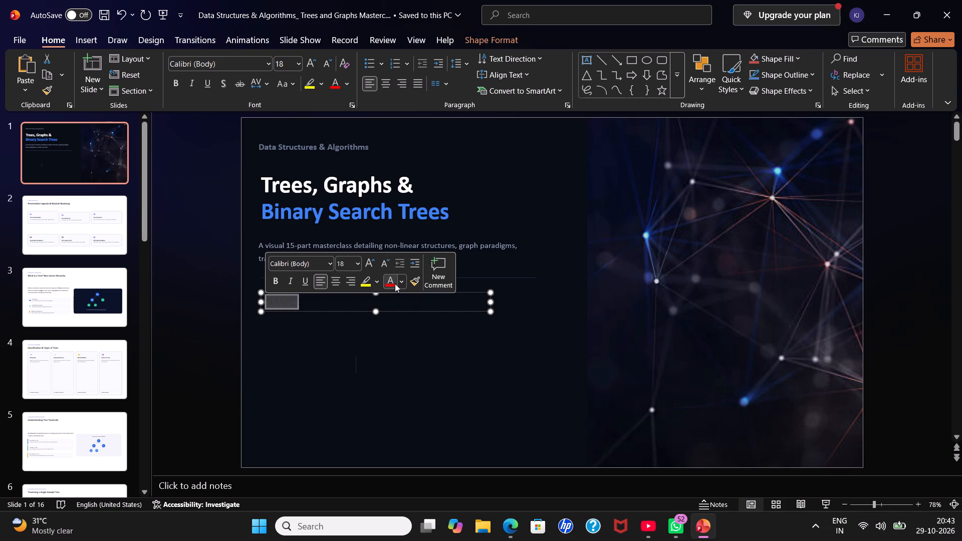
pyautogui.click(399, 283)
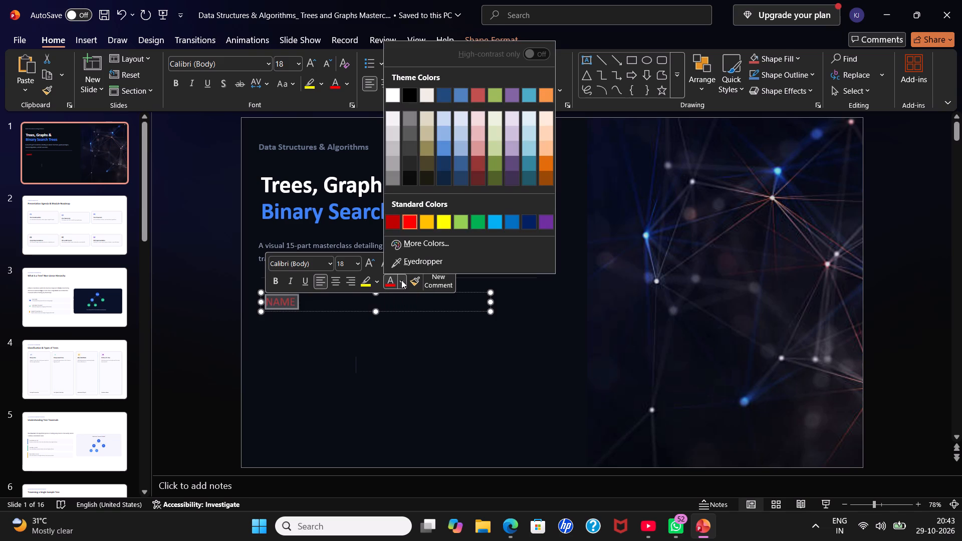
pyautogui.click(542, 121)
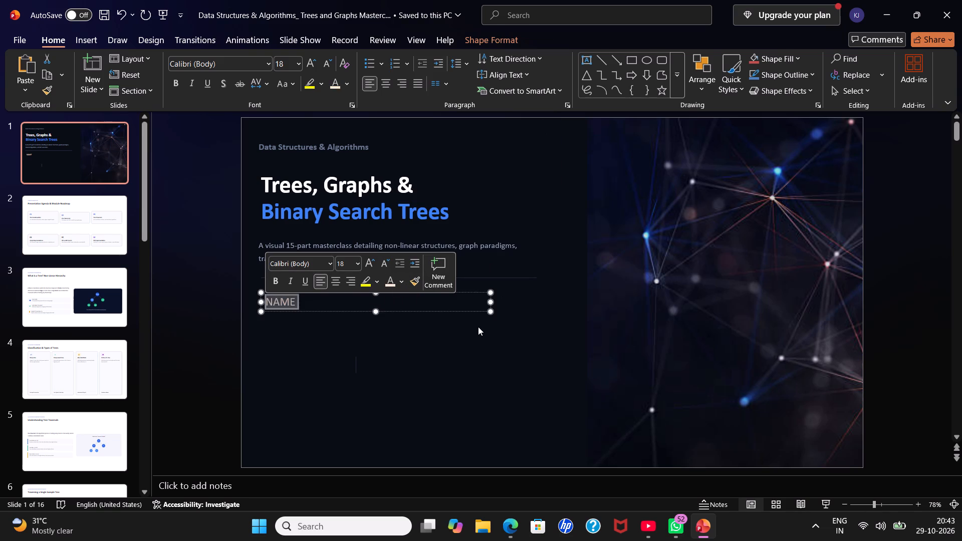
pyautogui.click(478, 327)
# Add a colon in the light text colour after NAME, followed by the presenter's full name.
pyautogui.click(315, 307)
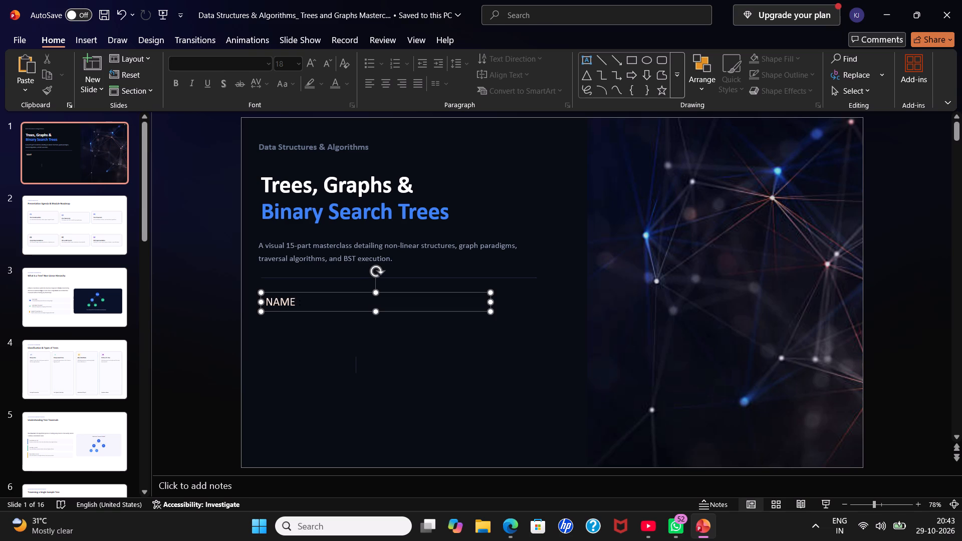
pyautogui.click(301, 302)
pyautogui.click(301, 302)
pyautogui.rightClick(301, 302)
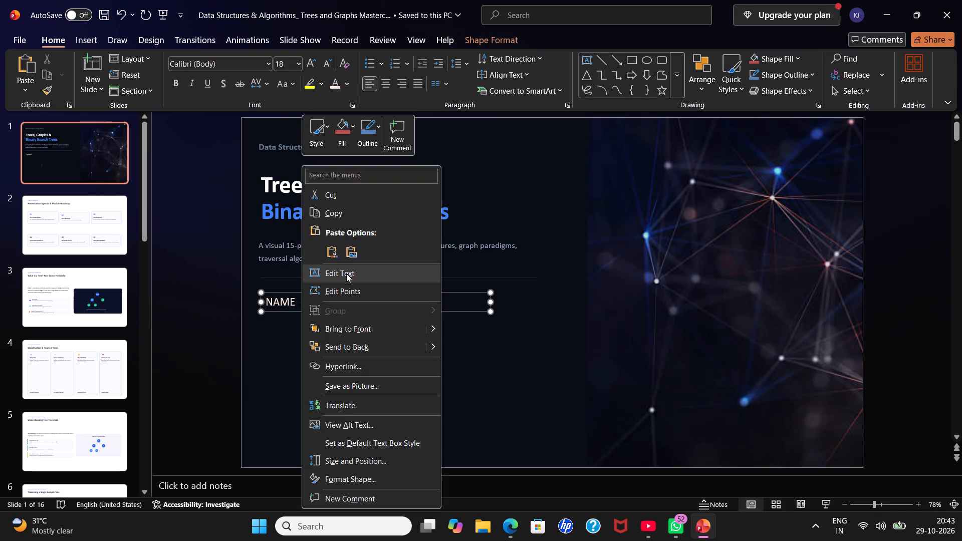
pyautogui.click(346, 274)
pyautogui.click(314, 302)
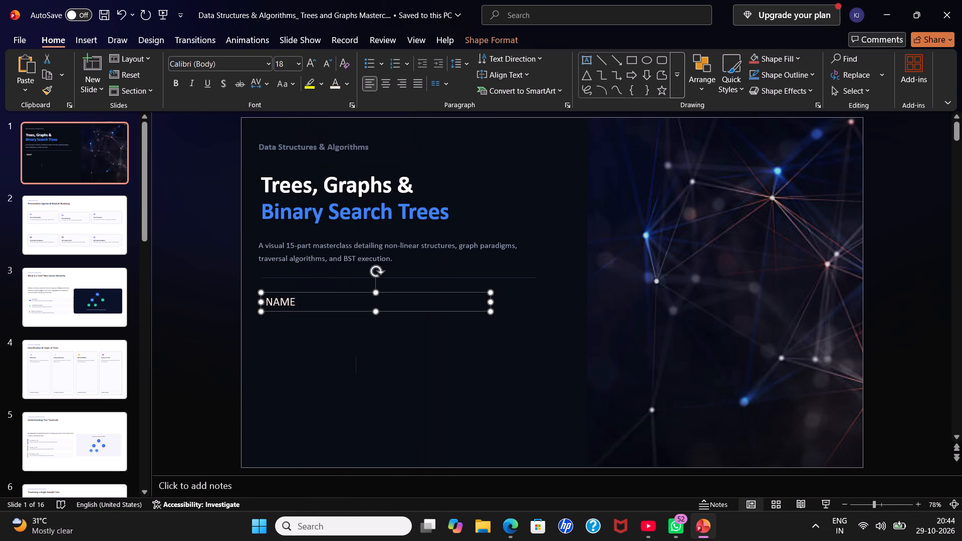
pyautogui.click(297, 302)
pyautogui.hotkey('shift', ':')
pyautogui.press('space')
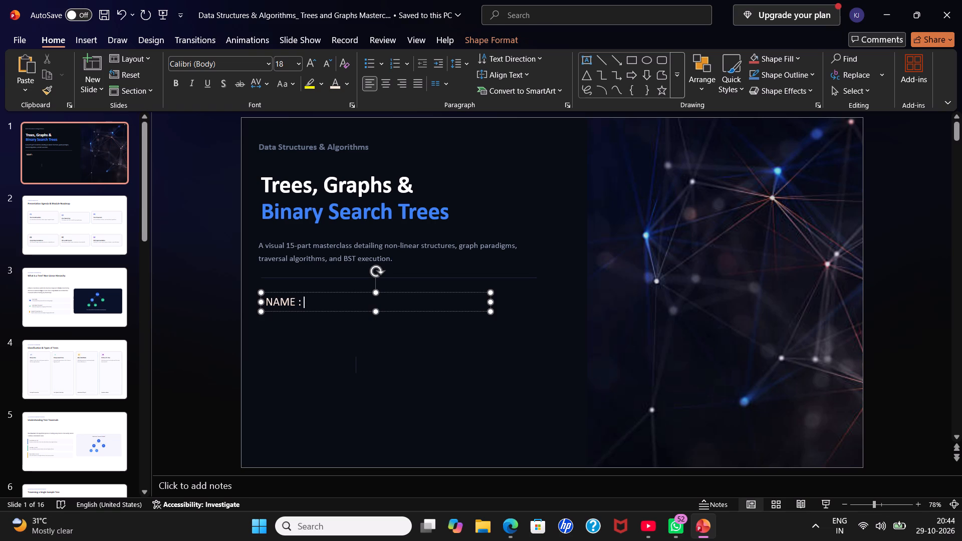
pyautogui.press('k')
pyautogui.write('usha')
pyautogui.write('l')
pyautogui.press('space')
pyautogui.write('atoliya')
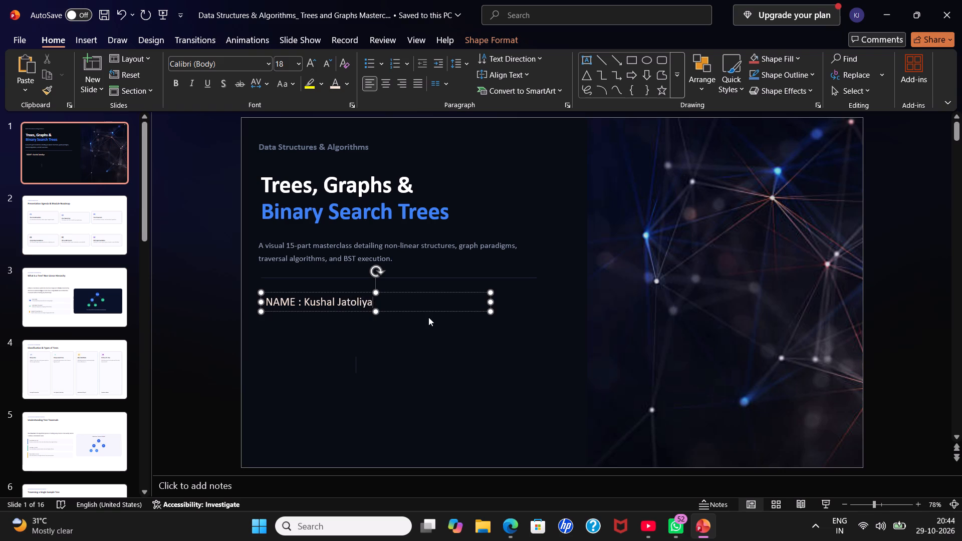
# Add two line breaks after the presenter's name in the text box, leaving one blank line between entries.
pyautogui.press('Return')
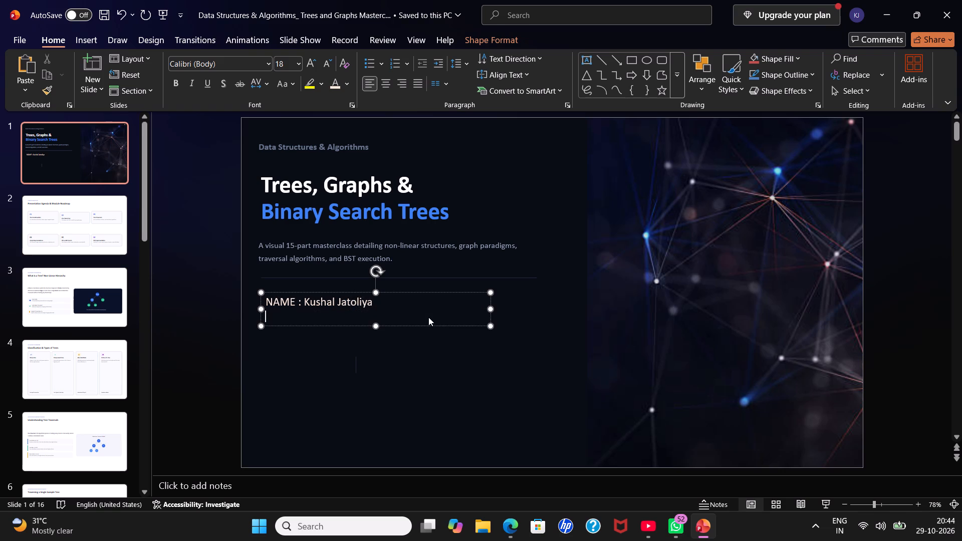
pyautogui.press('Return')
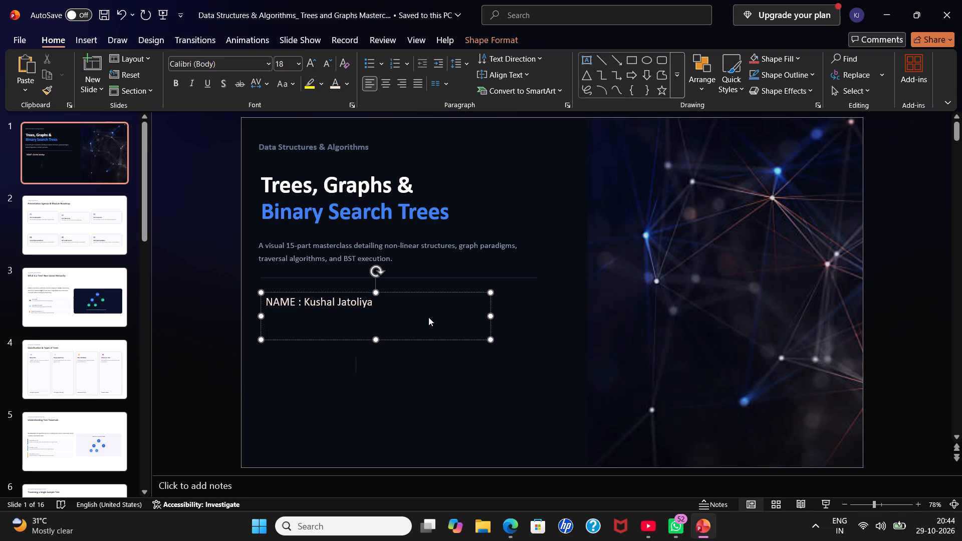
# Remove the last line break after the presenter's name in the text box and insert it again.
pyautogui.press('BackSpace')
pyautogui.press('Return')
# Restore the presentation to a smaller floating window and minimise the Edge window behind it to uncover WhatsApp.
pyautogui.click(914, 10)
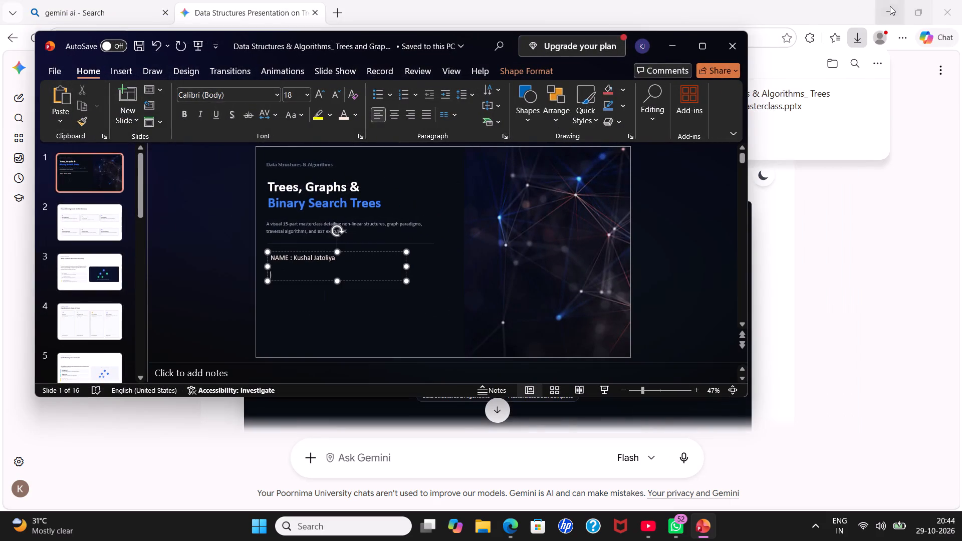
pyautogui.click(890, 6)
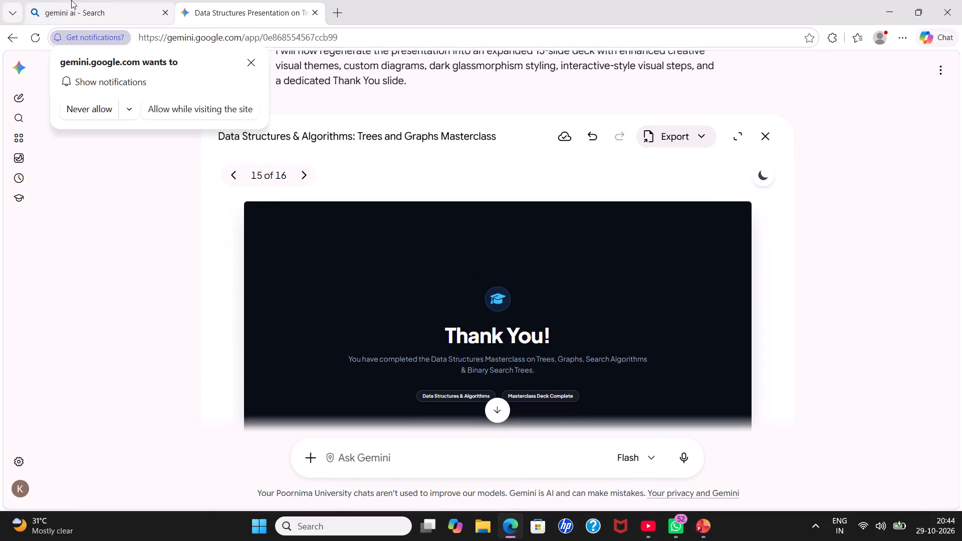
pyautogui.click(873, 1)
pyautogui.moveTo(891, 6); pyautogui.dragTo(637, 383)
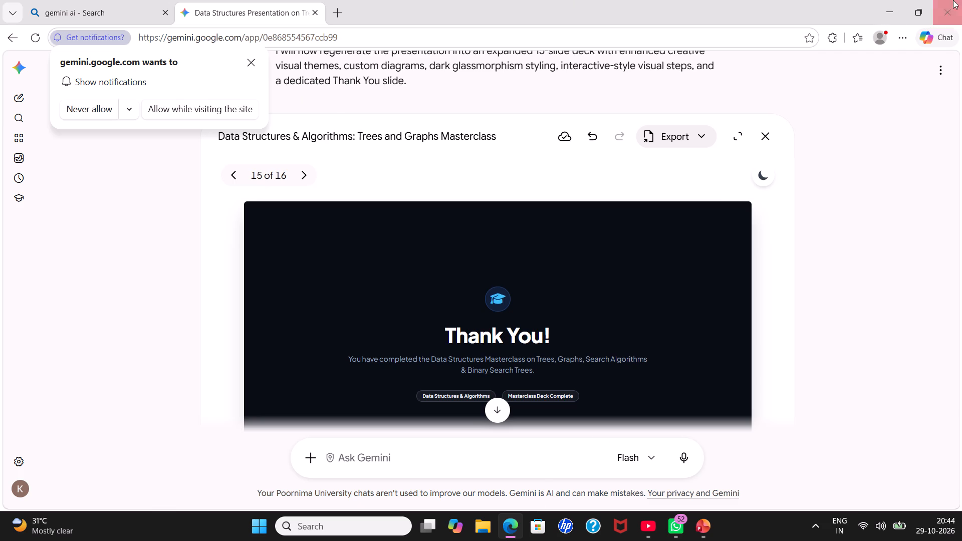
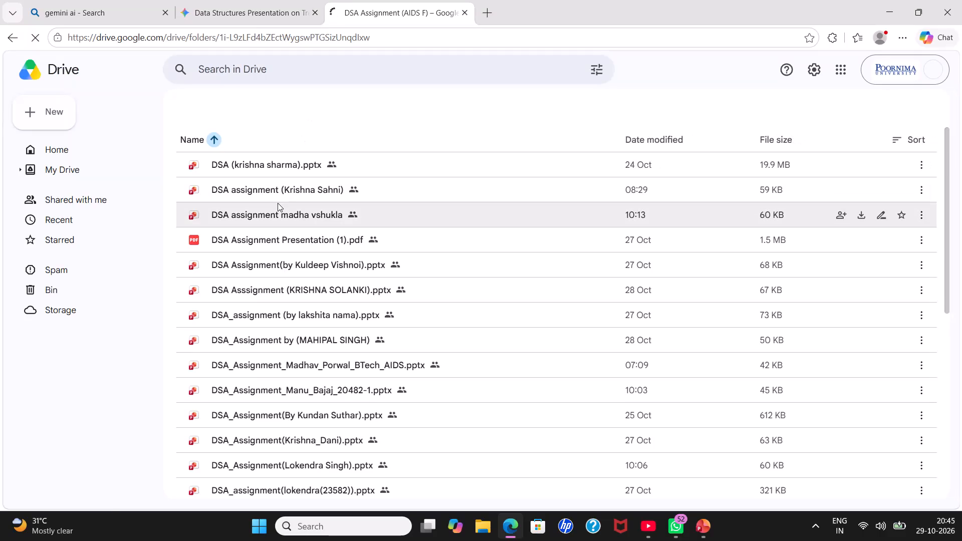
# Find a classmate's PDF submission in the shared DSA Assignment (AIDS F) Drive folder and open it for reference.
pyautogui.doubleClick(289, 162)
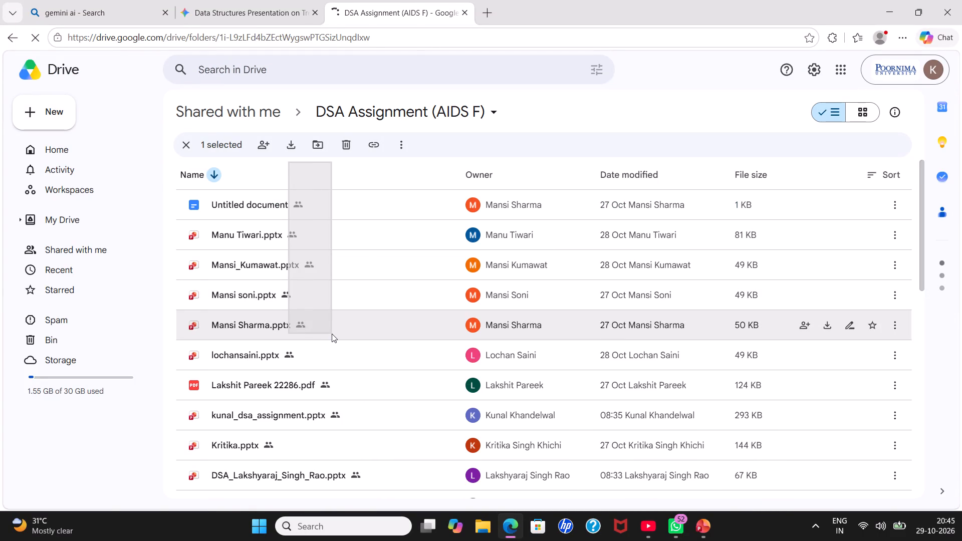
pyautogui.scroll(-1, 332, 334)
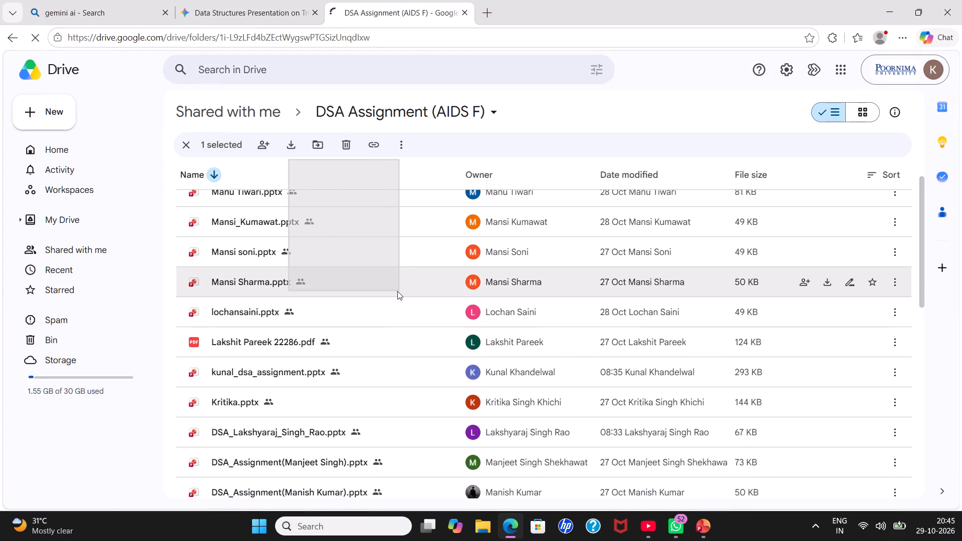
pyautogui.click(397, 291)
pyautogui.scroll(-1, 228, 309)
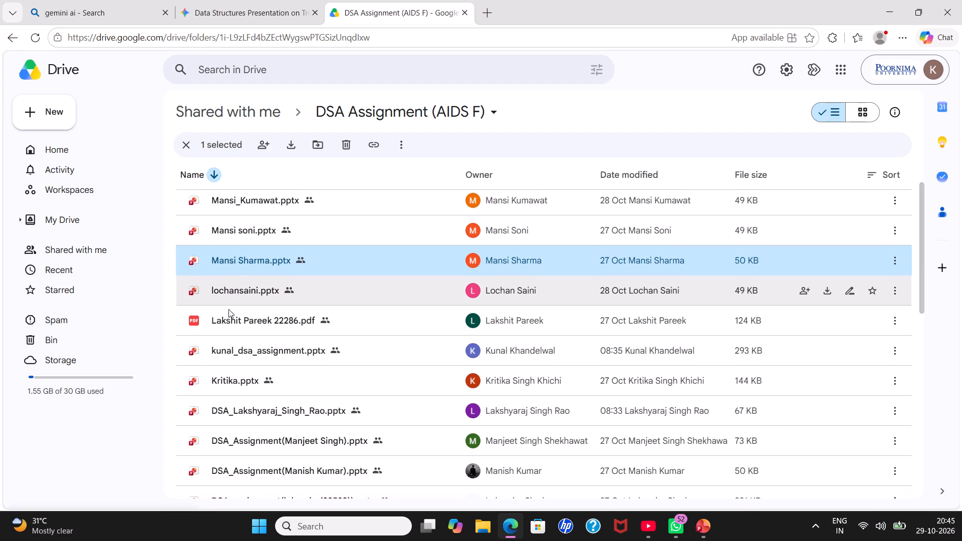
pyautogui.scroll(-1, 228, 309)
pyautogui.scroll(-2, 271, 312)
pyautogui.doubleClick(276, 285)
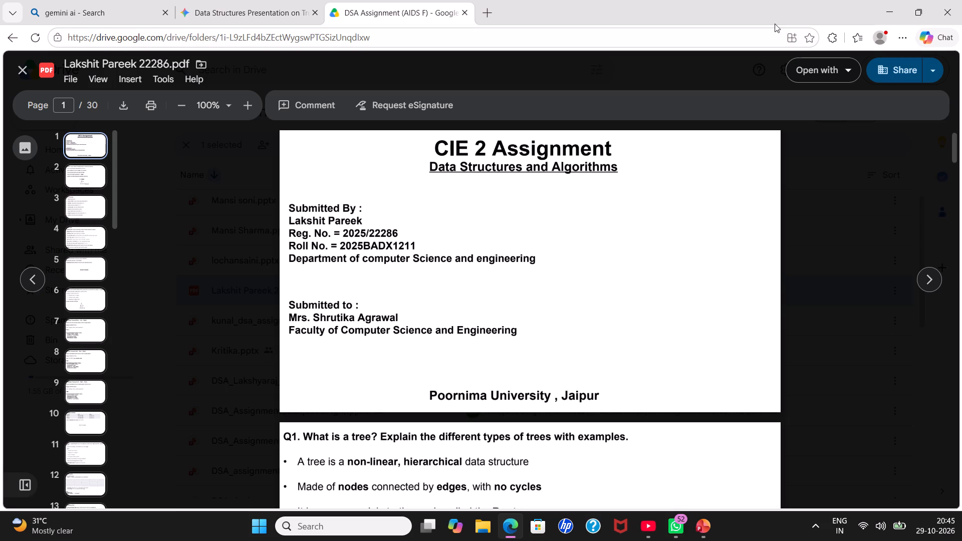
# Reduce the browser to a smaller floating window and examine the submission details on the PDF's cover page.
pyautogui.click(911, 0)
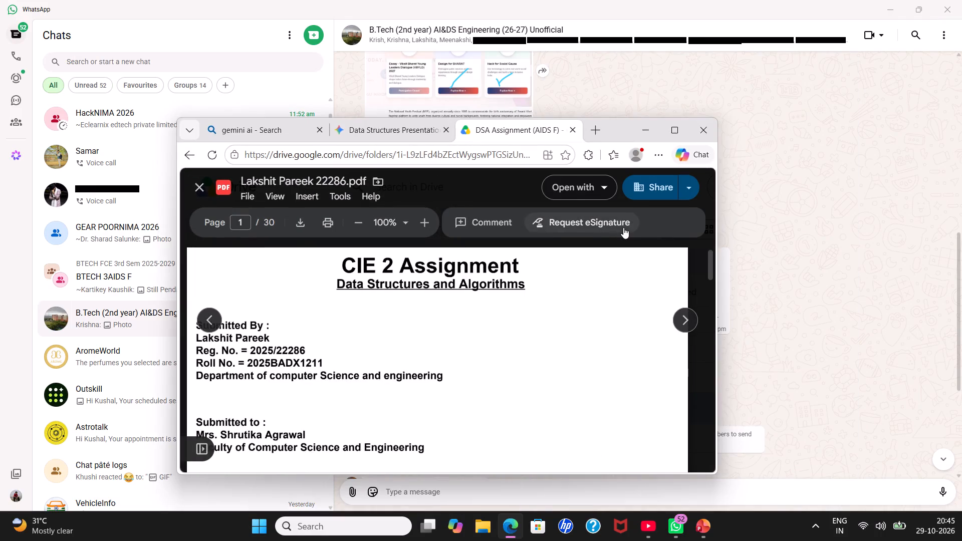
pyautogui.scroll(-3, 578, 321)
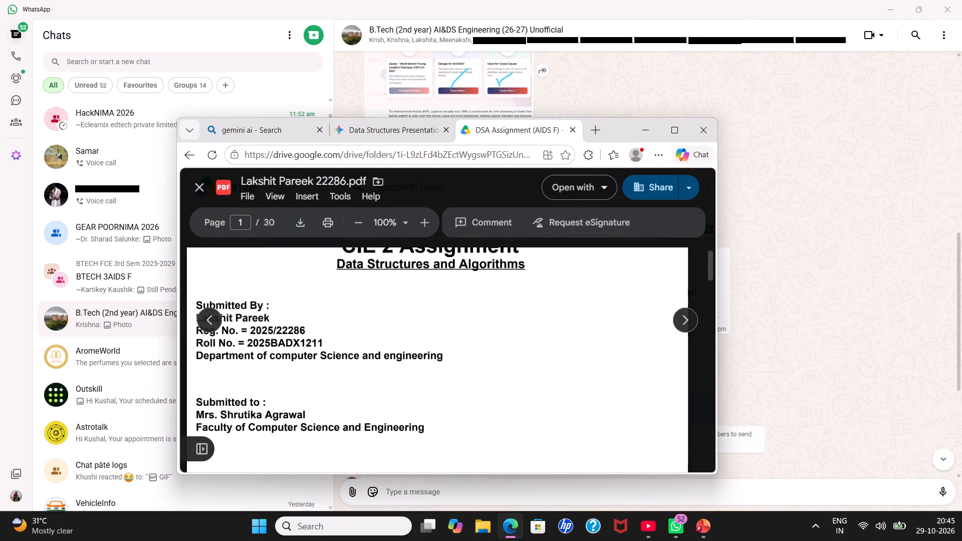
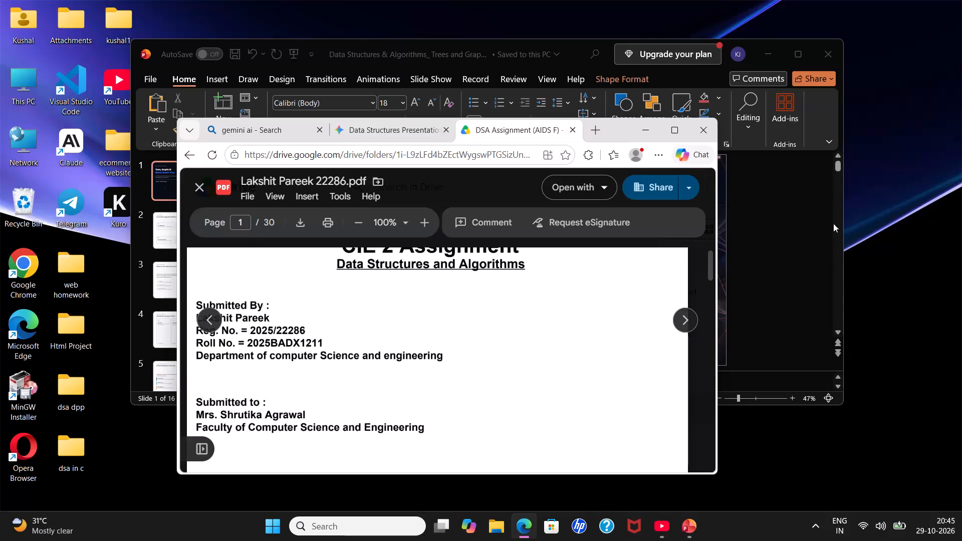
# Replace the label NAME before the colon with "Submitted By", following the wording of the classmate's assignment.
pyautogui.moveTo(805, 221); pyautogui.dragTo(839, 196)
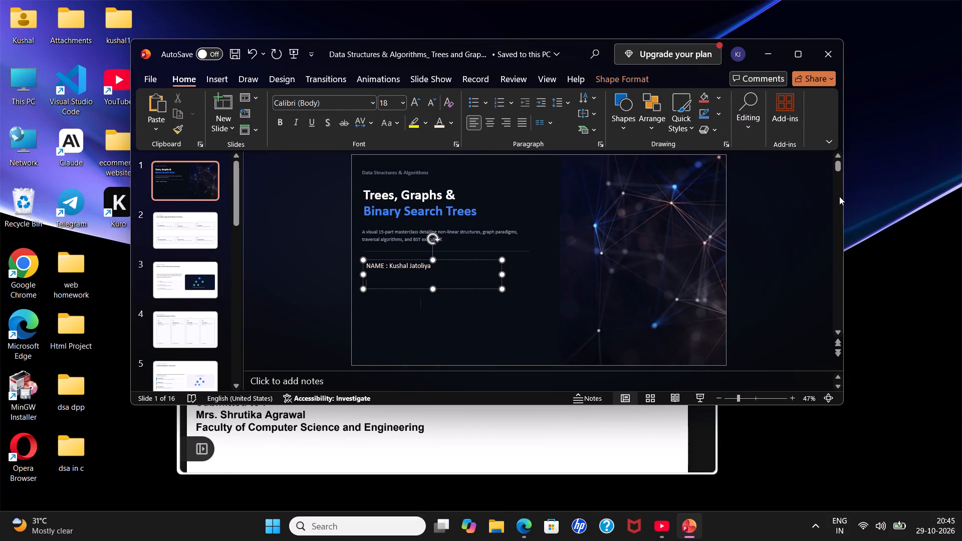
pyautogui.click(565, 468)
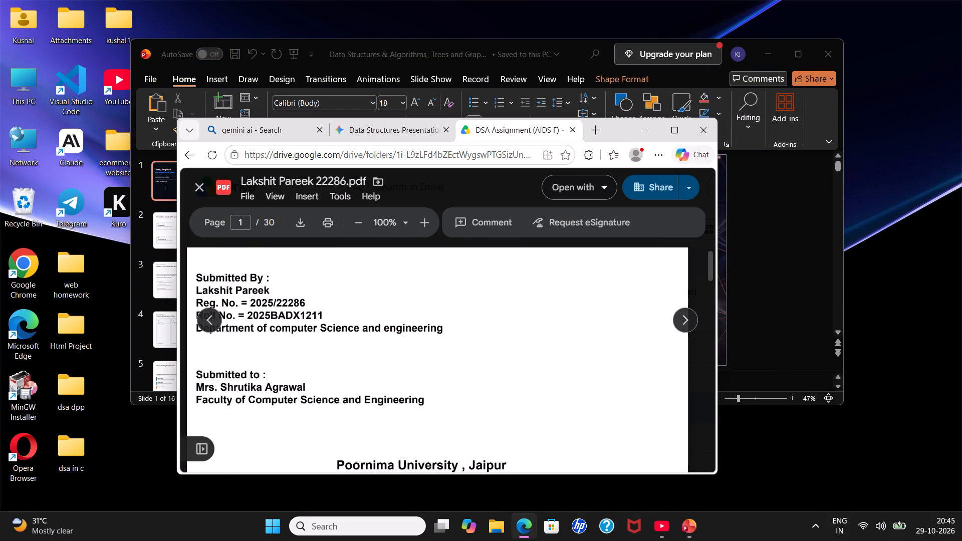
pyautogui.click(755, 260)
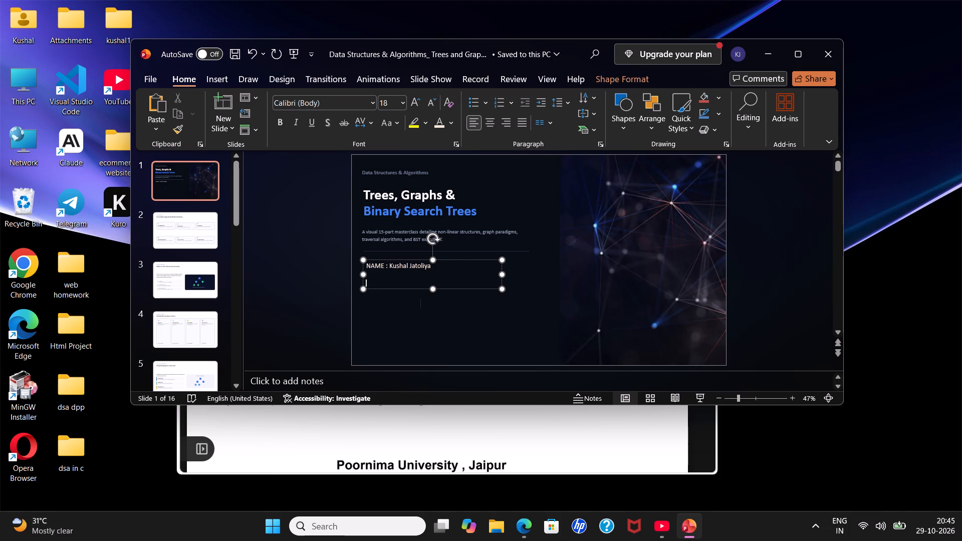
pyautogui.click(384, 269)
pyautogui.press('BackSpace')
pyautogui.press('BackSpace')
pyautogui.press('BackSpace')
pyautogui.press('BackSpace')
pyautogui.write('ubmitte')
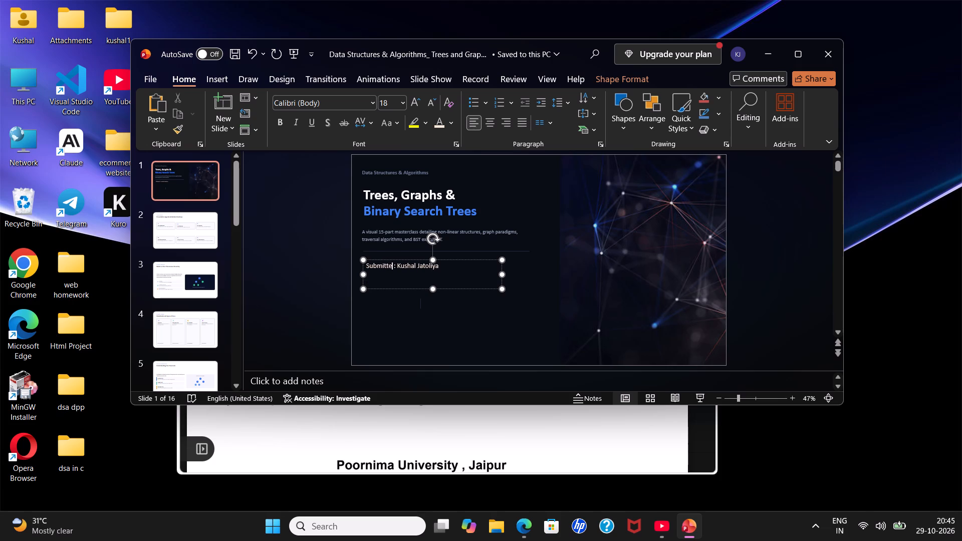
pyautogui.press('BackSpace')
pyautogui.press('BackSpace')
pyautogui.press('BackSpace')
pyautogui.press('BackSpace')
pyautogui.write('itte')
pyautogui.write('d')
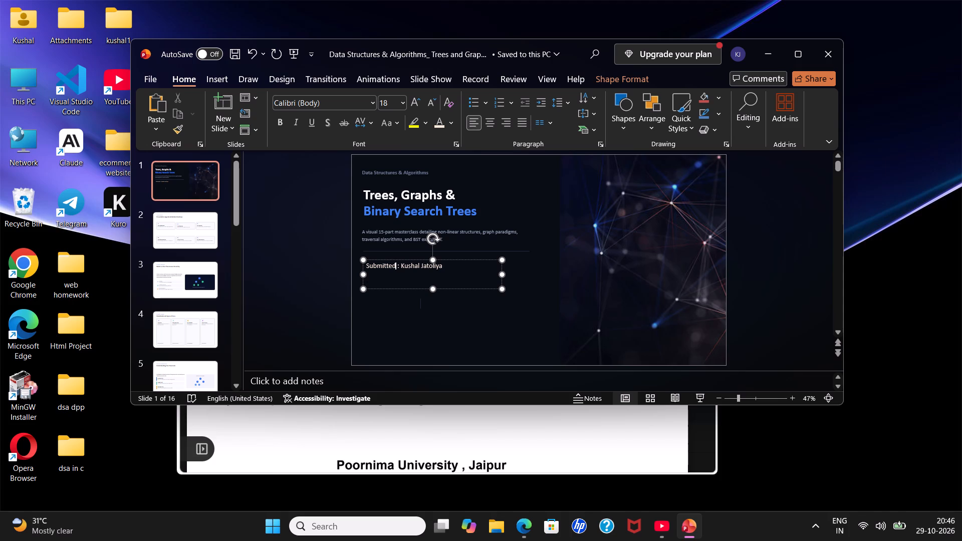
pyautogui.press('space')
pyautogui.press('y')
# Recheck the assignment's layout in the browser, and add two line breaks after the presenter's name in the title slide's text box.
pyautogui.click(445, 440)
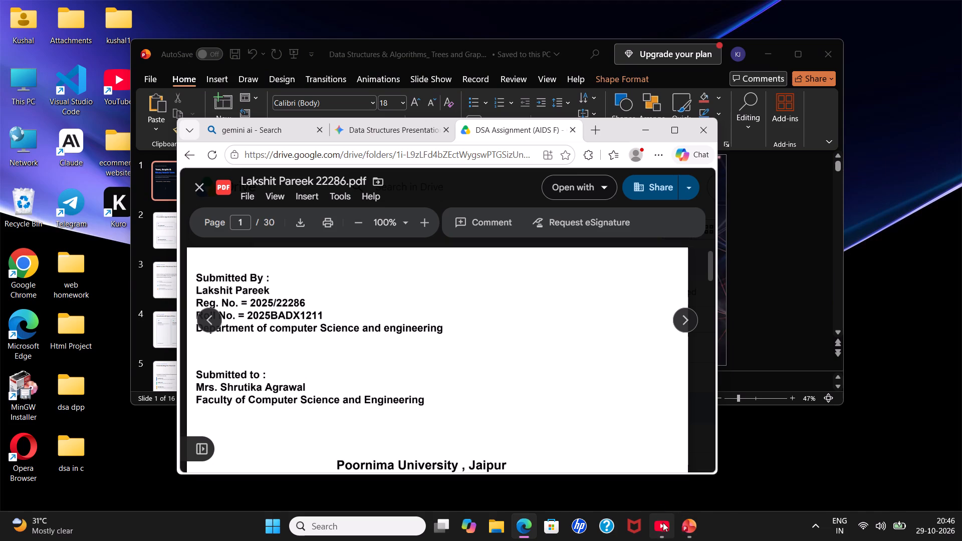
pyautogui.click(684, 518)
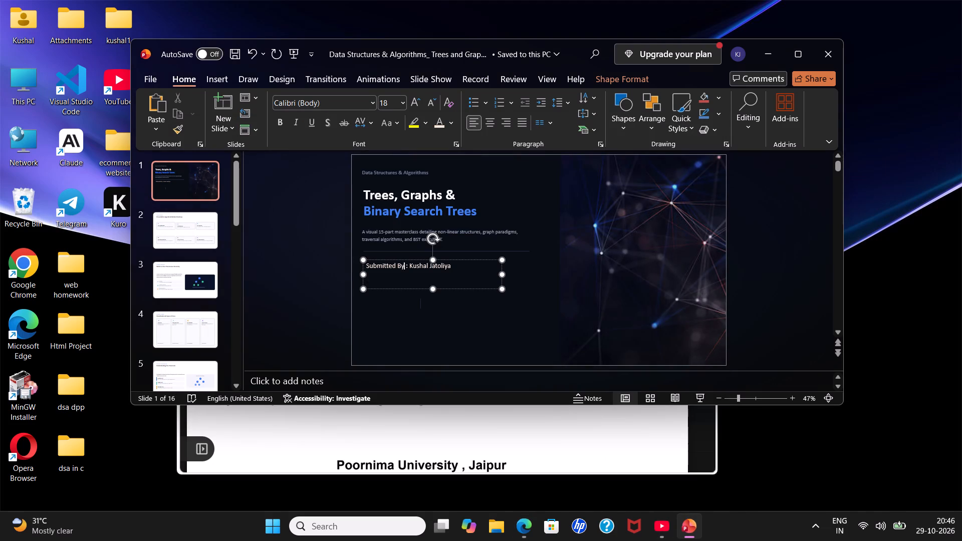
pyautogui.click(456, 268)
pyautogui.click(455, 264)
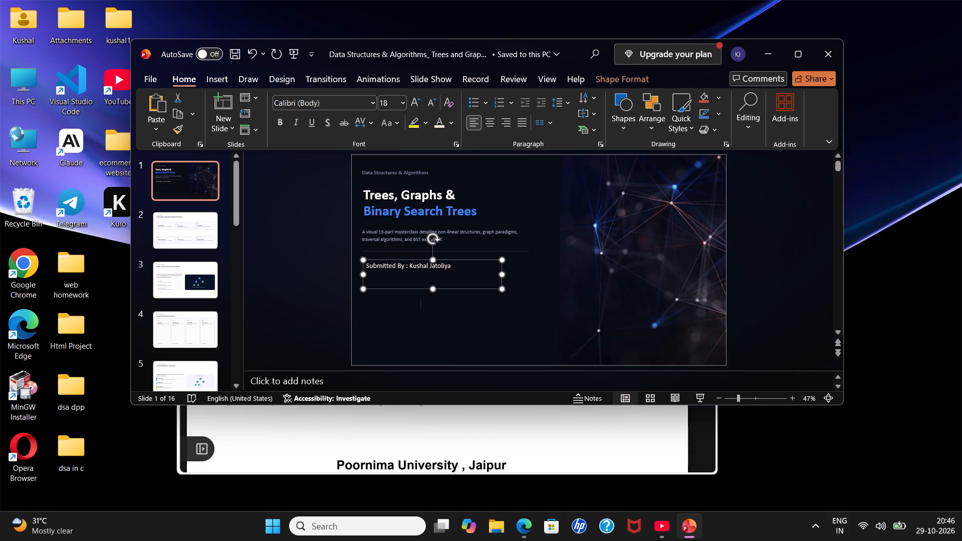
pyautogui.click(449, 263)
pyautogui.press('Return')
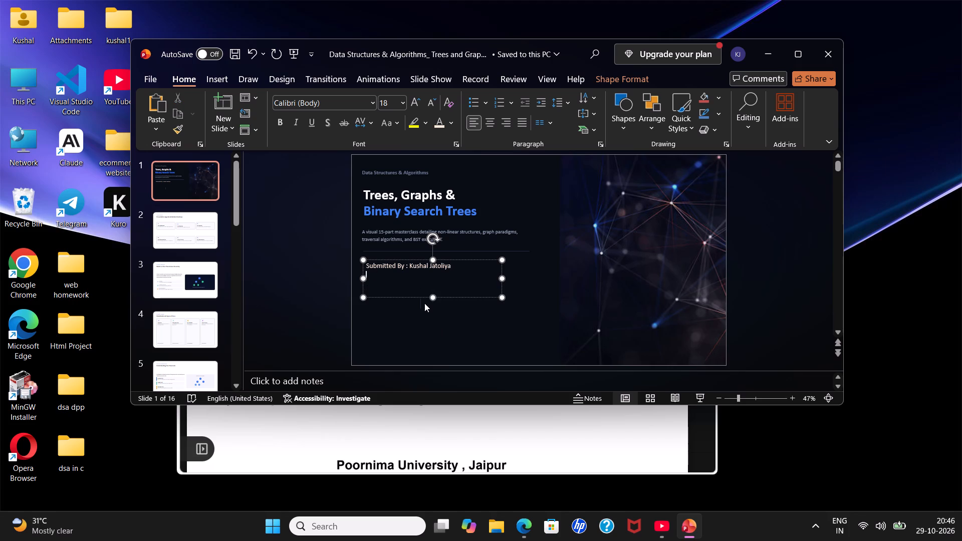
pyautogui.press('Return')
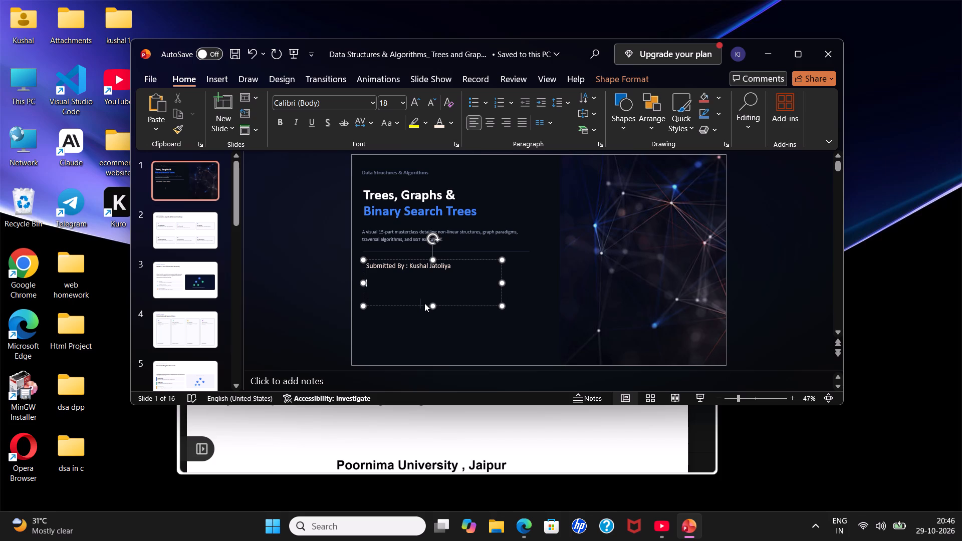
# Move the presenter's name onto its own line below "Submitted By :" and start a new line directly beneath it.
pyautogui.click(408, 266)
pyautogui.press('Return')
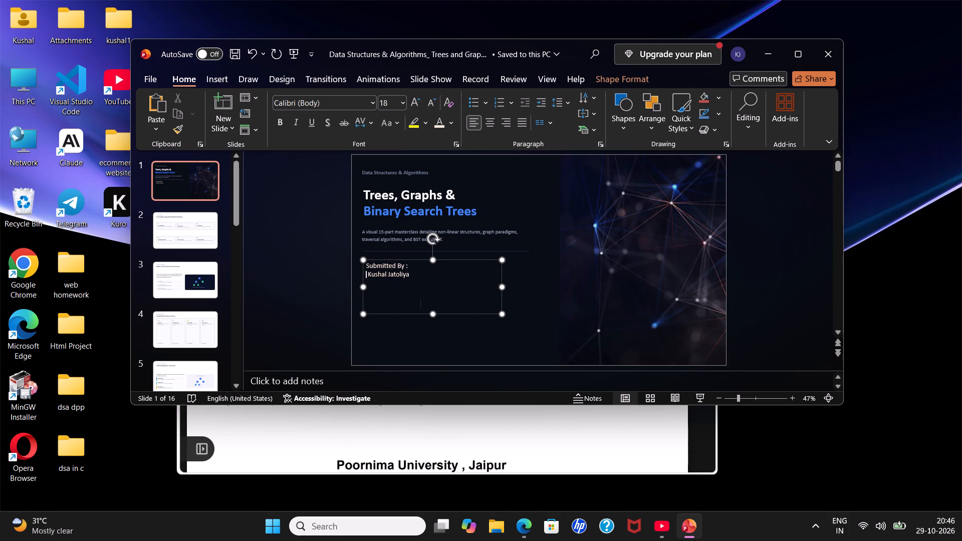
pyautogui.click(408, 274)
pyautogui.press('Return')
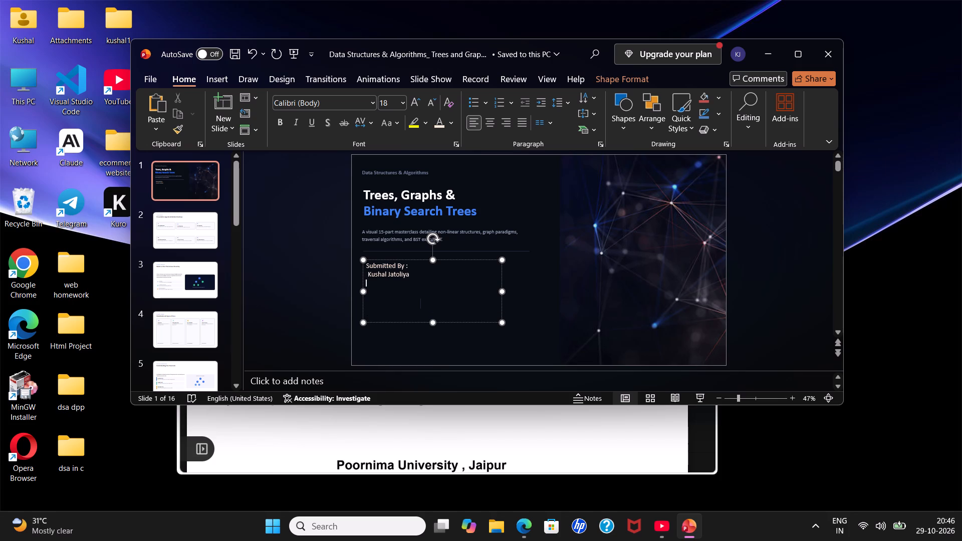
# Add a "Reg No :" line with the presenter's registration number below the name in the title slide's text box, ending with a line break.
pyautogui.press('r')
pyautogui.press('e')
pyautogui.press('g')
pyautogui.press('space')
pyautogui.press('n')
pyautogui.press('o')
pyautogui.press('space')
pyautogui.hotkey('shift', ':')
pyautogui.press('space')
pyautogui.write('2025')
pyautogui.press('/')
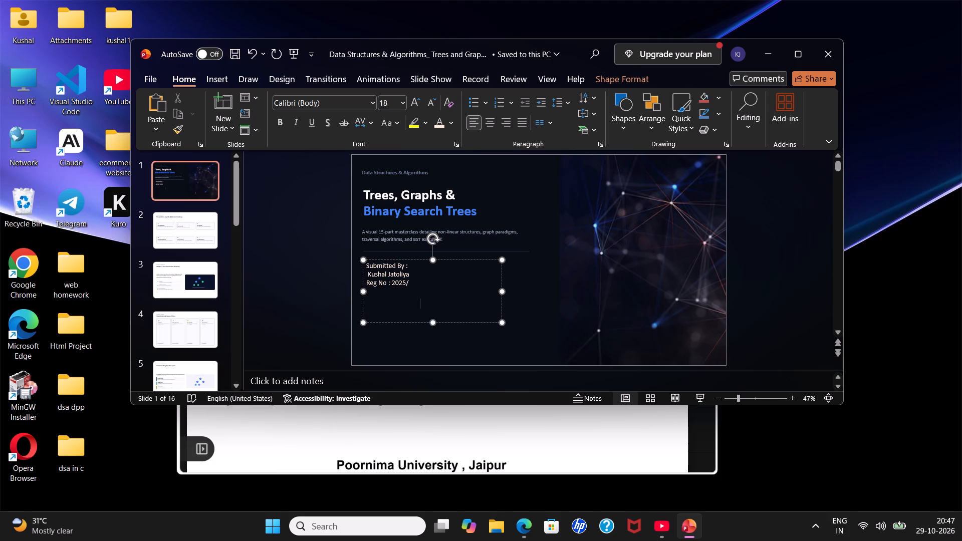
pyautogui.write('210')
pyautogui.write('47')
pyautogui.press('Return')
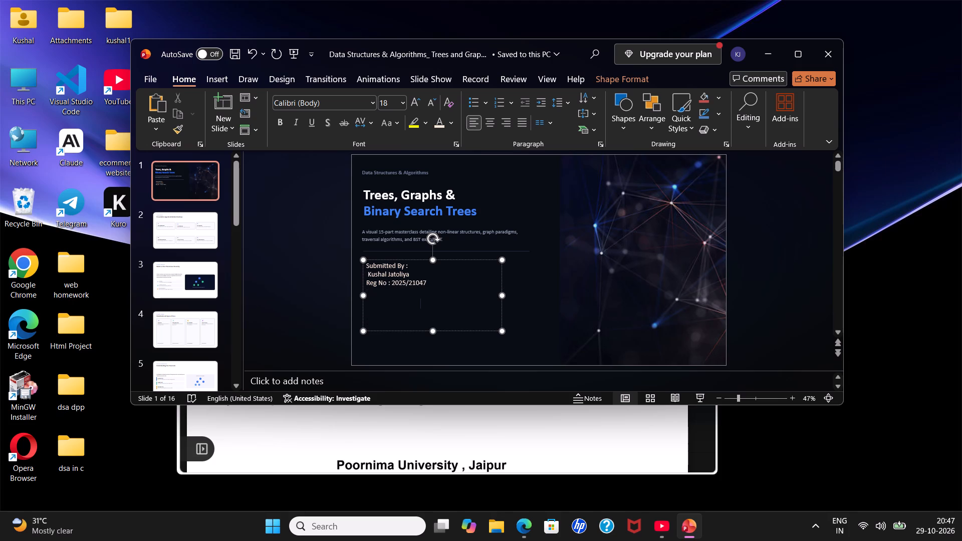
# Consult the reference assignment PDF in Edge, and in PowerPoint add a "Roll No :" line with the presenter's roll number, followed by a new line.
pyautogui.click(617, 453)
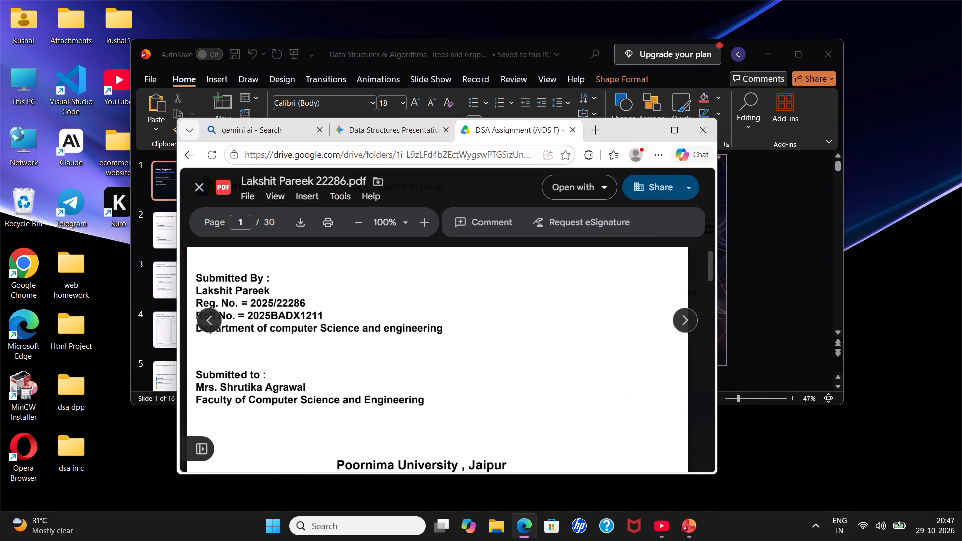
pyautogui.scroll(-1, 520, 403)
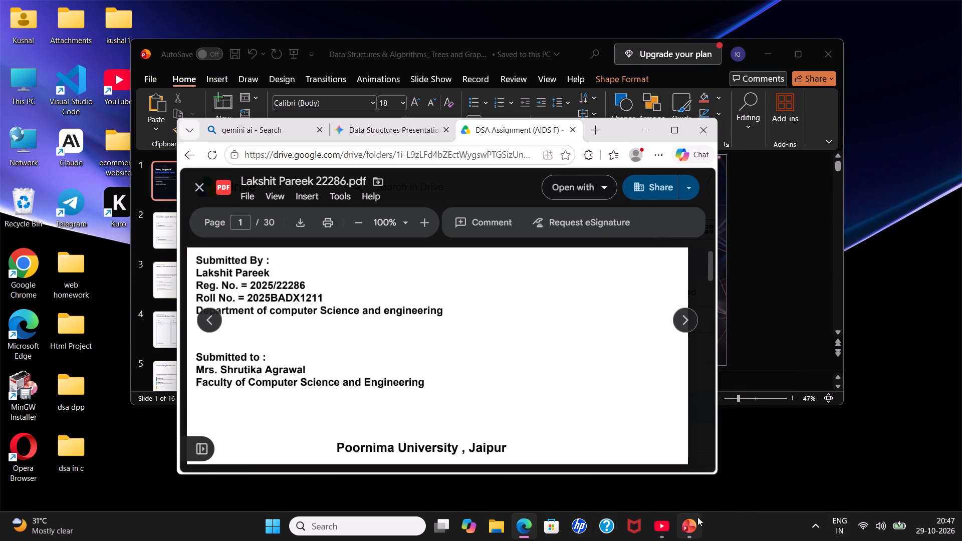
pyautogui.click(679, 525)
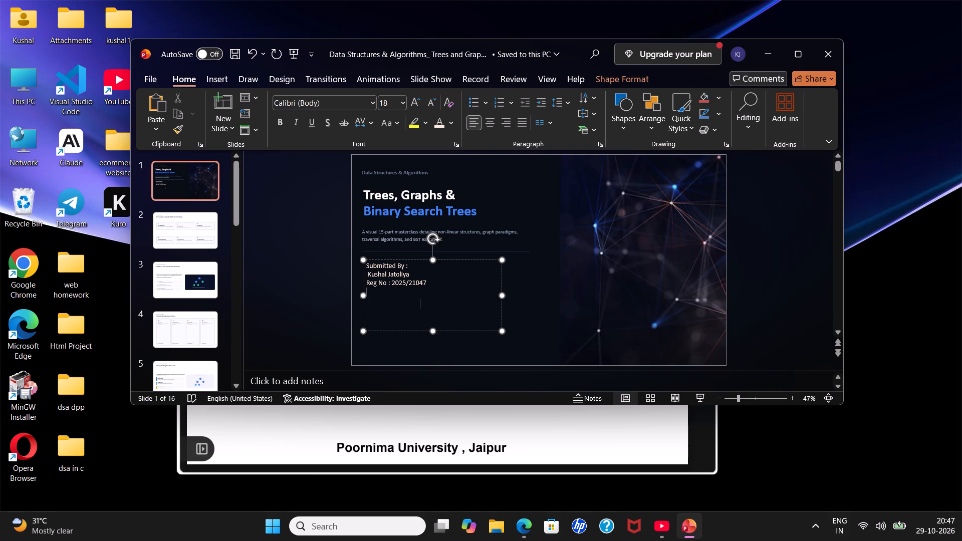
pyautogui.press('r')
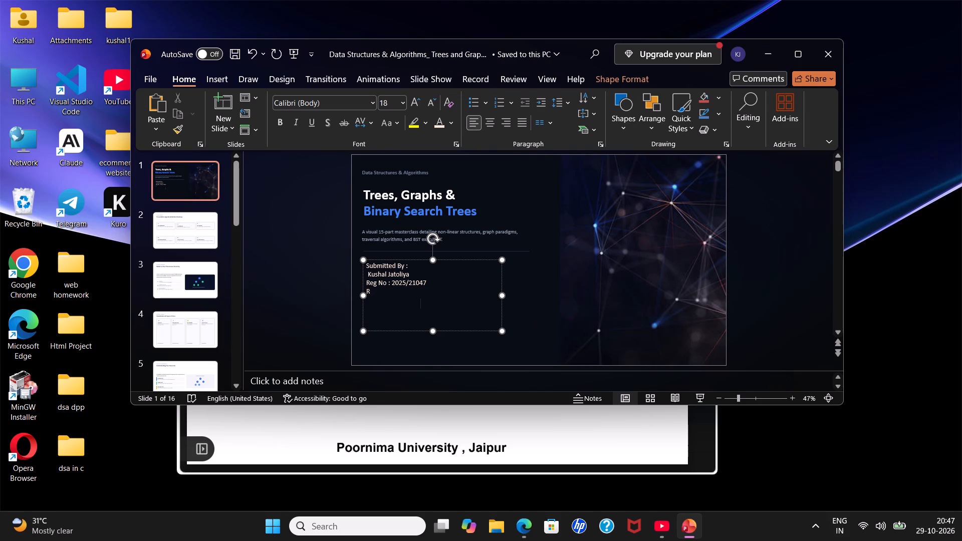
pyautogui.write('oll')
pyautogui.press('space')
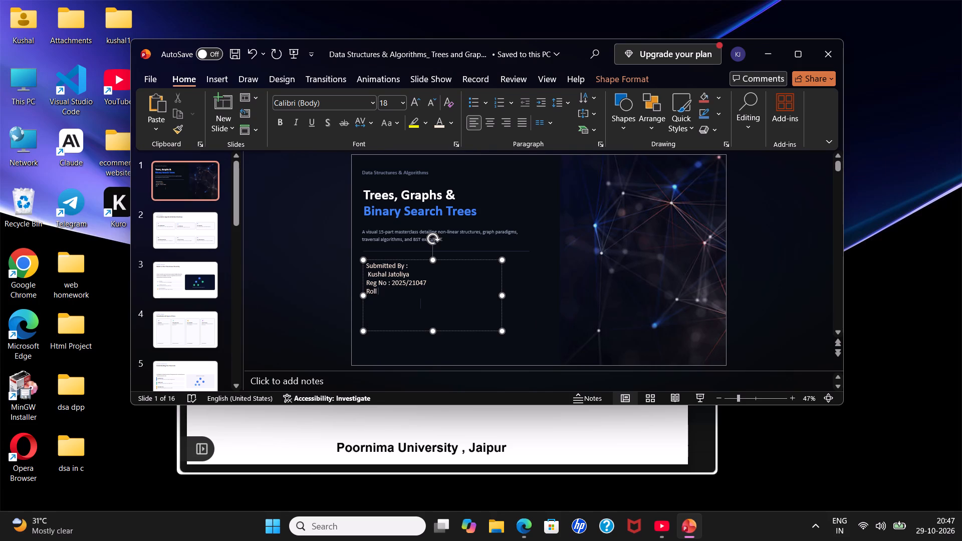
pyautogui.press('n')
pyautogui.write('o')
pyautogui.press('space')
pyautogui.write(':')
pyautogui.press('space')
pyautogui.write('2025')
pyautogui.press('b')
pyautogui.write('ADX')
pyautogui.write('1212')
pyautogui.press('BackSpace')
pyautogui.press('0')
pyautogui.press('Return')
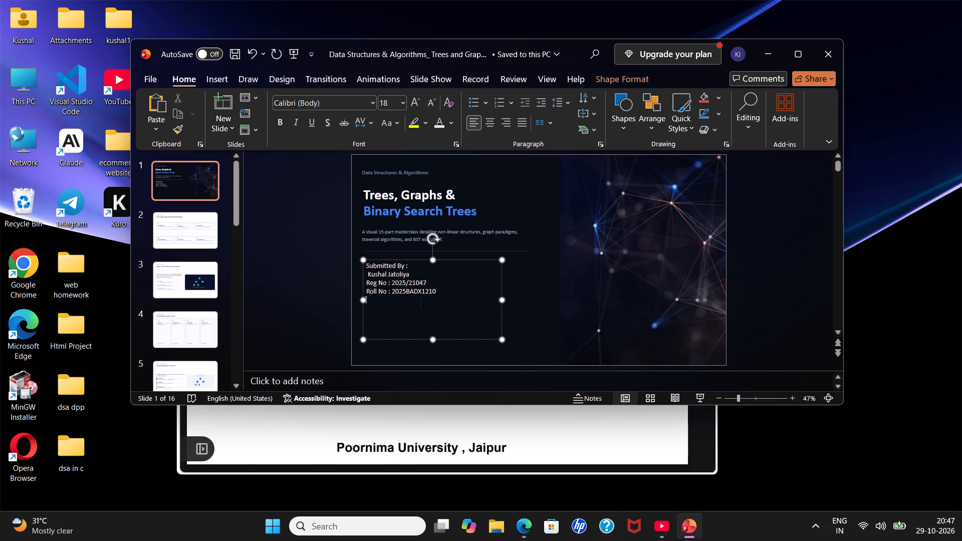
# Recheck the reference PDF in Edge, and in PowerPoint start the line below the roll number with the label "Department :".
pyautogui.click(603, 436)
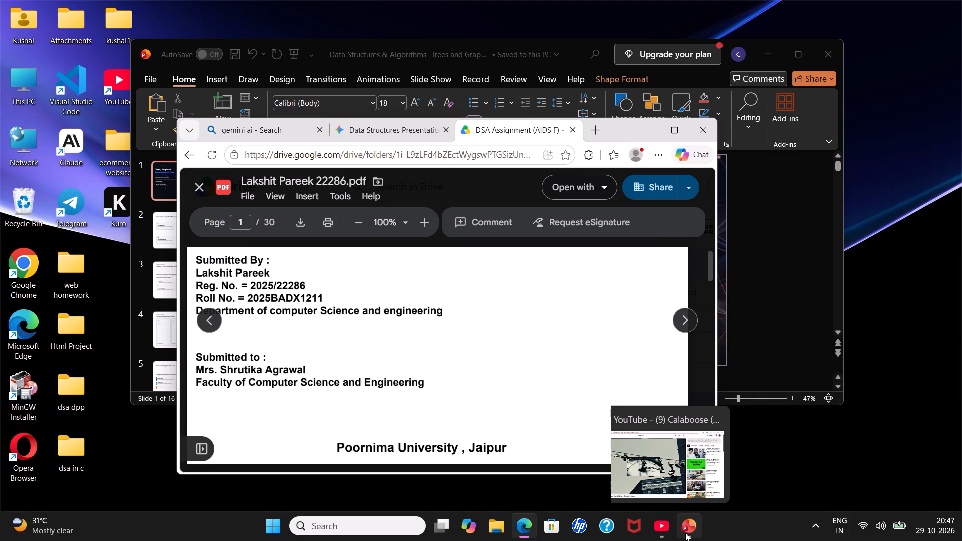
pyautogui.click(681, 480)
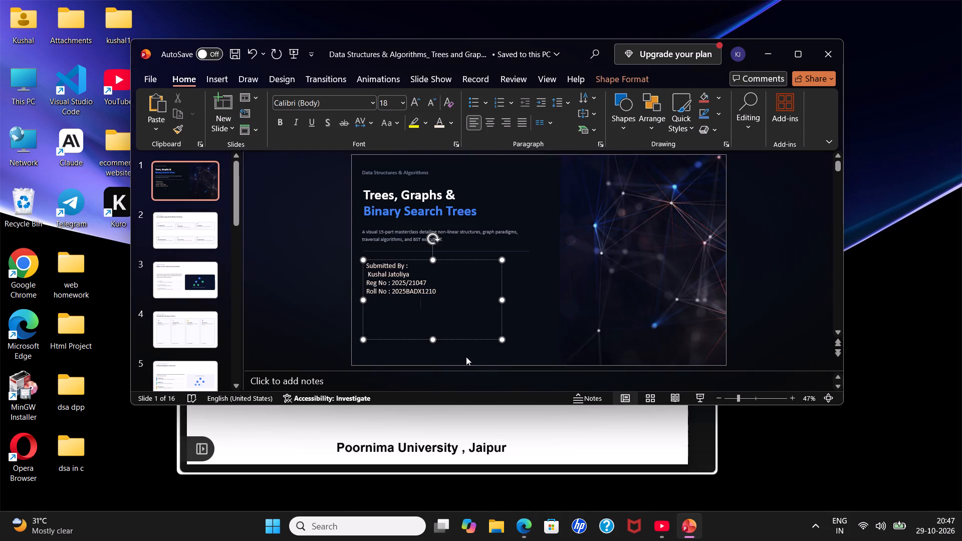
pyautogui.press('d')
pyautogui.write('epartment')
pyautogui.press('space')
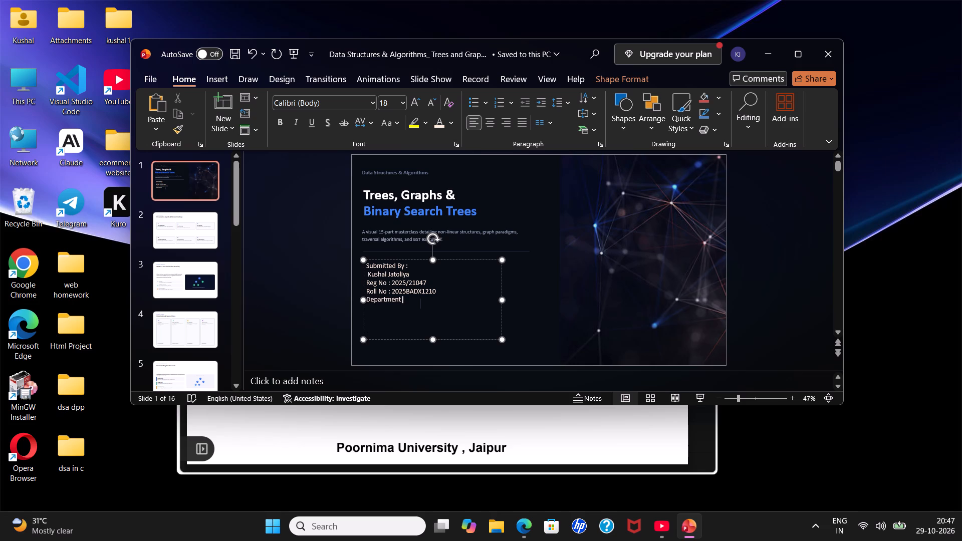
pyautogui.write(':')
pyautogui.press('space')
# Enter "Faculty of Computer Science & Engeneering" after the Department label and start a new line below it.
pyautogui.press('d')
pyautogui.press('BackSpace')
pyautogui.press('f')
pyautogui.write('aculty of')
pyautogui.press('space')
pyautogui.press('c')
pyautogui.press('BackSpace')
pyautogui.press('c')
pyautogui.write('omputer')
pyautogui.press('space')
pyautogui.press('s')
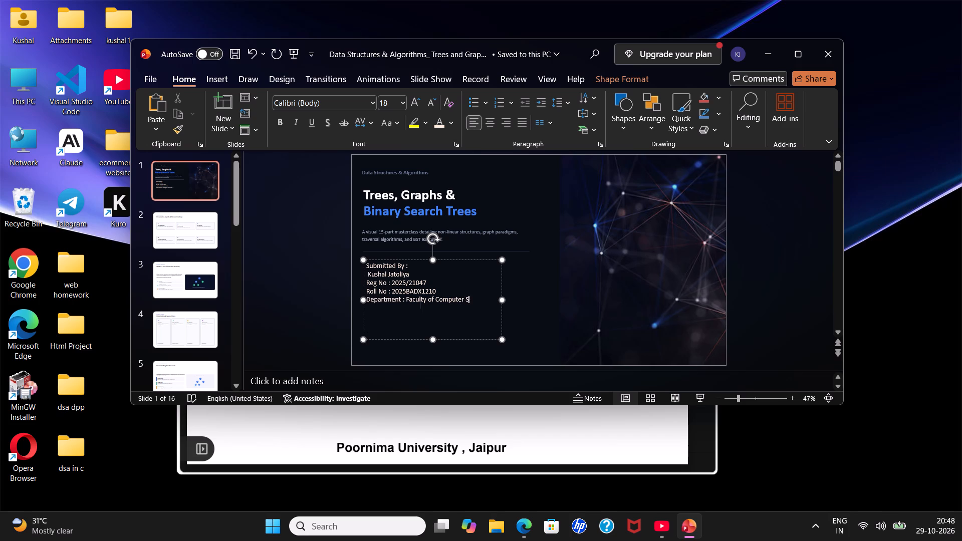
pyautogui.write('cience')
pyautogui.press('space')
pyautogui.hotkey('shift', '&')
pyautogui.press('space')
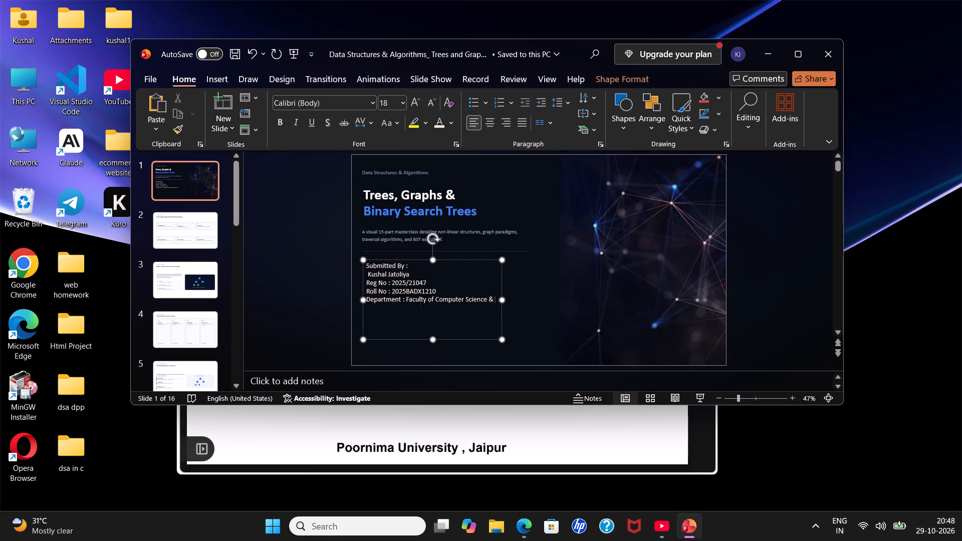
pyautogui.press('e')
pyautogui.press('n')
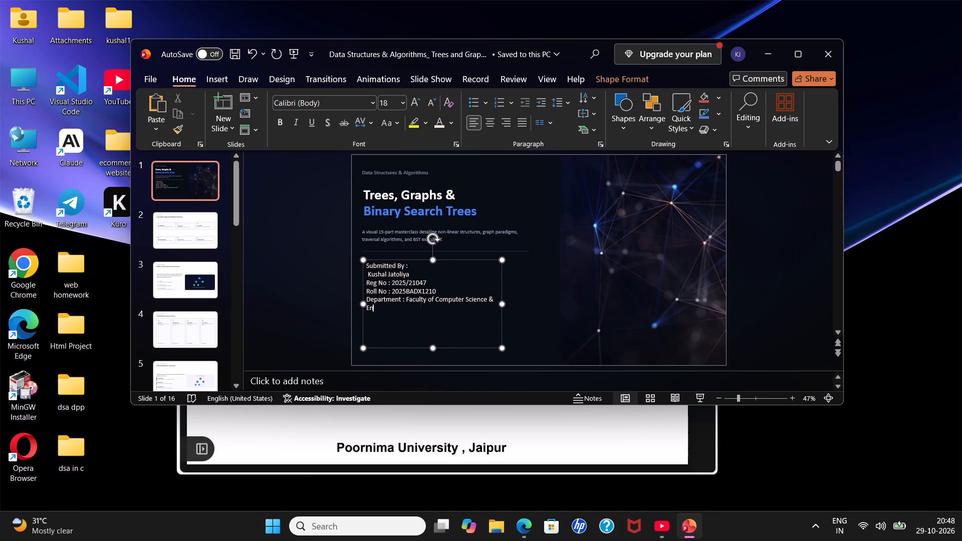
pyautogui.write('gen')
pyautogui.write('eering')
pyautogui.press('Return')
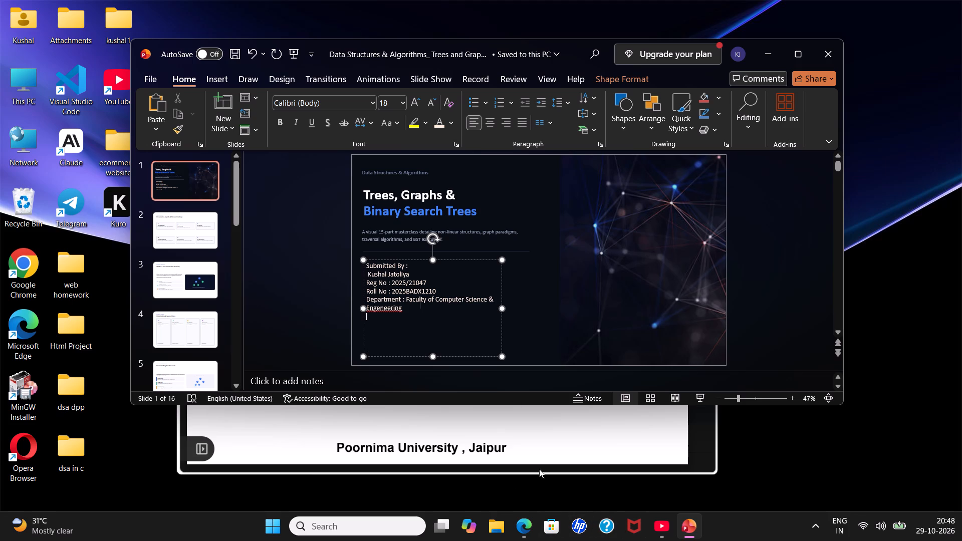
# Check the department wording in the reference PDF in Edge, and in PowerPoint reword the department line as "Department of Computer Science & Engeneering".
pyautogui.click(568, 442)
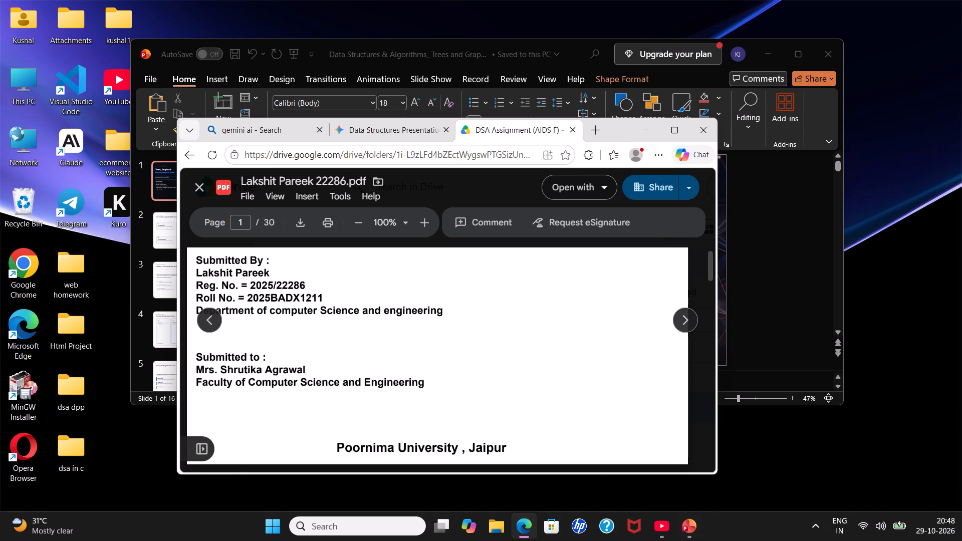
pyautogui.click(684, 533)
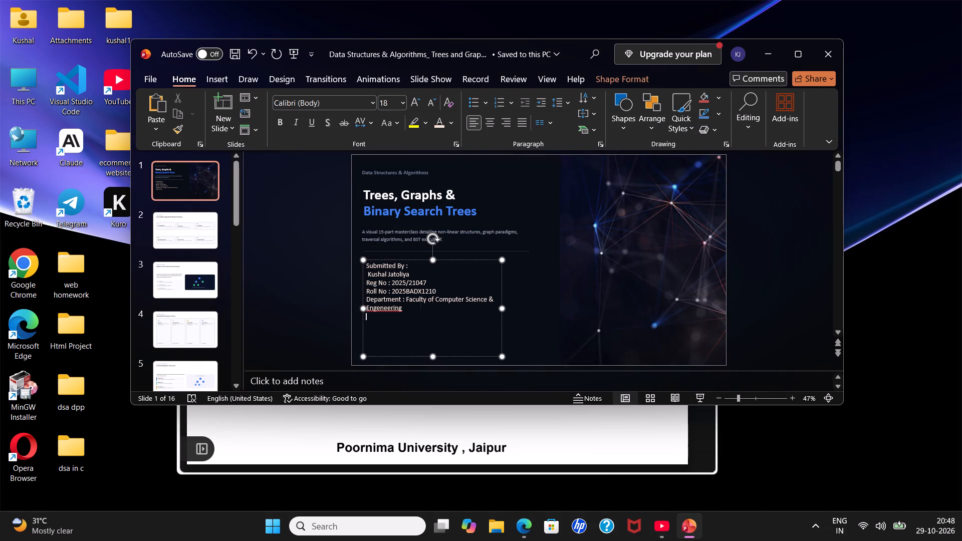
pyautogui.click(432, 298)
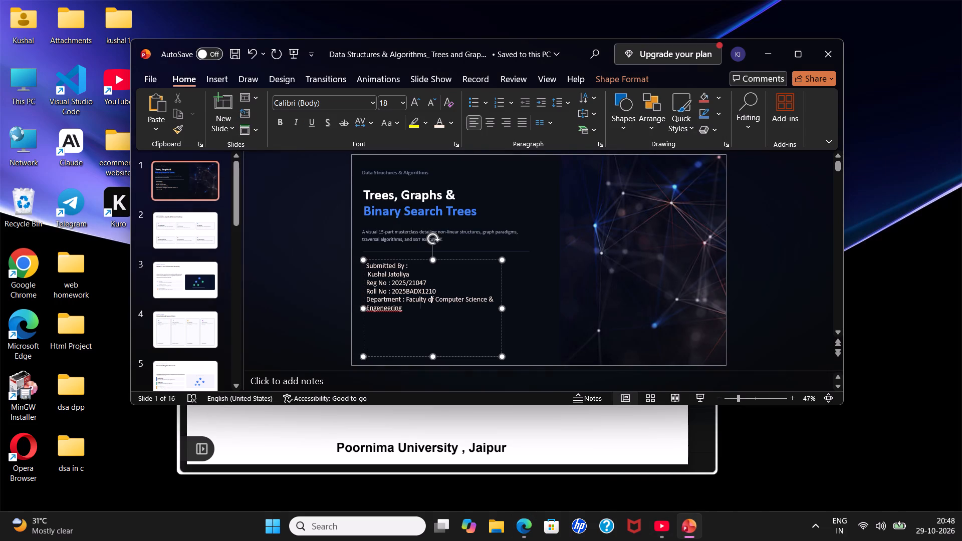
pyautogui.click(426, 298)
pyautogui.press('BackSpace')
pyautogui.press('BackSpace')
pyautogui.press('BackSpace')
pyautogui.press('BackSpace')
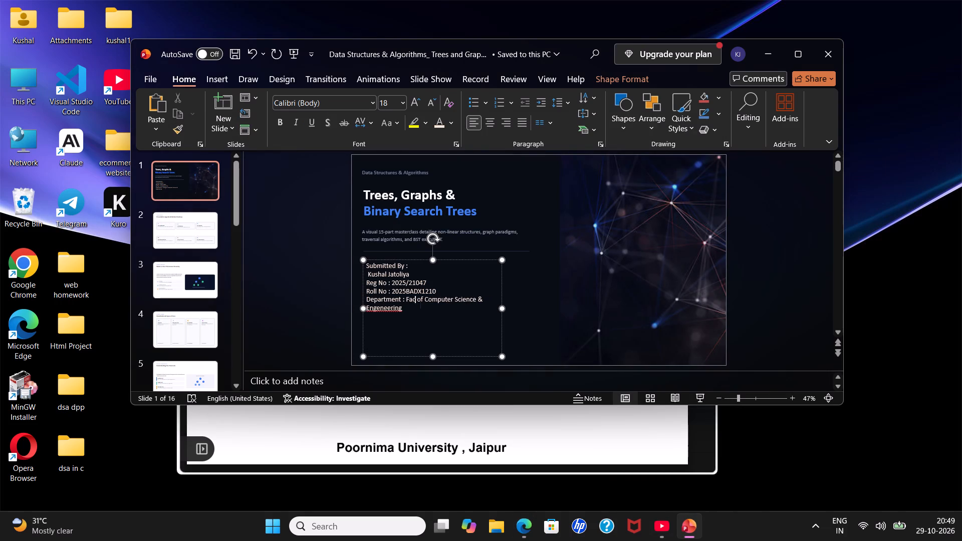
pyautogui.press('BackSpace')
pyautogui.press('BackSpace')
pyautogui.press('BackSpace')
pyautogui.press('BackSpace')
pyautogui.press('BackSpace')
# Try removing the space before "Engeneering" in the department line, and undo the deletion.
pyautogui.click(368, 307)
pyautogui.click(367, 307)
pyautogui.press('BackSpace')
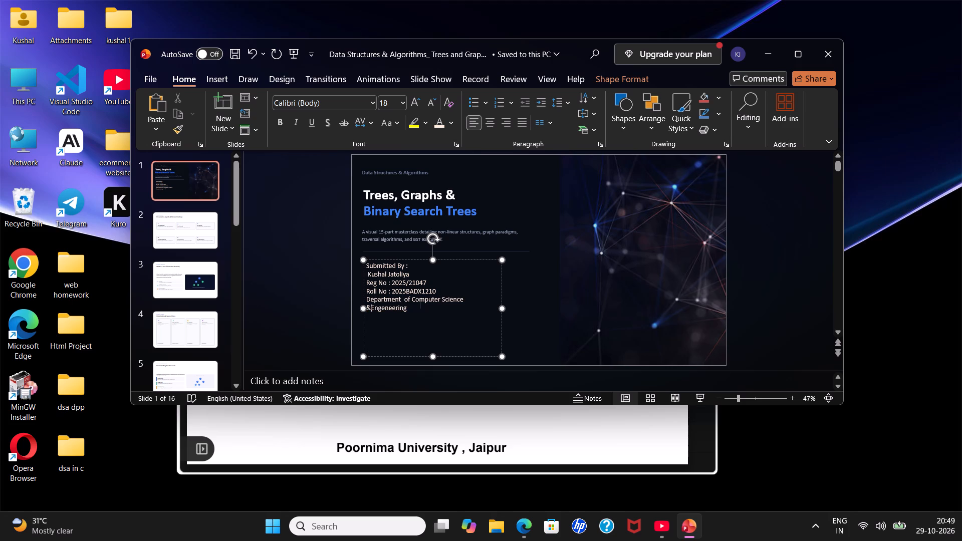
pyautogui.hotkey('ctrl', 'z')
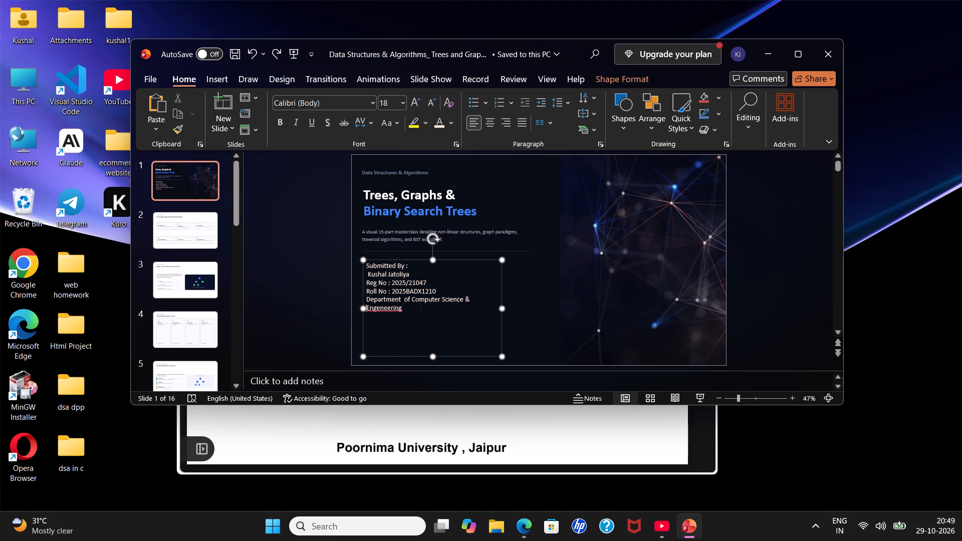
# Add the heading "Submitted To :" below the department line, separated by blank lines, and start a new line under it.
pyautogui.click(419, 306)
pyautogui.press('Return')
pyautogui.press('Return')
pyautogui.press('Return')
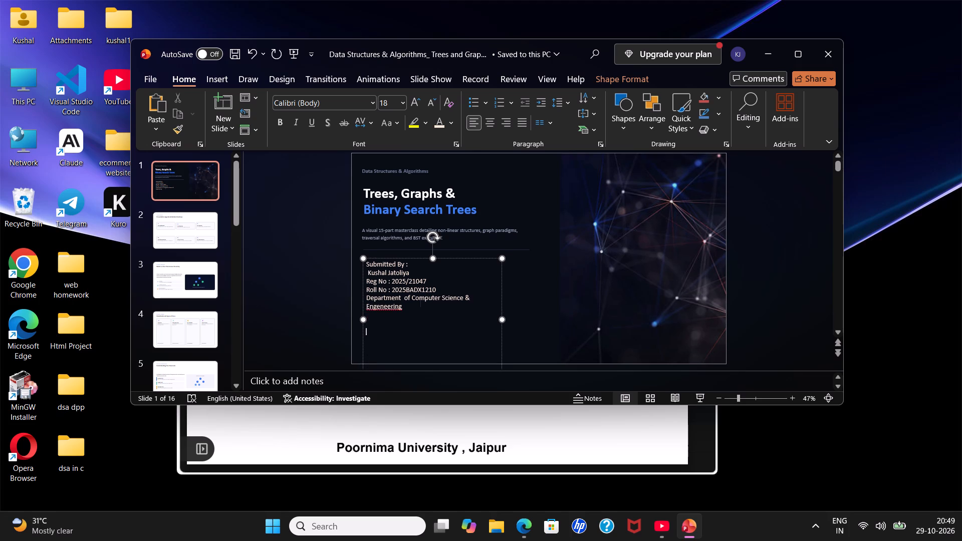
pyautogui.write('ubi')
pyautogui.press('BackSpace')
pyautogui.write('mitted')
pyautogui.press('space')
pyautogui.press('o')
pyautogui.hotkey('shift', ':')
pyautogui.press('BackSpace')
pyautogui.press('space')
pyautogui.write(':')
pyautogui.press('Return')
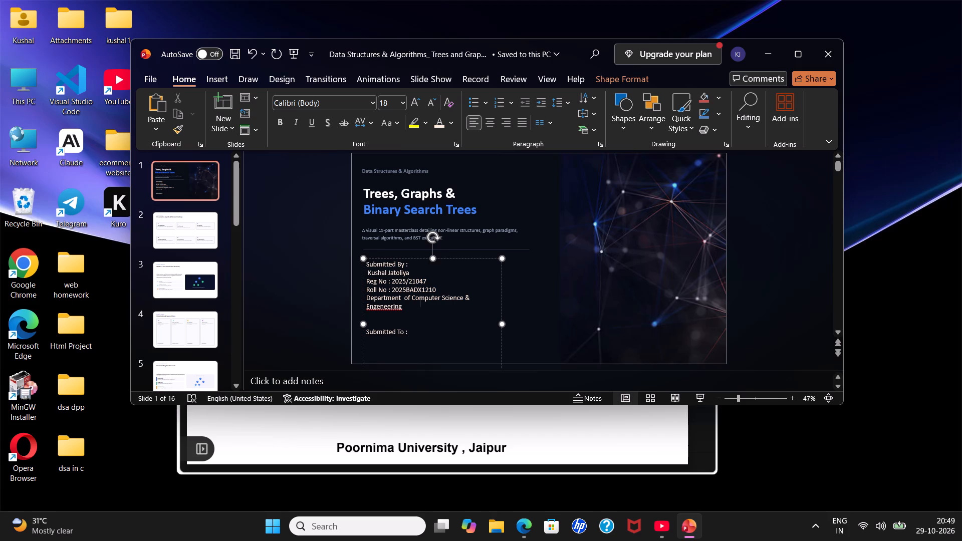
# Begin the line under "Submitted To :" with "Mrs" and consult the reference PDF in Edge for the teacher's details.
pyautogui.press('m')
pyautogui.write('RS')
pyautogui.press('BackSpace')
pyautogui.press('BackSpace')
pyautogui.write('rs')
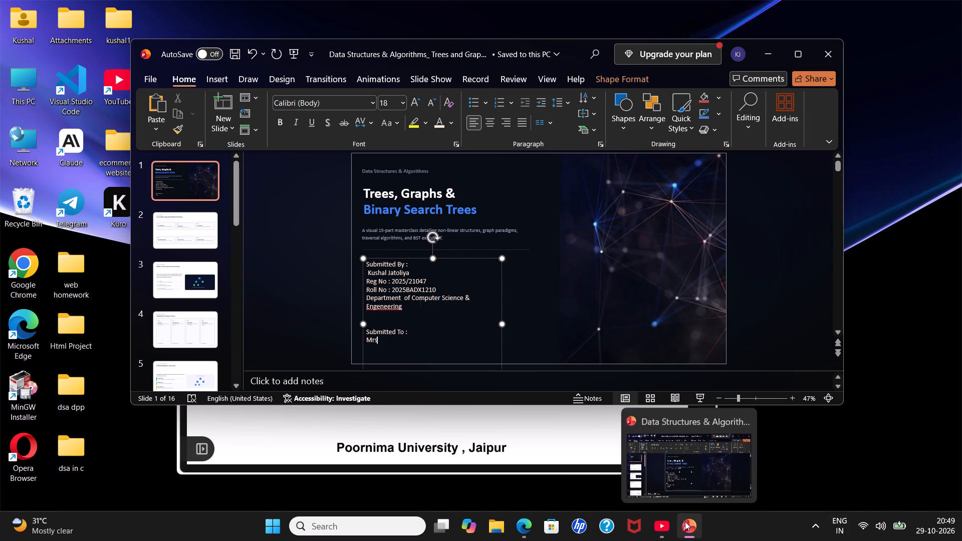
pyautogui.click(556, 438)
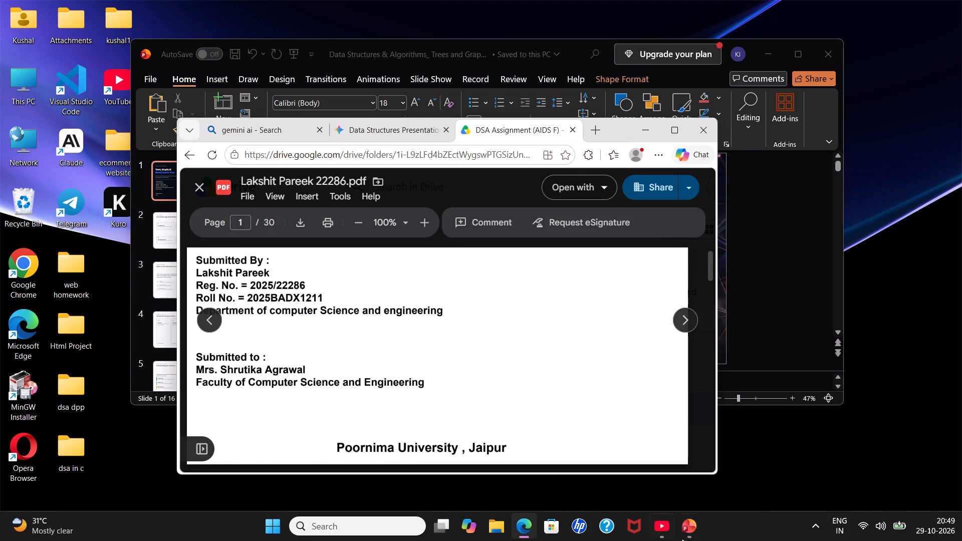
# In PowerPoint, complete the "Mrs" line with a period and the teacher's first name and surname, checking the spelling against the reference PDF in Edge.
pyautogui.click(688, 527)
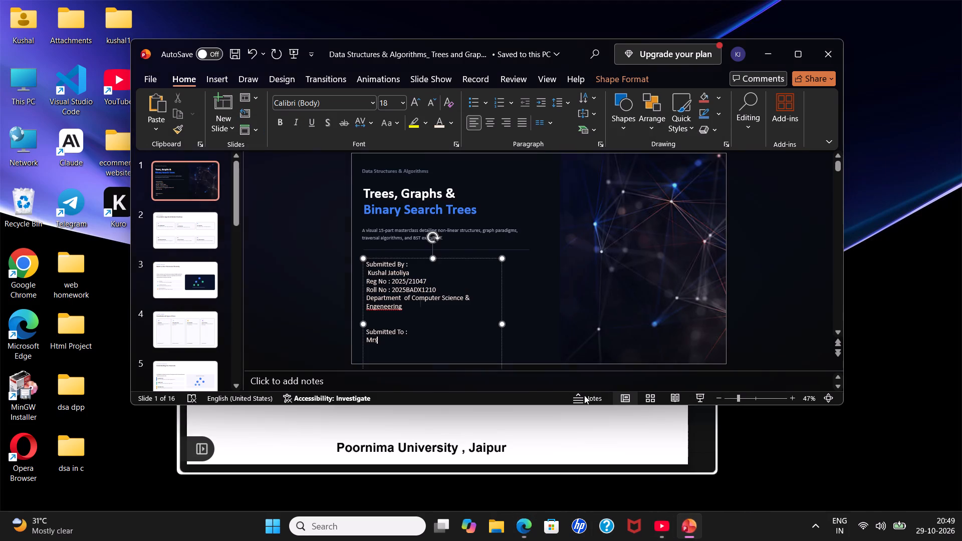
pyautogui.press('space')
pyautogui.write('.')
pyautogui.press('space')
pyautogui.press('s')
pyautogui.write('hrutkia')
pyautogui.click(522, 426)
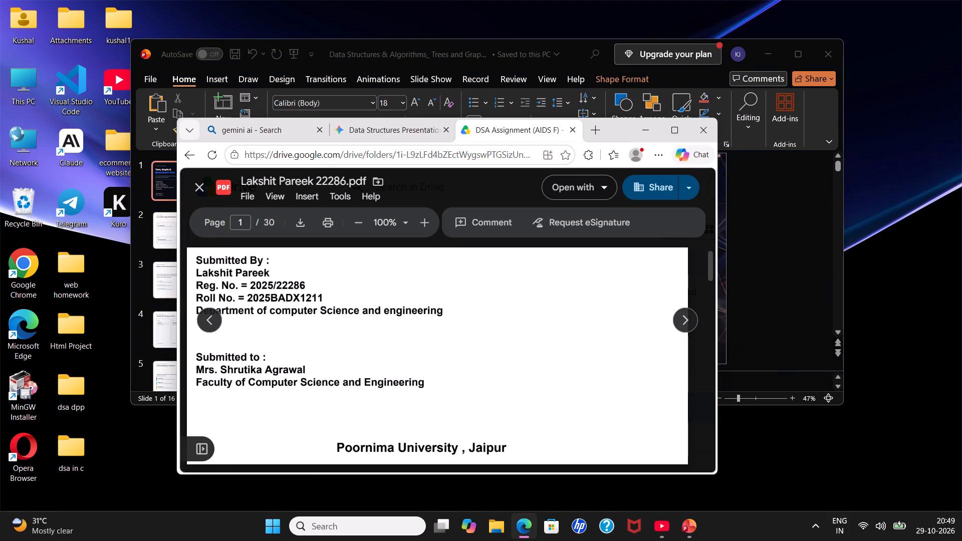
pyautogui.click(679, 522)
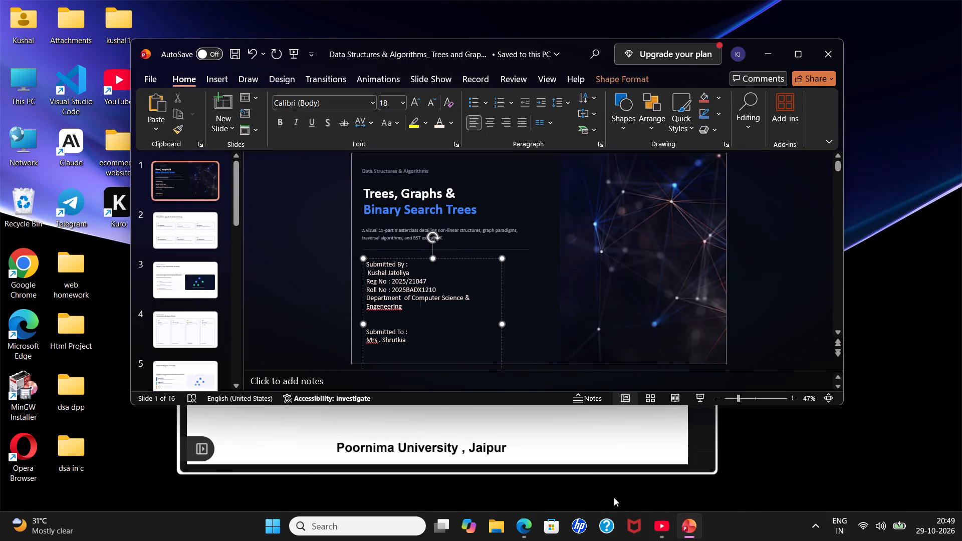
pyautogui.press('BackSpace')
pyautogui.press('BackSpace')
pyautogui.press('BackSpace')
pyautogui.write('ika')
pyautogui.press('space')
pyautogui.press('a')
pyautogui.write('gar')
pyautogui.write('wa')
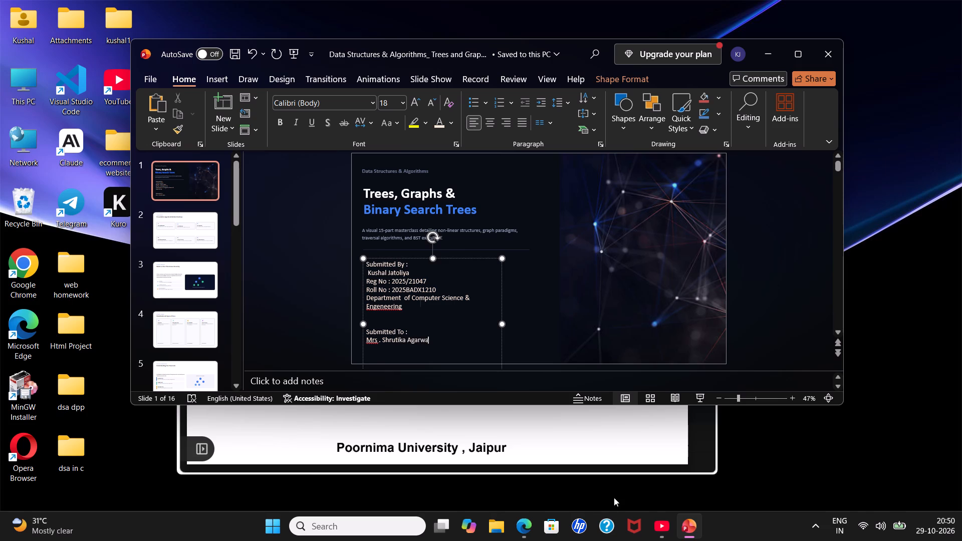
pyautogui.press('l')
# Check the faculty wording in the reference PDF in Edge, and in PowerPoint begin a line under the teacher's name with "Faculty of Computer".
pyautogui.click(557, 437)
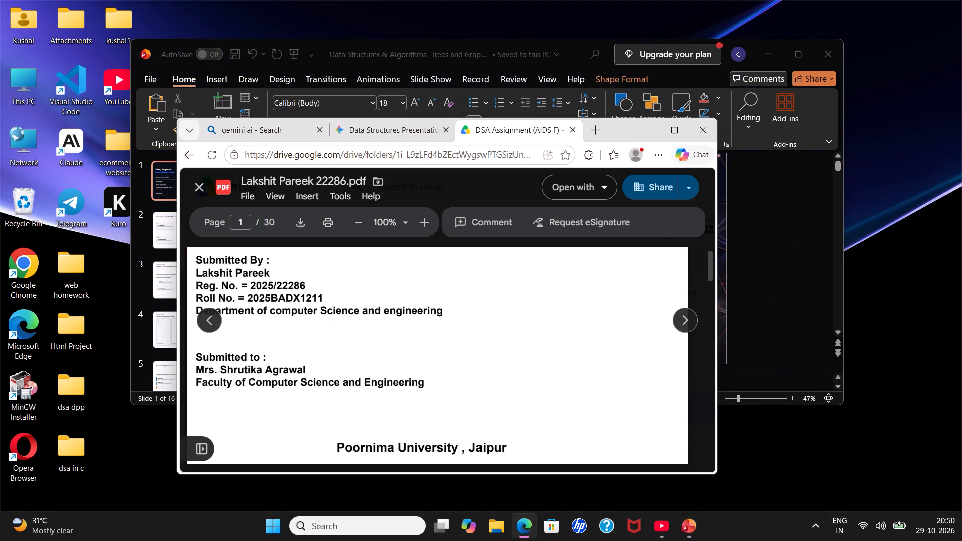
pyautogui.scroll(-1, 532, 399)
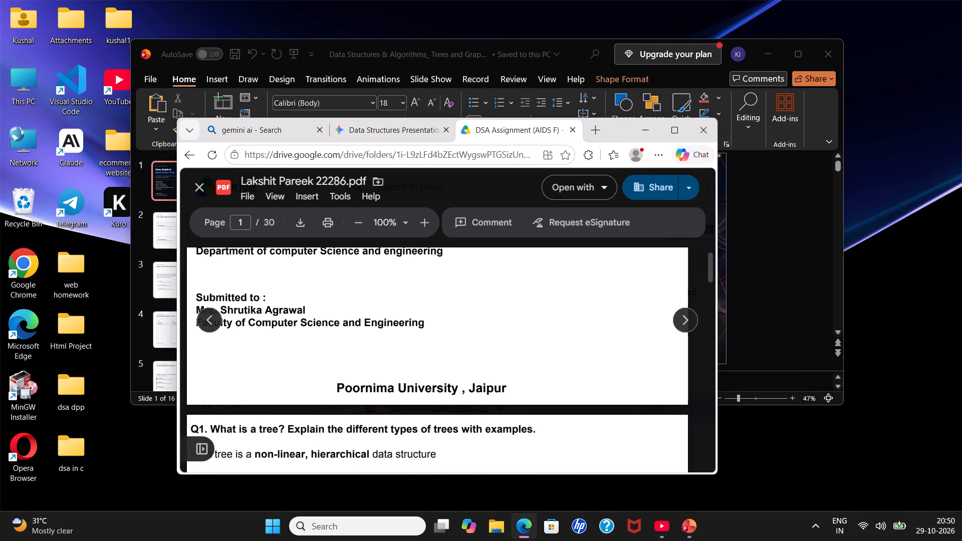
pyautogui.scroll(-1, 532, 399)
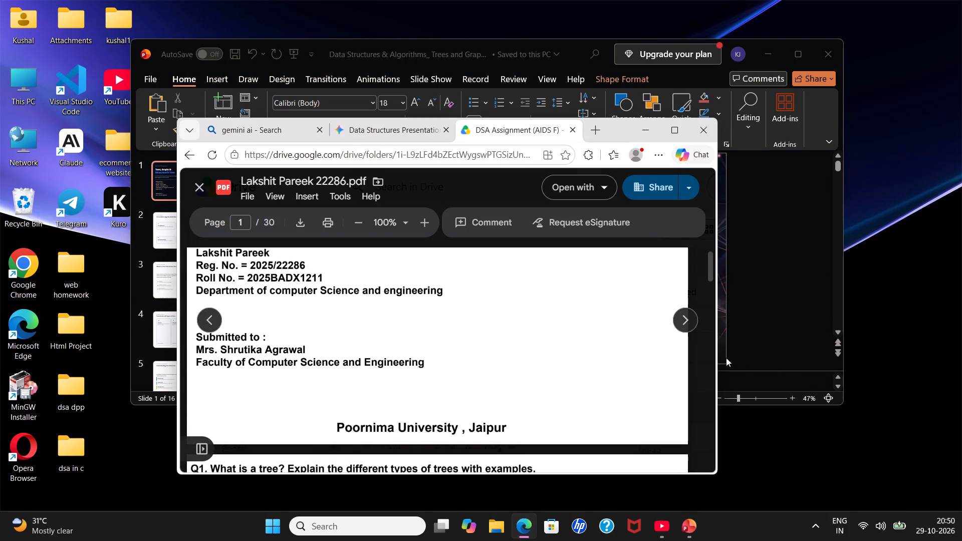
pyautogui.click(762, 337)
pyautogui.press('Return')
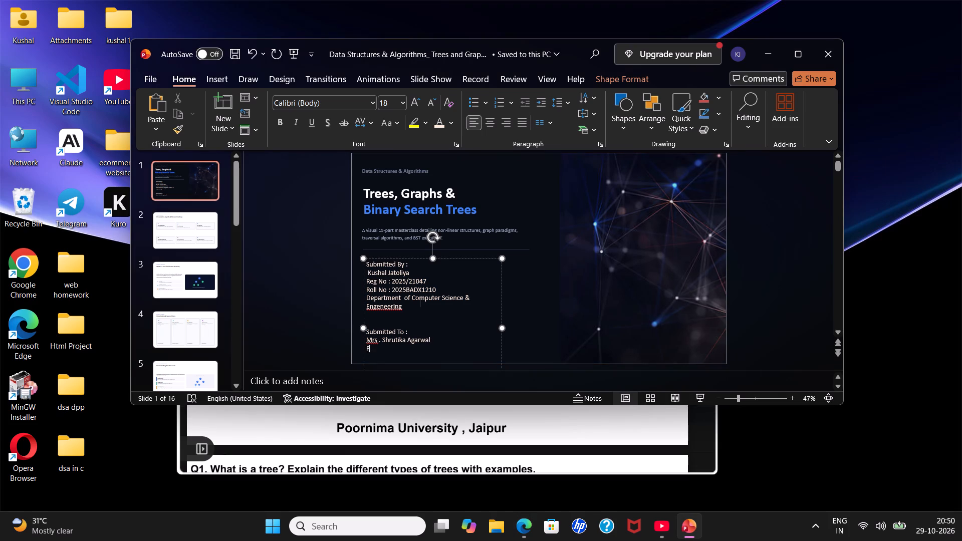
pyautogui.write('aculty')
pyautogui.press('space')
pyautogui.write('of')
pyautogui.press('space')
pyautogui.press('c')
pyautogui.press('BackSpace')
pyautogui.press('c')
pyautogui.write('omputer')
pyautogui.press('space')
# Complete the faculty line under the teacher's name with "Science and Engennering".
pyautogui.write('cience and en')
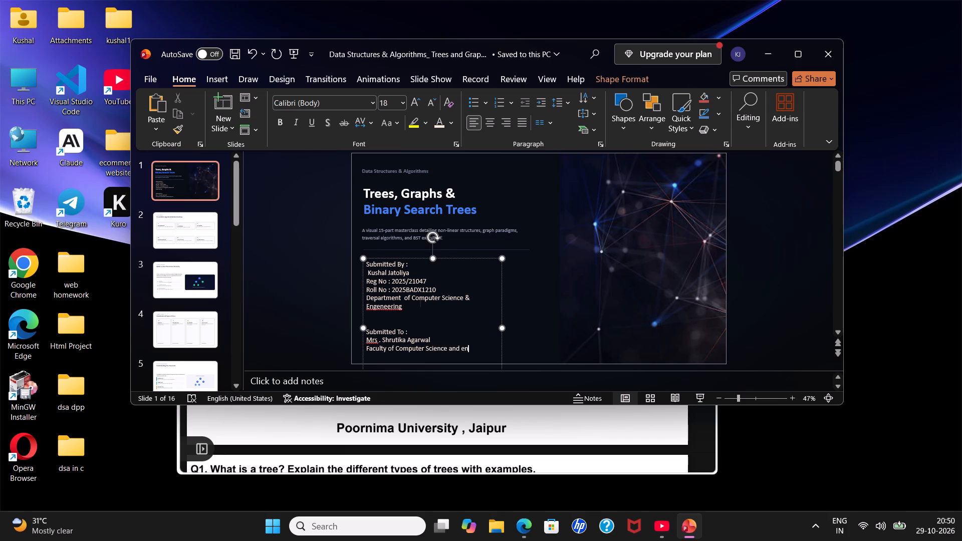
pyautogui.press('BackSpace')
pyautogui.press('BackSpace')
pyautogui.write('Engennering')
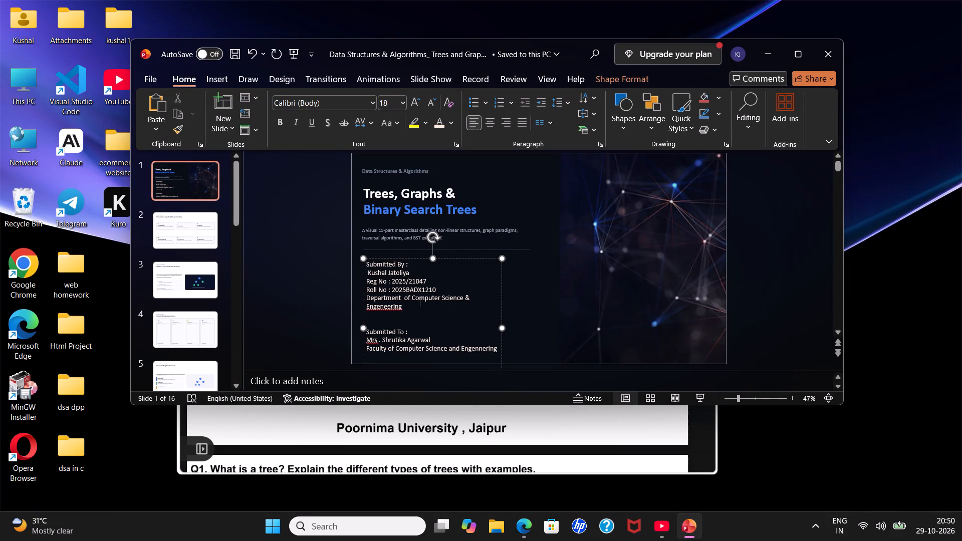
# Make the whole Submitted By block, from its heading through the department line, bold at font size 18.
pyautogui.moveTo(367, 265); pyautogui.dragTo(410, 302)
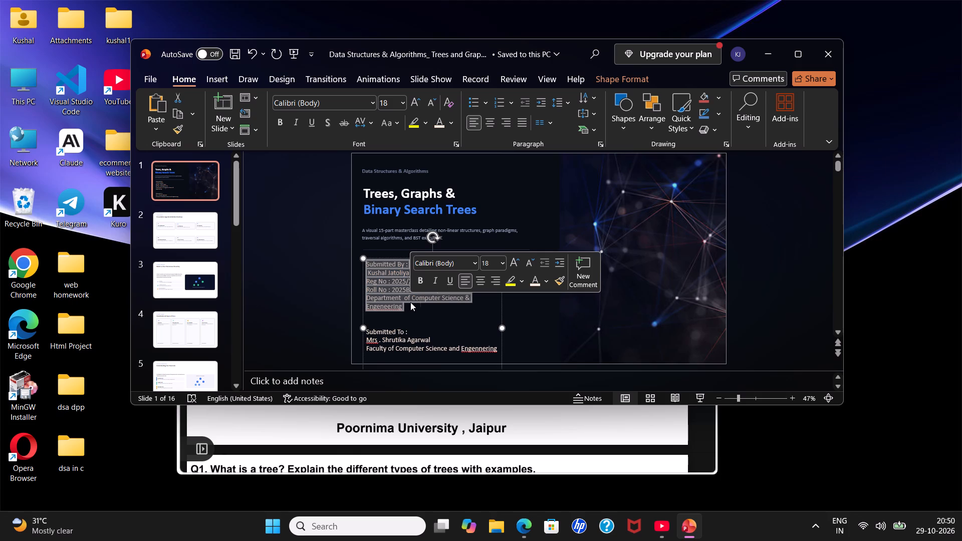
pyautogui.click(416, 281)
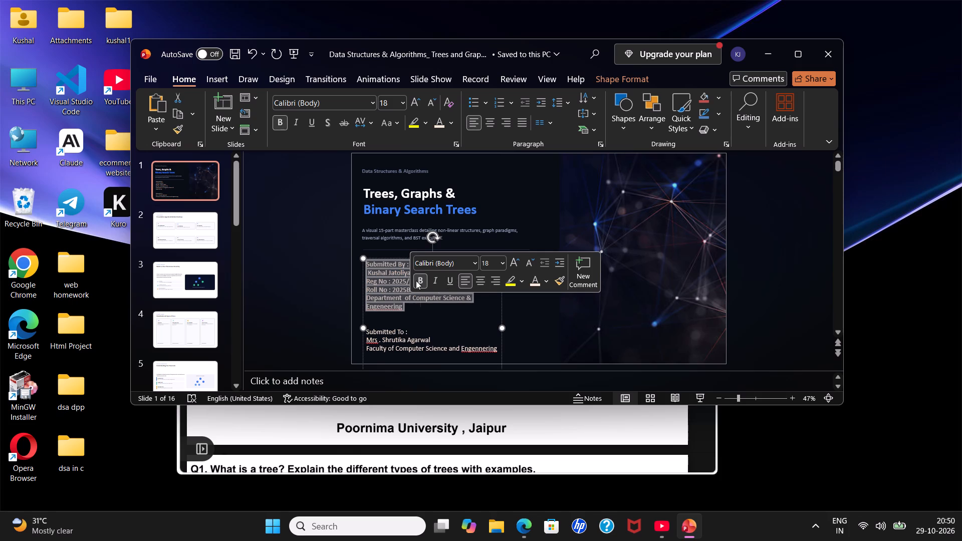
pyautogui.click(500, 264)
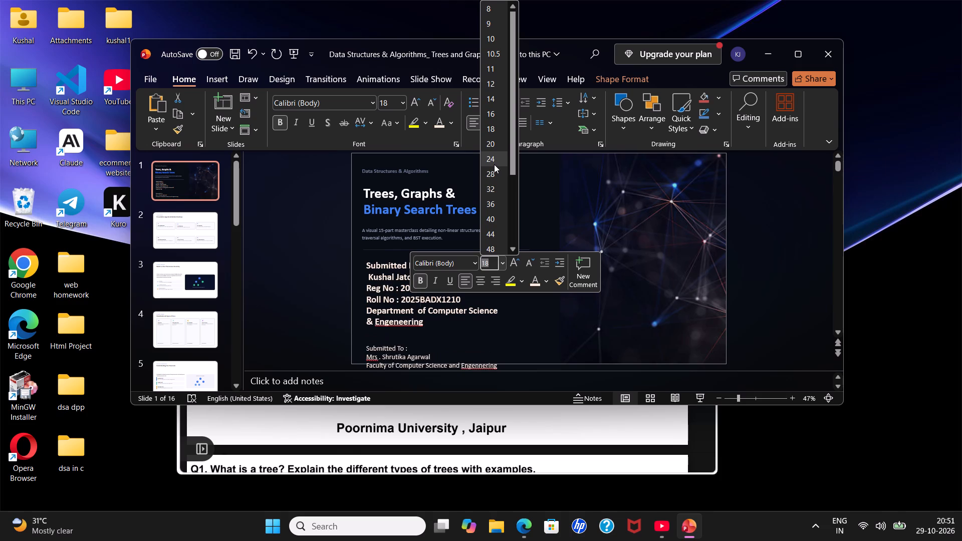
pyautogui.click(495, 134)
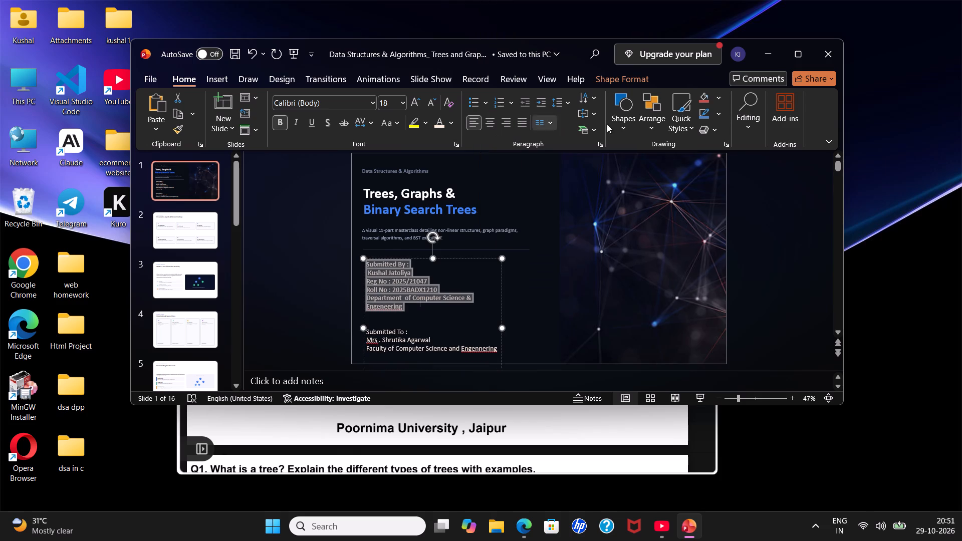
pyautogui.click(529, 212)
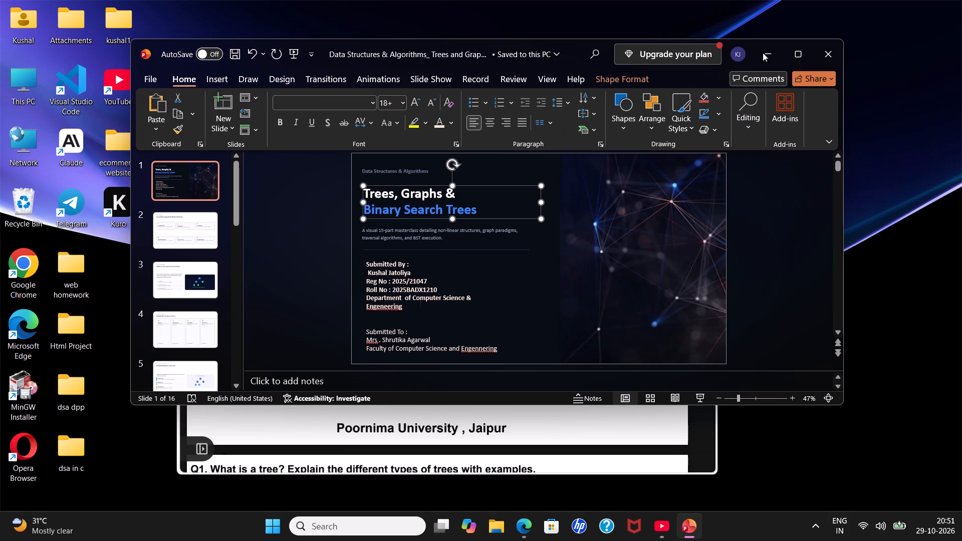
# Maximize the presentation window and correct the last word of the department line to "Engineering".
pyautogui.click(801, 54)
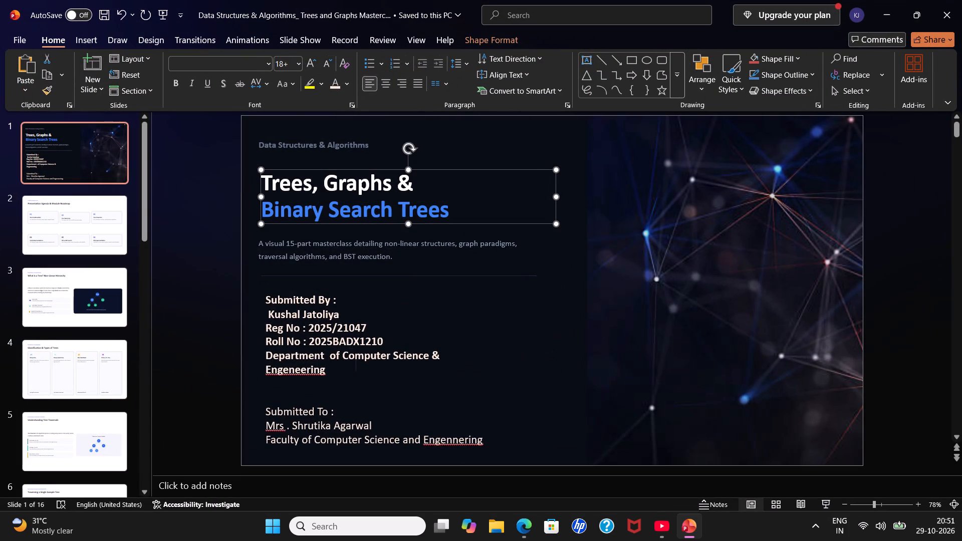
pyautogui.rightClick(306, 370)
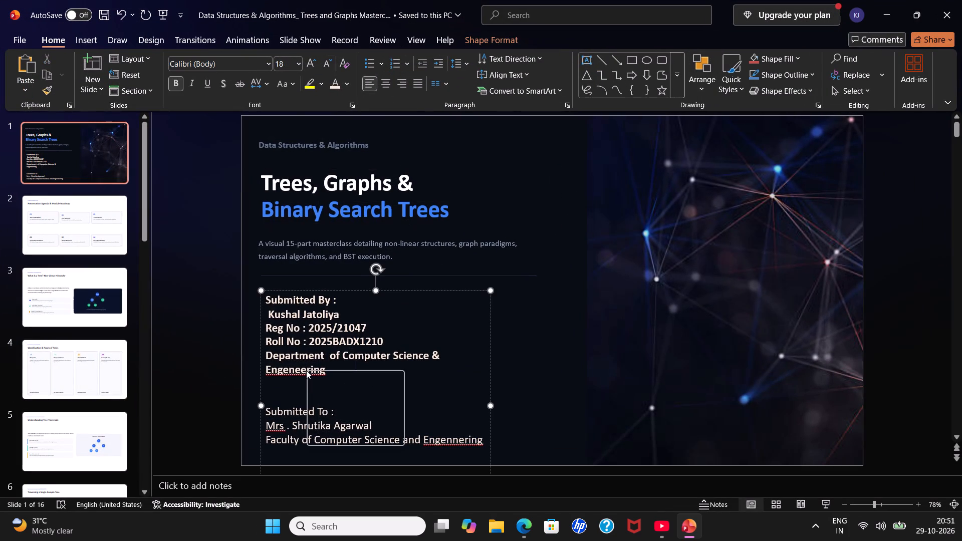
pyautogui.click(284, 387)
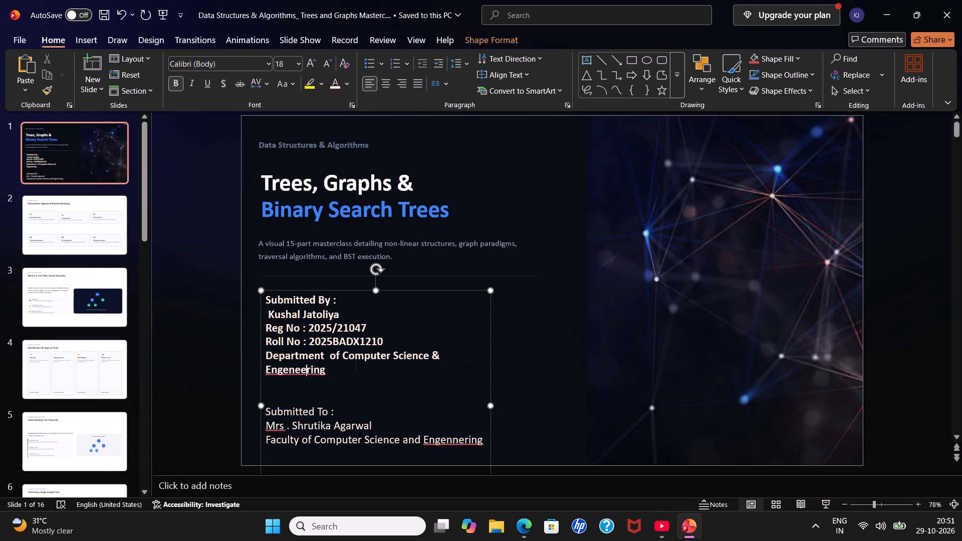
pyautogui.click(695, 523)
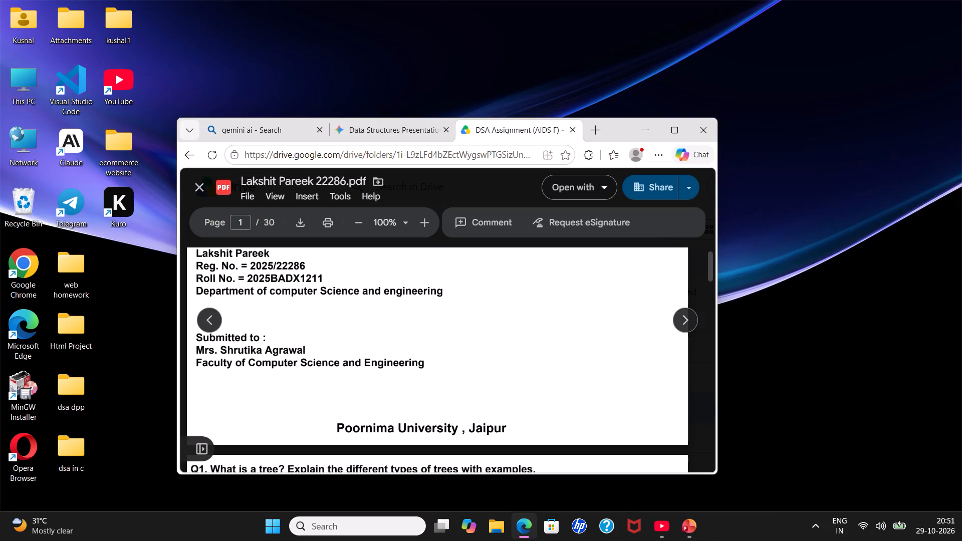
pyautogui.click(686, 524)
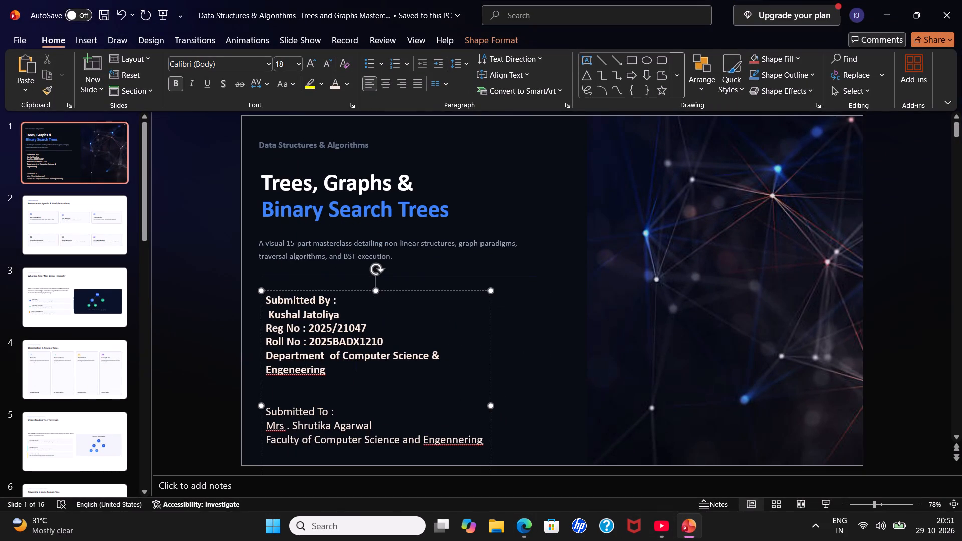
pyautogui.click(287, 370)
pyautogui.press('BackSpace')
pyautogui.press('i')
# Change the last word of the Submitted To block's faculty line to "Enginnering".
pyautogui.click(444, 441)
pyautogui.press('BackSpace')
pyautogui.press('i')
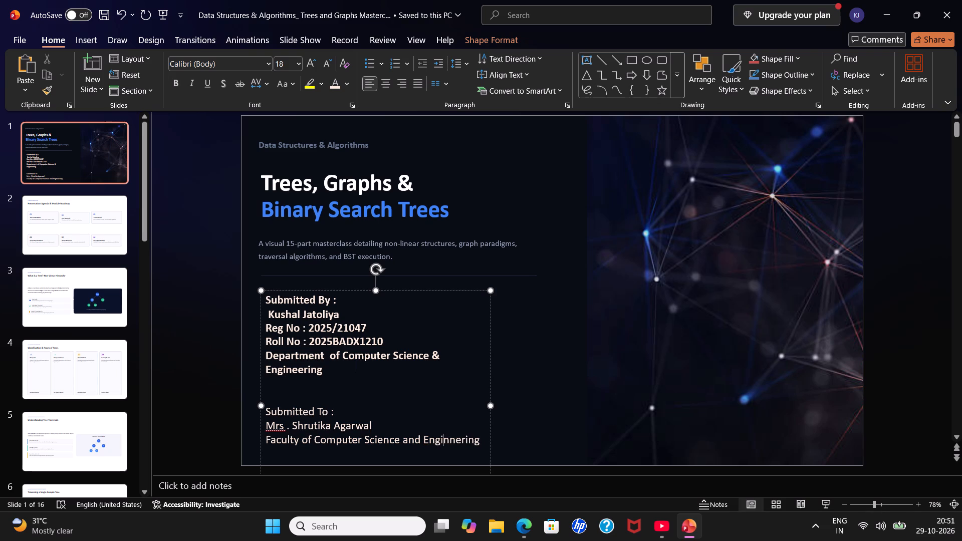
# Remove the space before the period in the teacher's title so it reads "Mrs.".
pyautogui.click(289, 424)
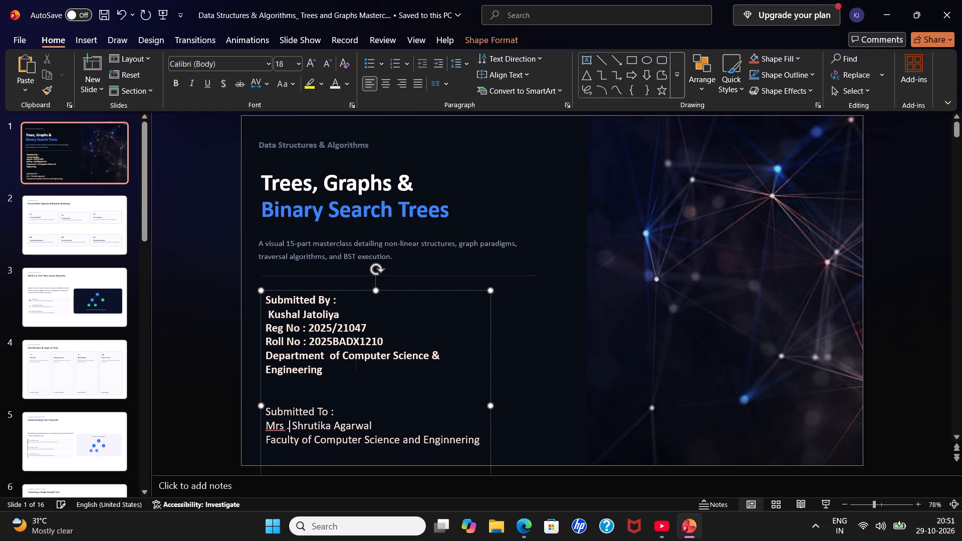
pyautogui.click(286, 424)
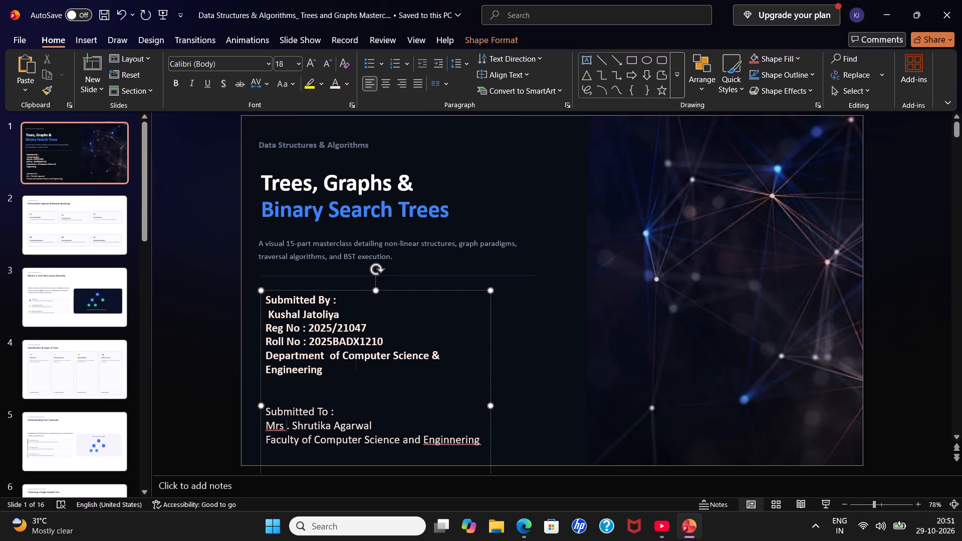
pyautogui.press('BackSpace')
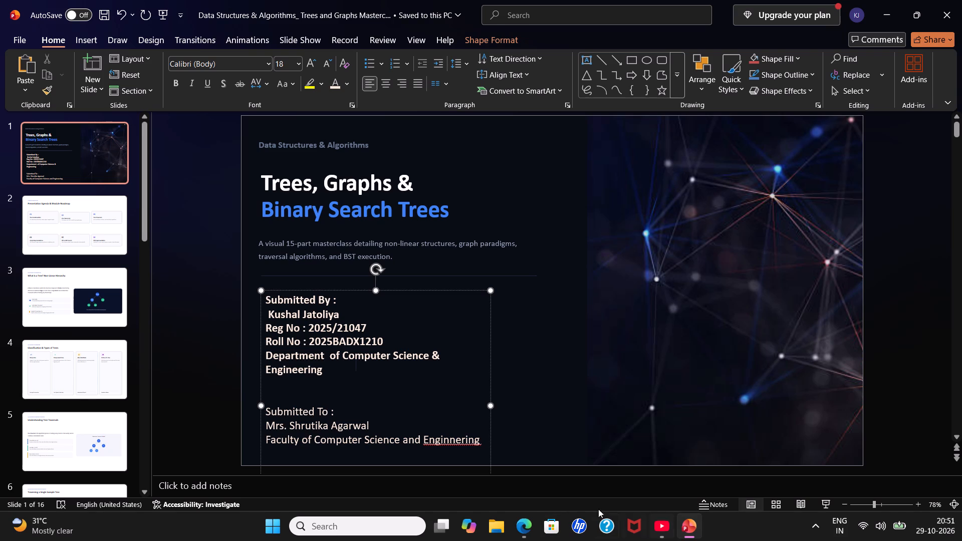
# Check the faculty line on the classmate's cover page in Edge and correct the slide's misspelled last word to "Engineering".
pyautogui.click(522, 540)
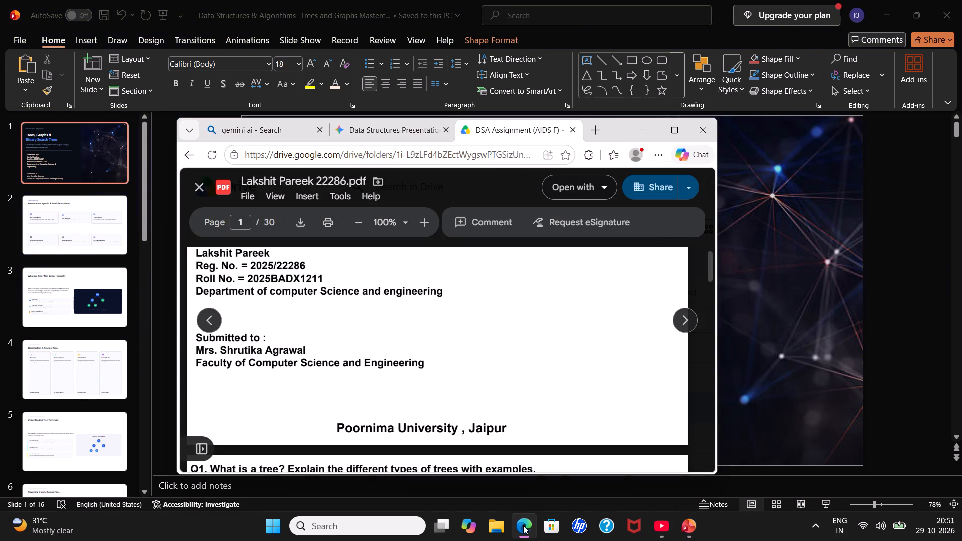
pyautogui.click(684, 530)
pyautogui.rightClick(443, 447)
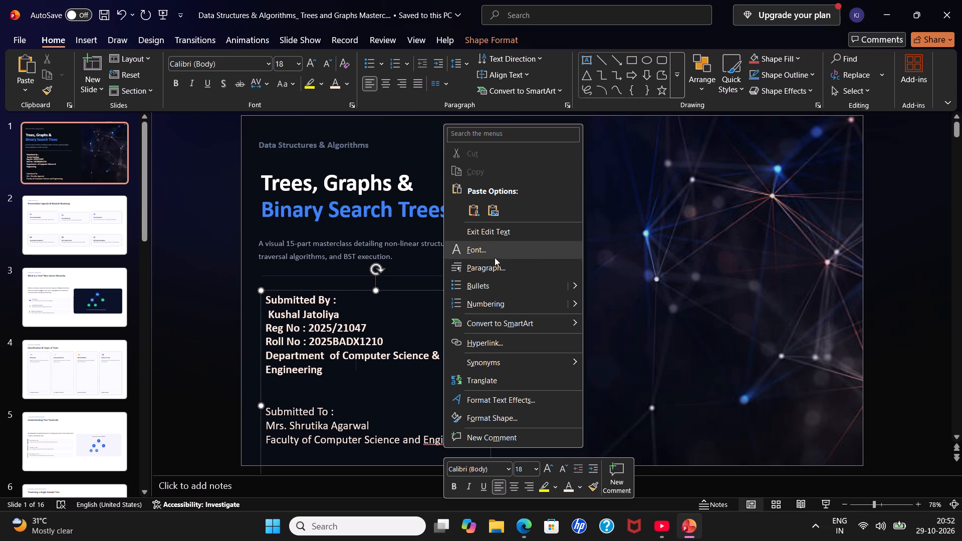
pyautogui.click(617, 256)
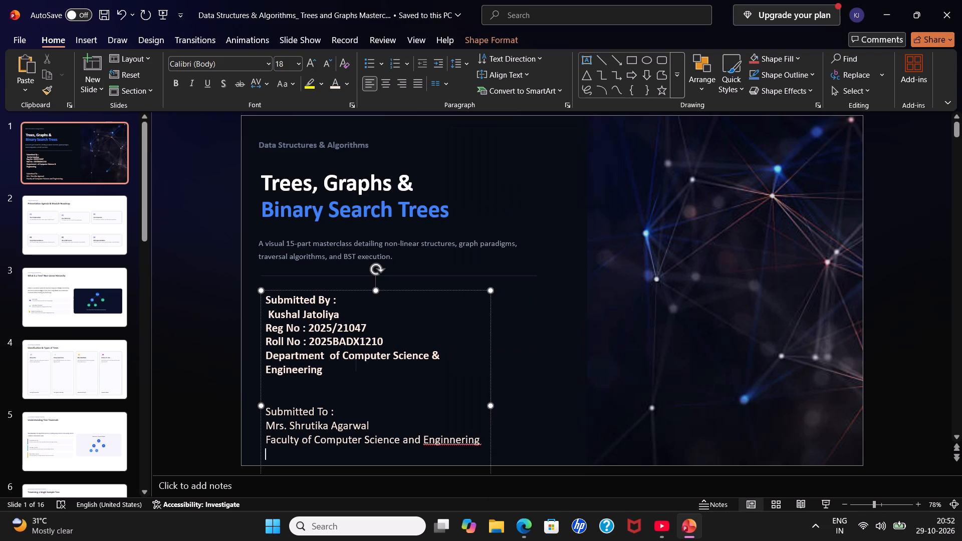
pyautogui.rightClick(441, 445)
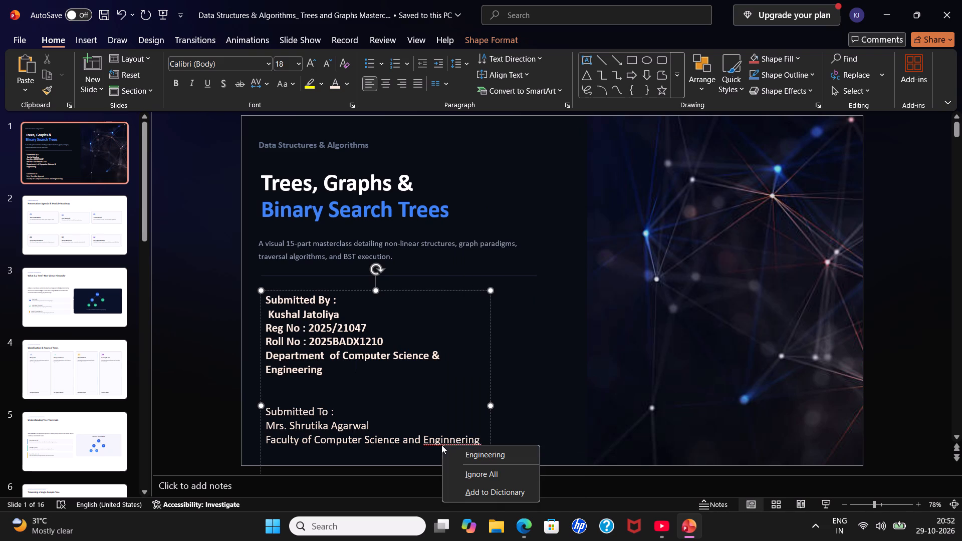
pyautogui.click(478, 452)
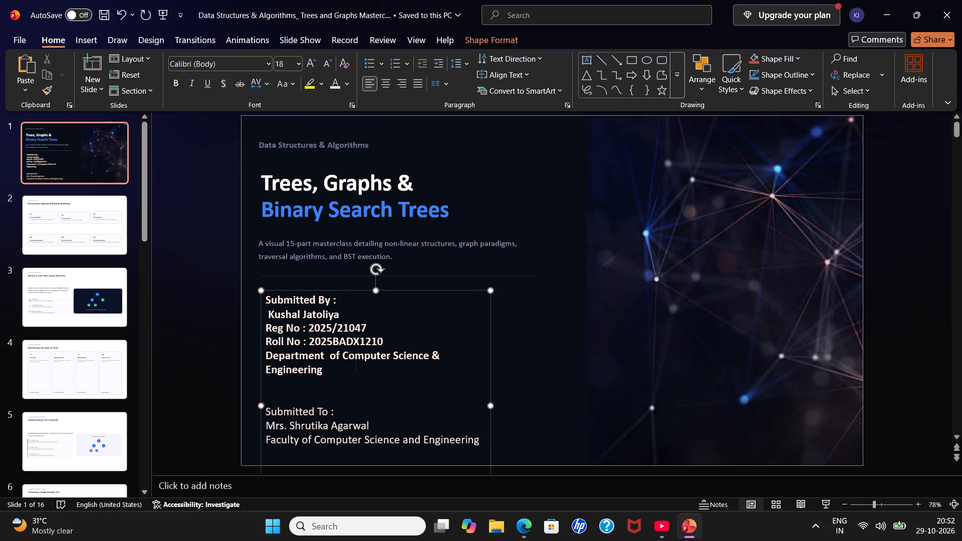
# Make the whole Submitted To block bold, from its heading through the faculty line, and deselect the text box.
pyautogui.moveTo(268, 406); pyautogui.dragTo(458, 437)
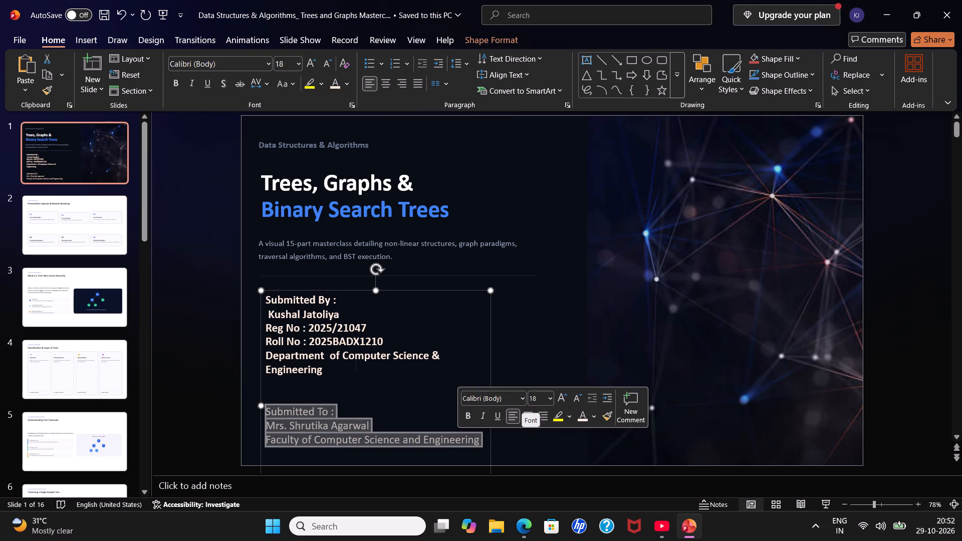
pyautogui.click(465, 417)
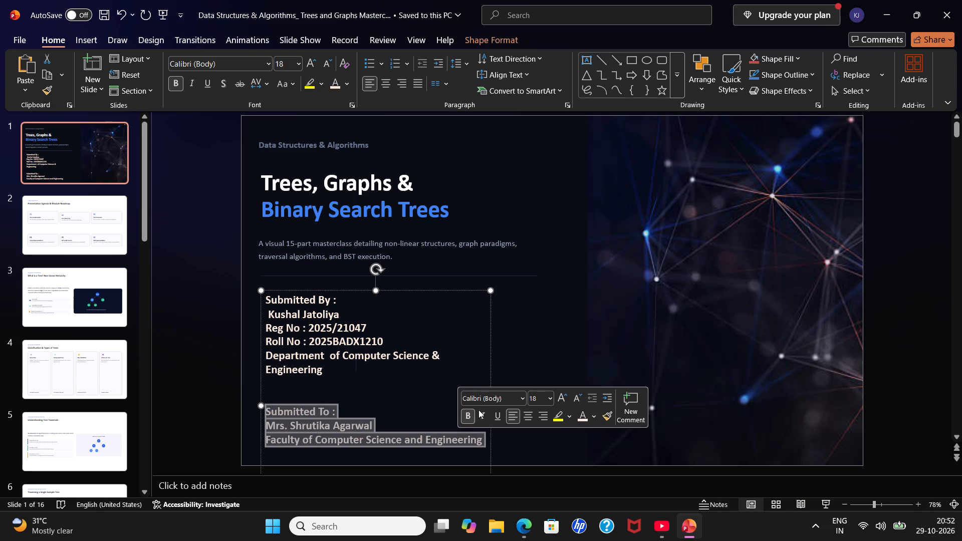
pyautogui.click(454, 371)
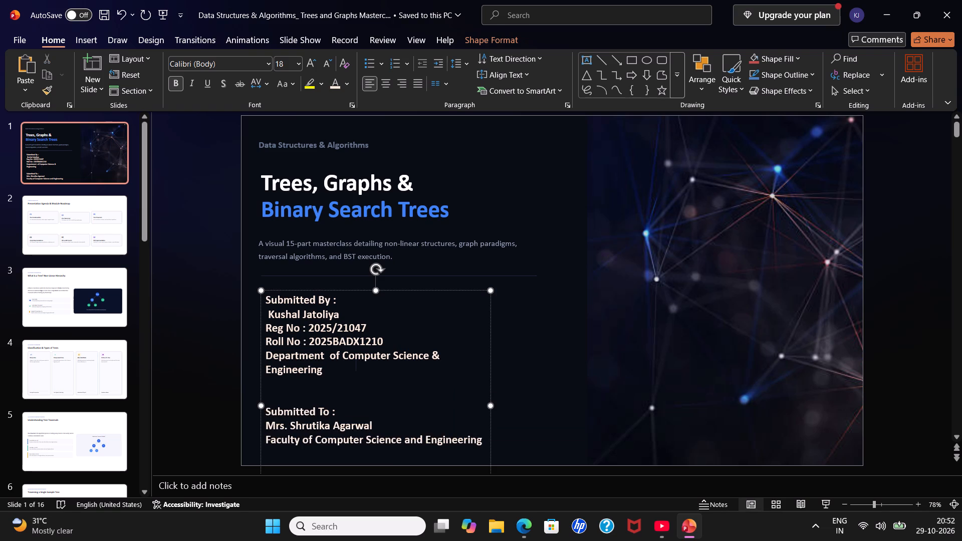
pyautogui.click(522, 350)
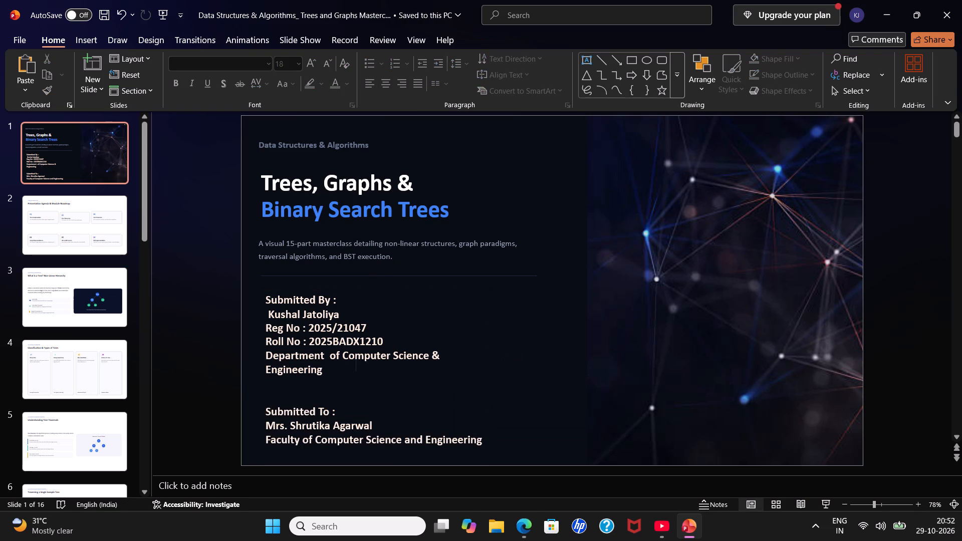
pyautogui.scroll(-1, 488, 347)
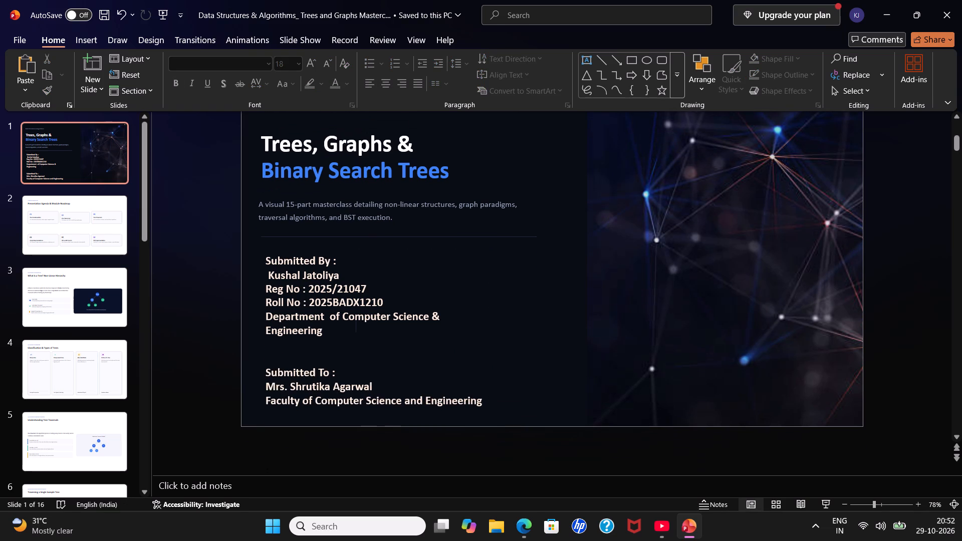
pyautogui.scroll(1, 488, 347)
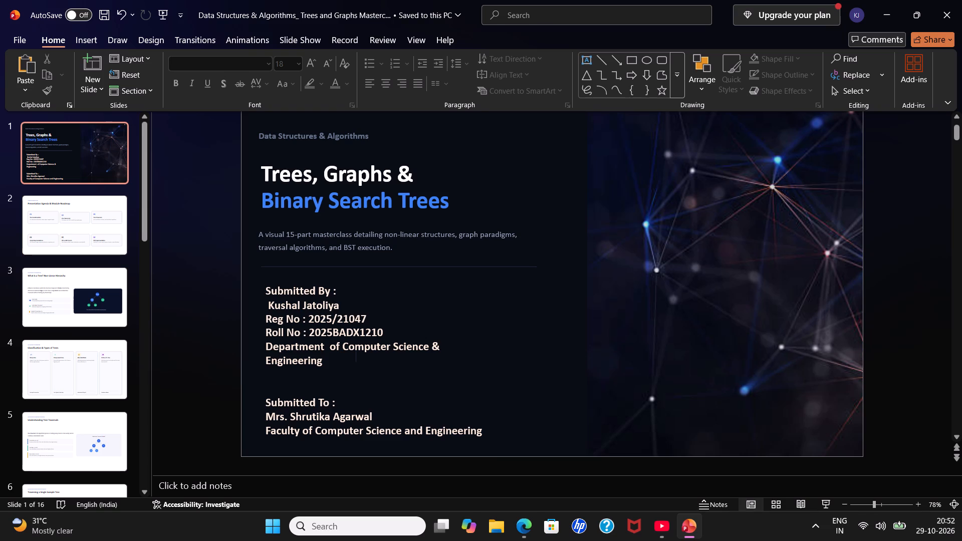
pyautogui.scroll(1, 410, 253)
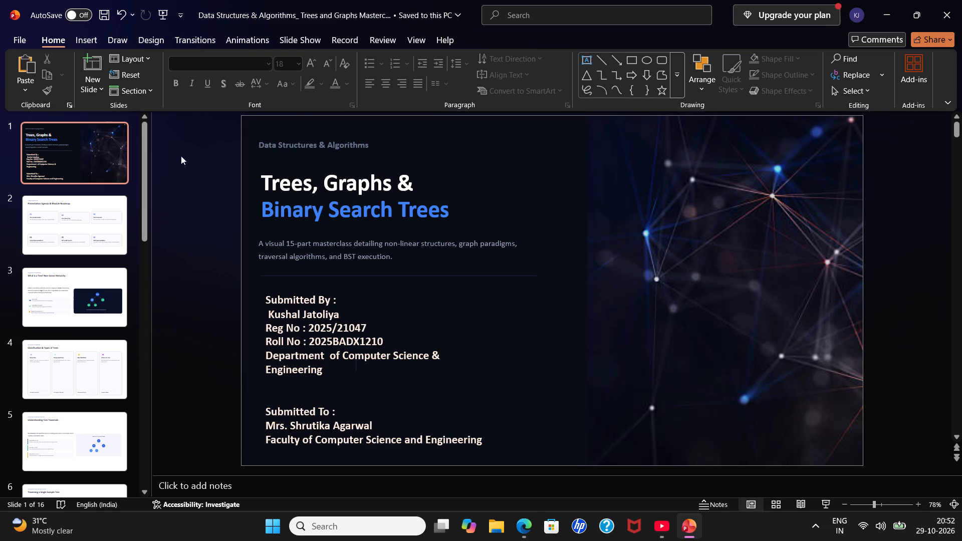
# On slide 2, set the Q1 description under Tree Fundamentals in card 01 to font size 14.
pyautogui.click(24, 228)
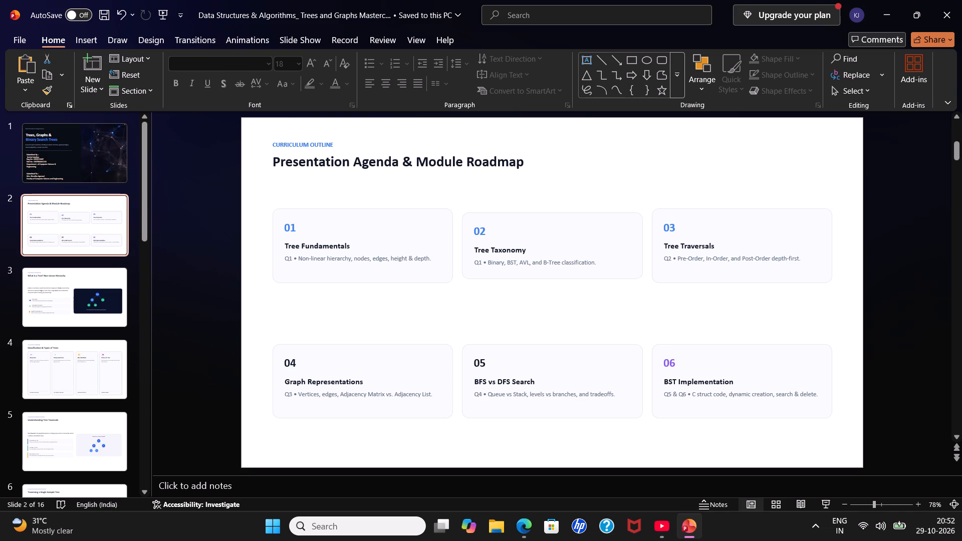
pyautogui.click(287, 258)
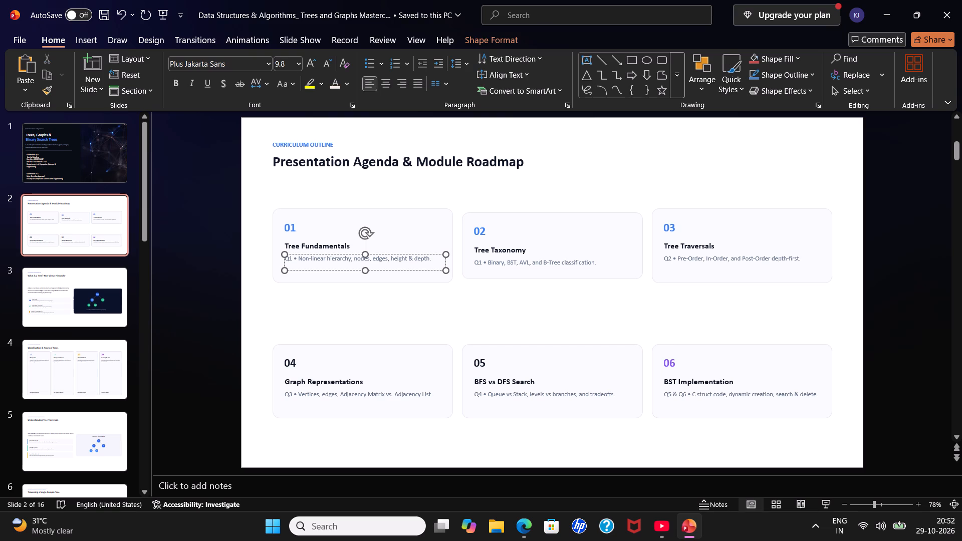
pyautogui.moveTo(286, 258); pyautogui.dragTo(396, 259)
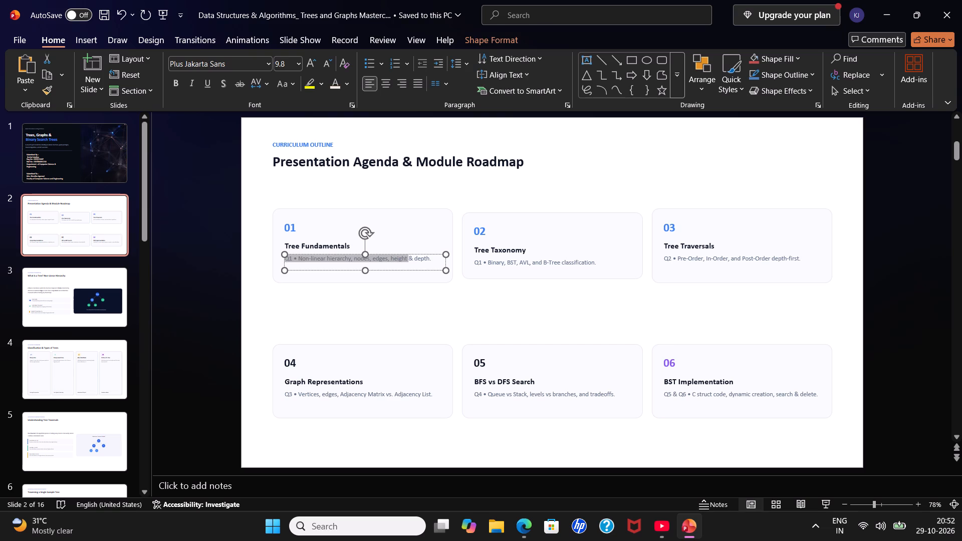
pyautogui.moveTo(396, 259); pyautogui.dragTo(448, 259)
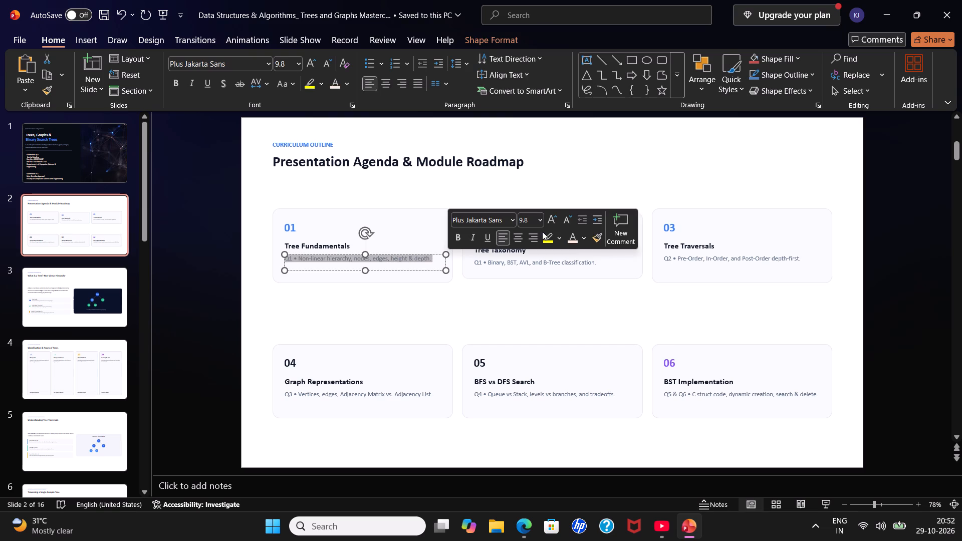
pyautogui.click(536, 220)
pyautogui.click(541, 220)
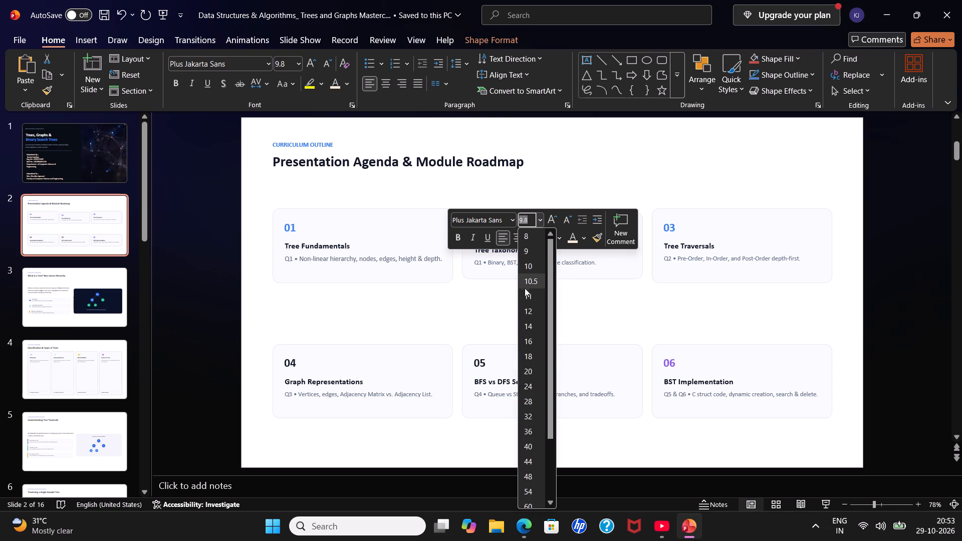
pyautogui.click(527, 321)
pyautogui.click(415, 306)
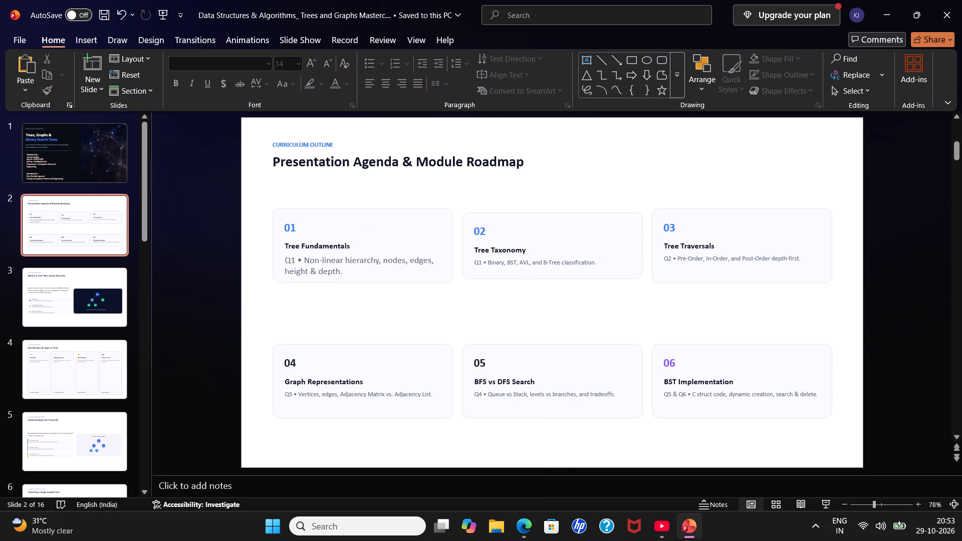
# Set the Q3 description under Graph Representations in card 04 to font size 14.
pyautogui.tripleClick(327, 392)
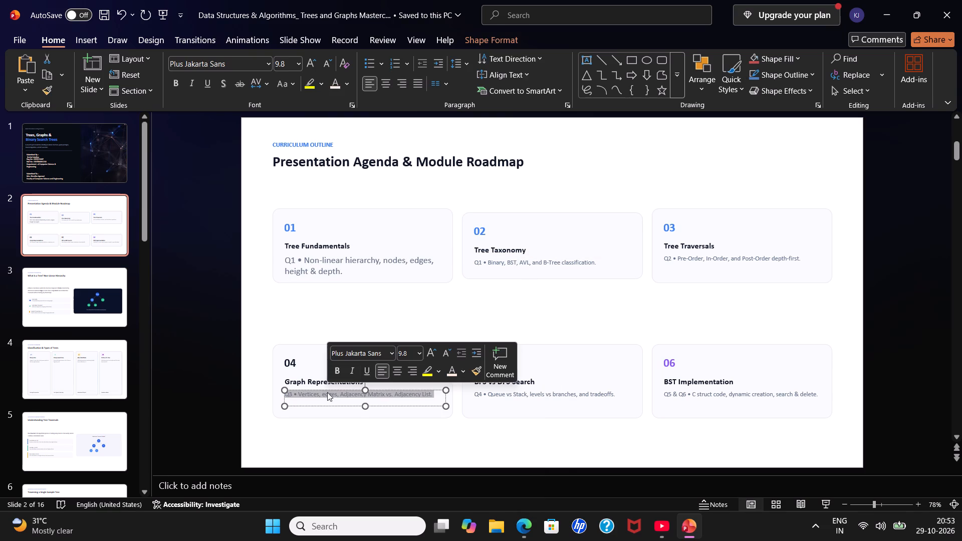
pyautogui.click(413, 353)
pyautogui.click(420, 353)
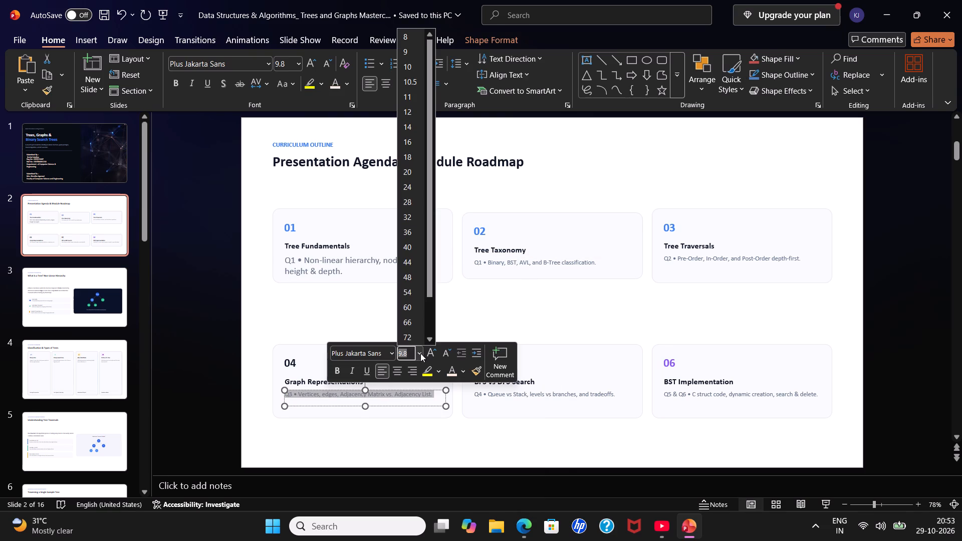
pyautogui.click(410, 123)
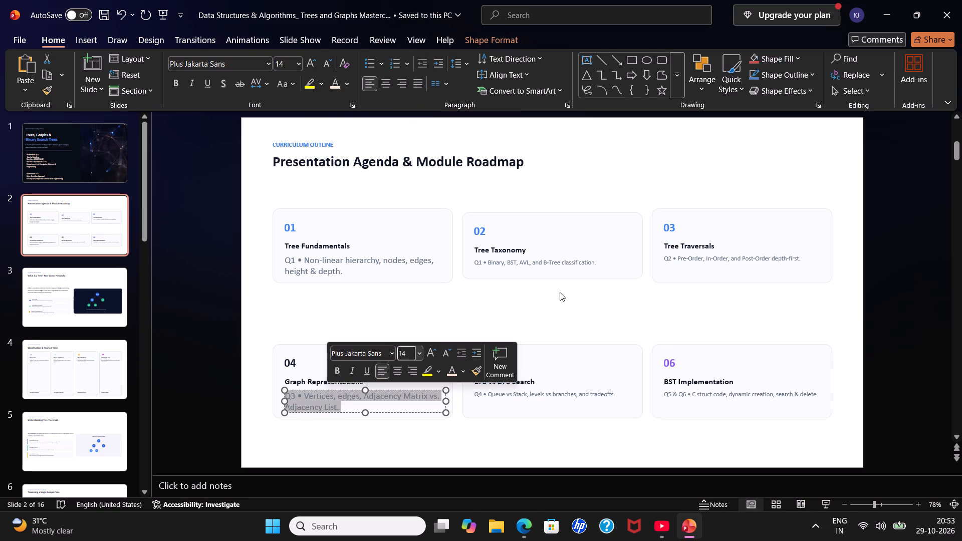
pyautogui.click(558, 298)
# Set the Q1 description under Tree Taxonomy in card 02 to font size 14.
pyautogui.doubleClick(524, 261)
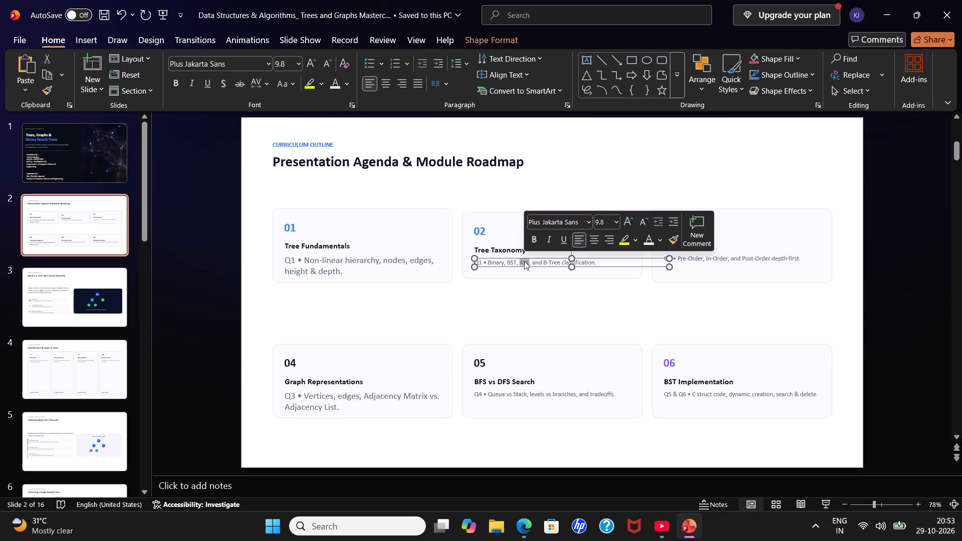
pyautogui.doubleClick(524, 261)
pyautogui.tripleClick(524, 261)
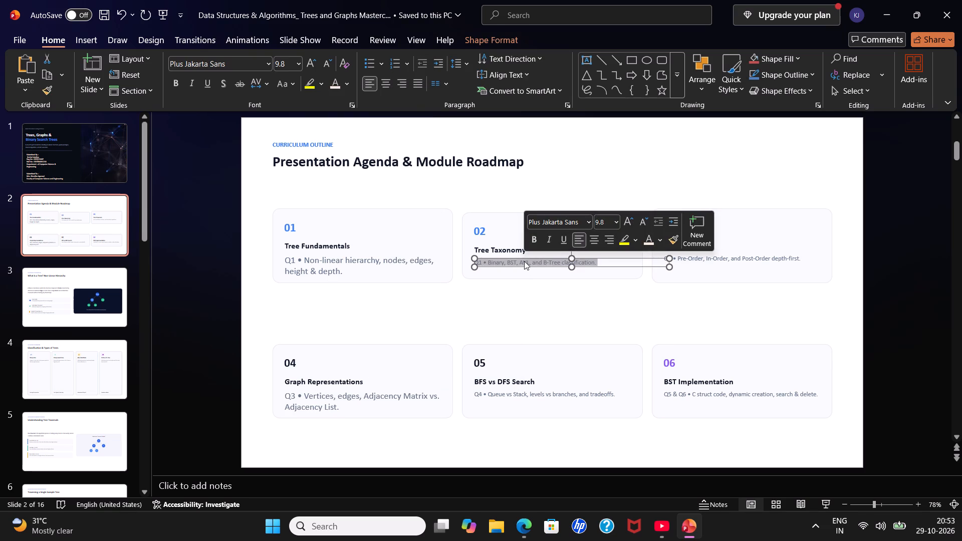
pyautogui.click(612, 220)
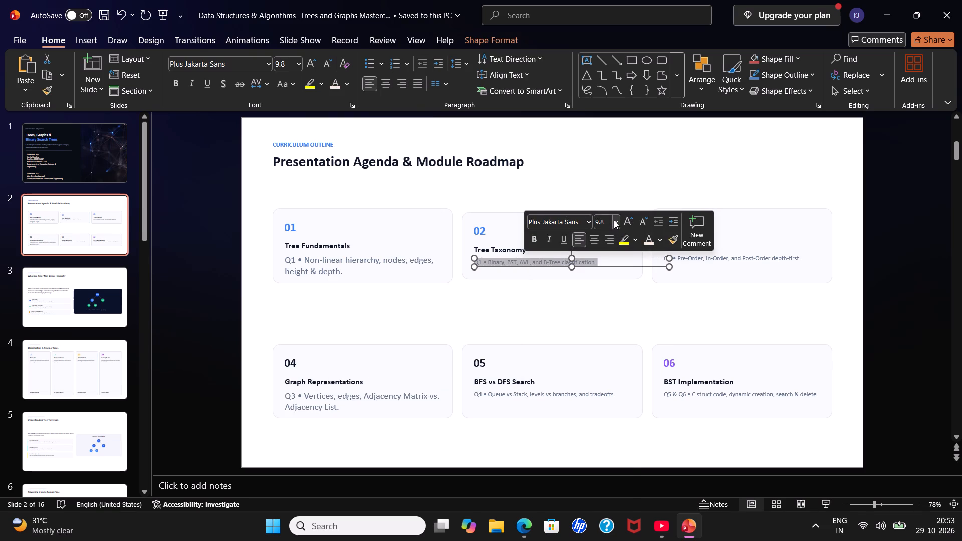
pyautogui.click(614, 220)
pyautogui.click(604, 322)
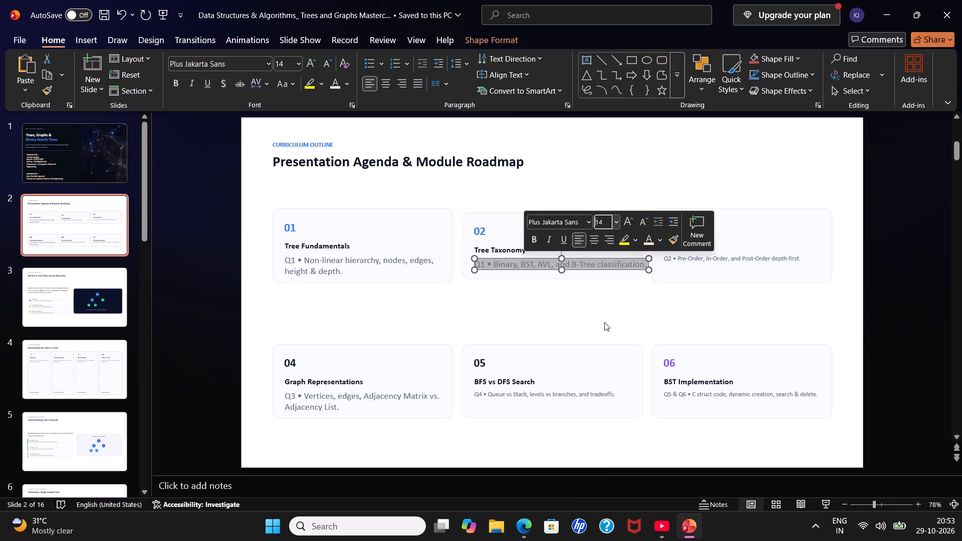
pyautogui.click(585, 320)
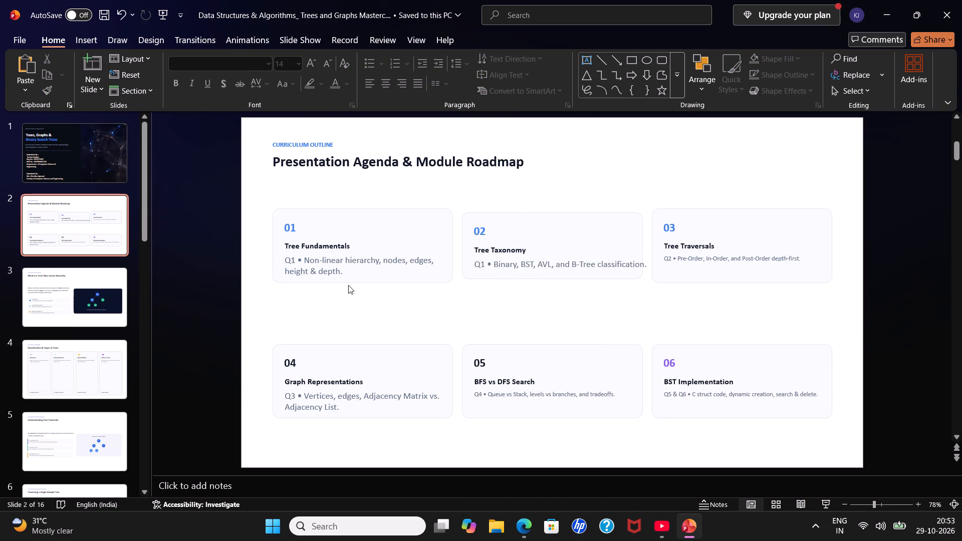
# Set the whole Tree Fundamentals heading in card 01 to font size 14.
pyautogui.doubleClick(330, 246)
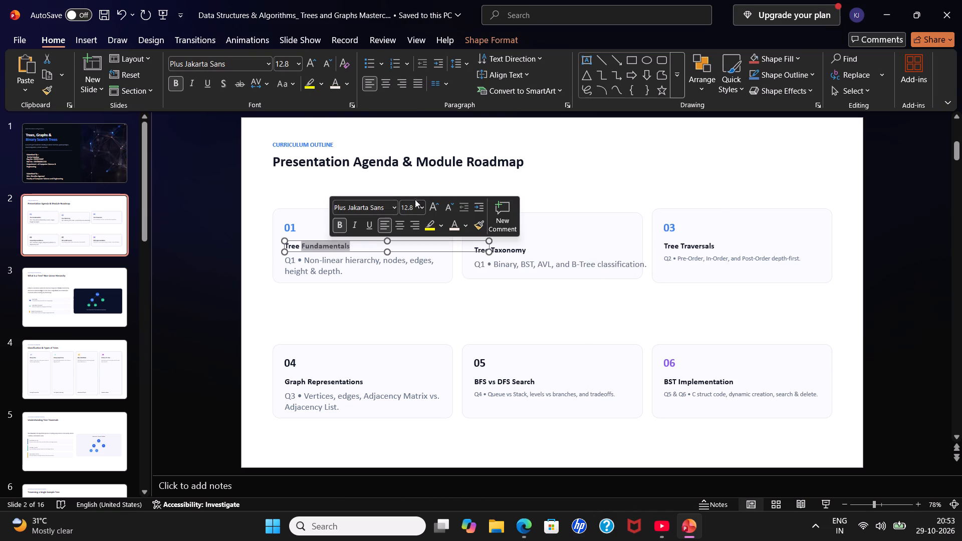
pyautogui.click(421, 206)
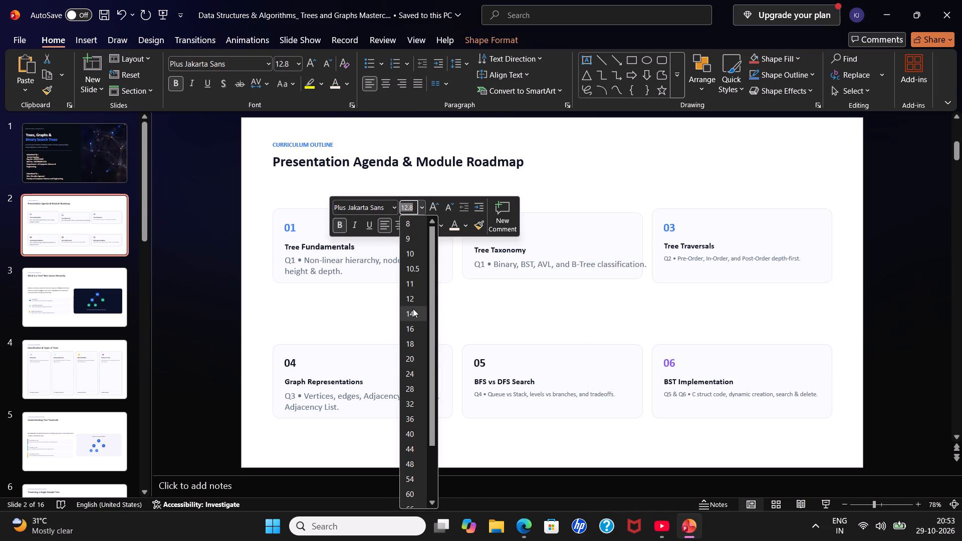
pyautogui.click(413, 309)
pyautogui.click(399, 295)
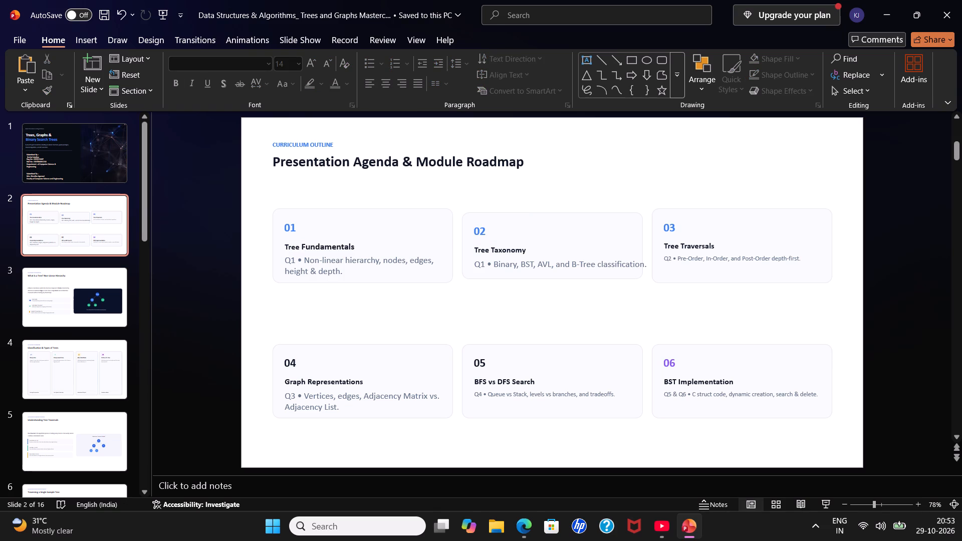
pyautogui.doubleClick(500, 253)
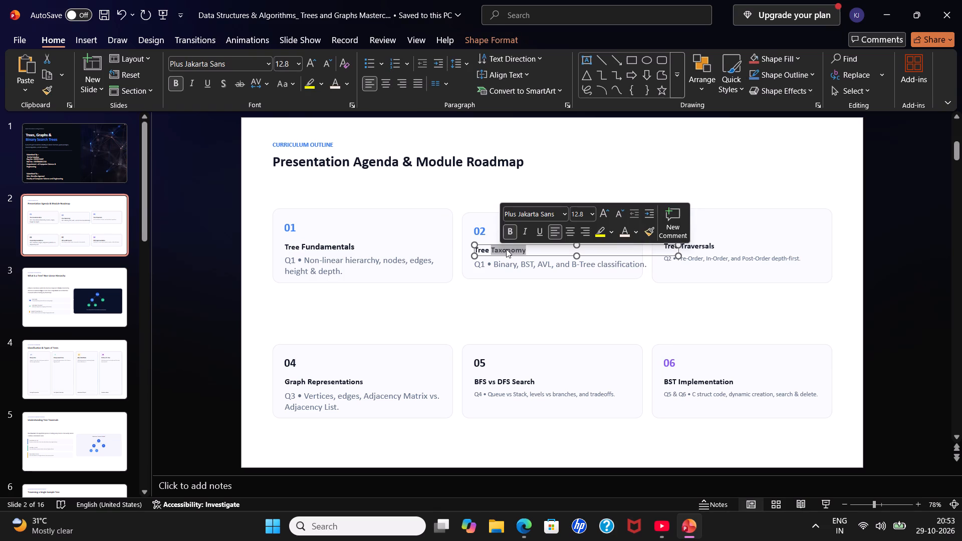
pyautogui.tripleClick(506, 249)
pyautogui.click(424, 314)
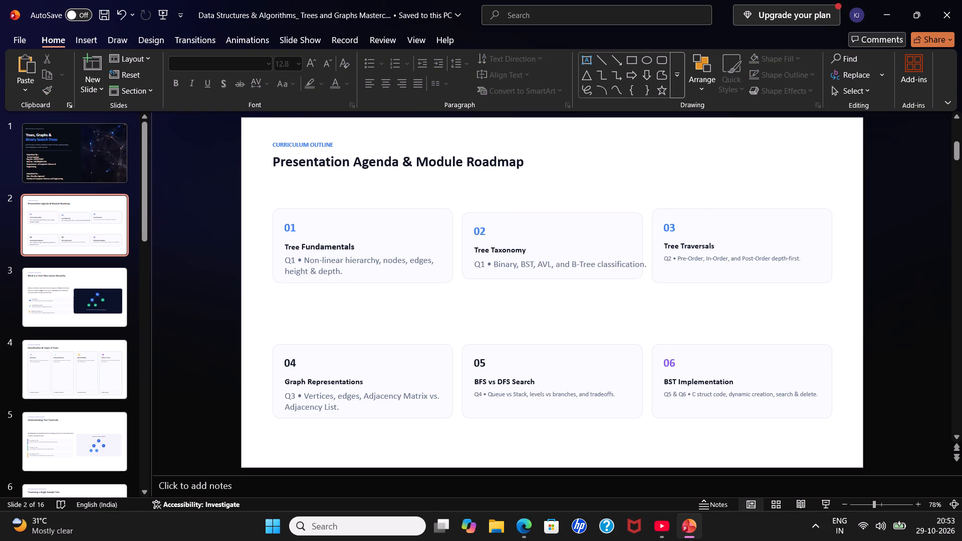
pyautogui.tripleClick(304, 245)
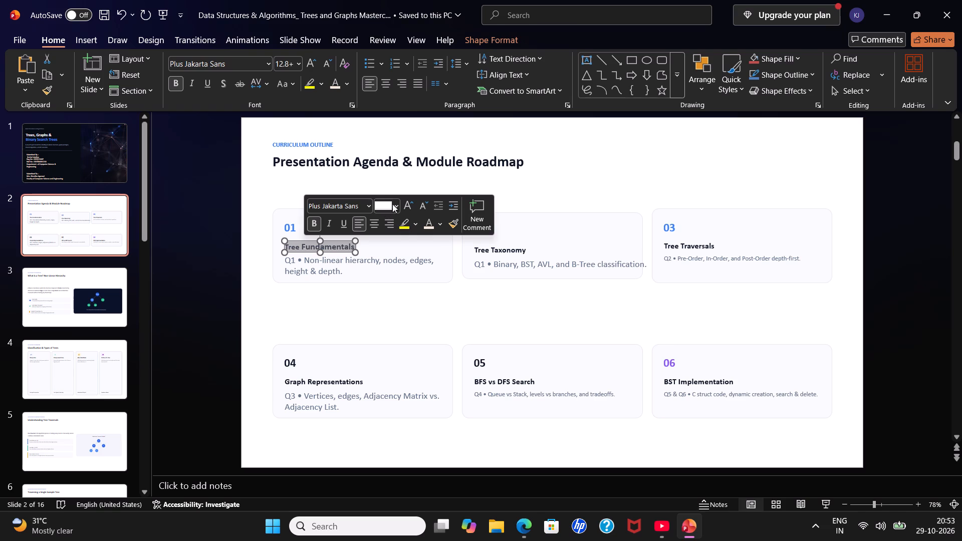
pyautogui.click(393, 204)
pyautogui.click(387, 307)
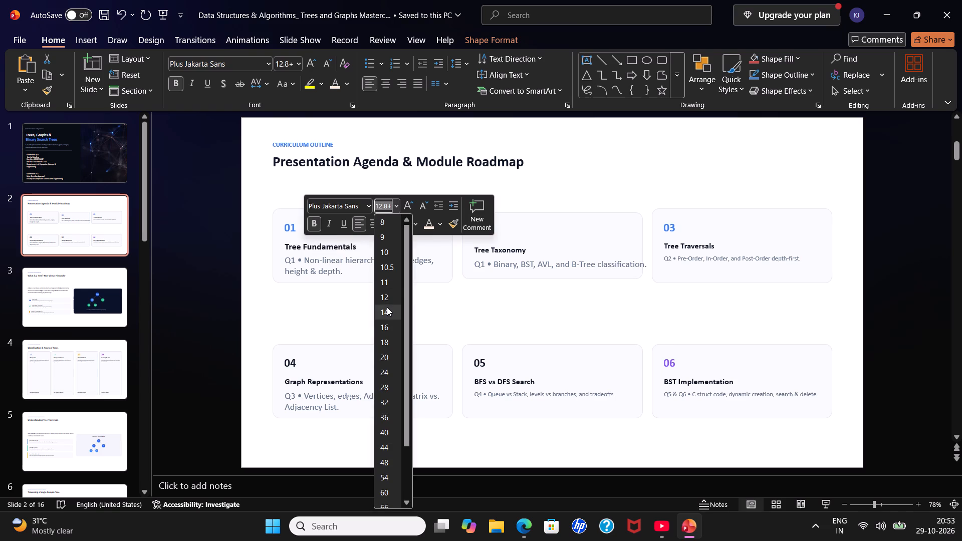
pyautogui.click(479, 315)
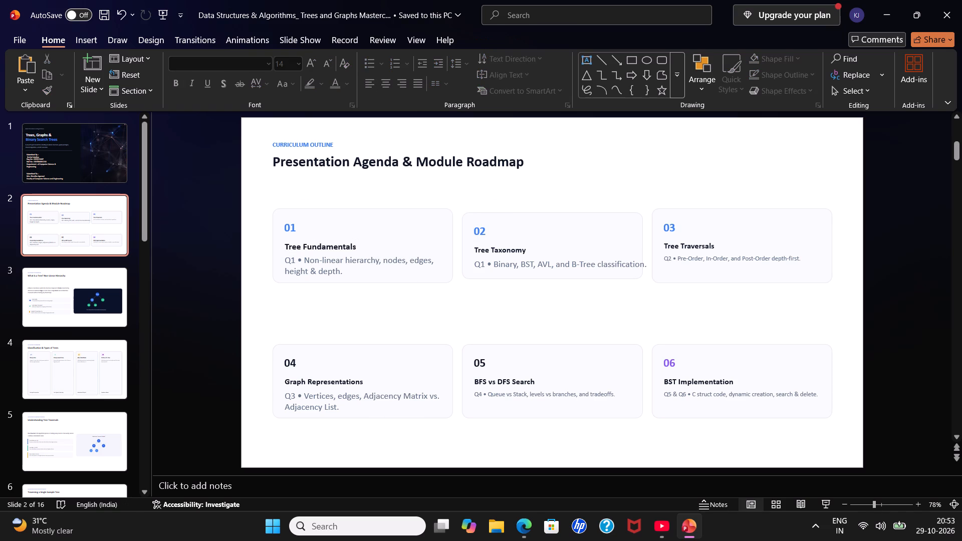
# Set the Tree Taxonomy heading in card 02 to font size 14.
pyautogui.tripleClick(511, 251)
pyautogui.click(511, 251)
pyautogui.doubleClick(511, 251)
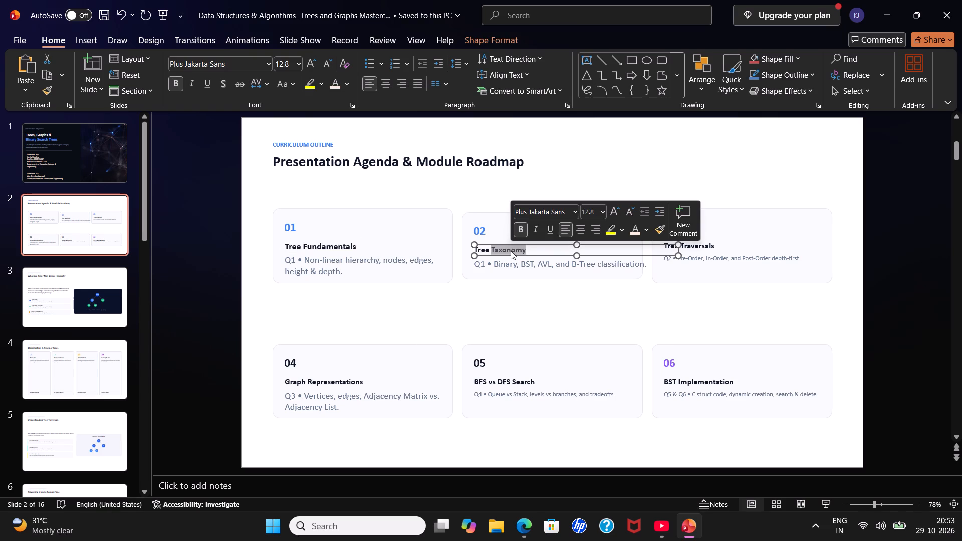
pyautogui.doubleClick(511, 251)
pyautogui.tripleClick(511, 251)
pyautogui.click(602, 215)
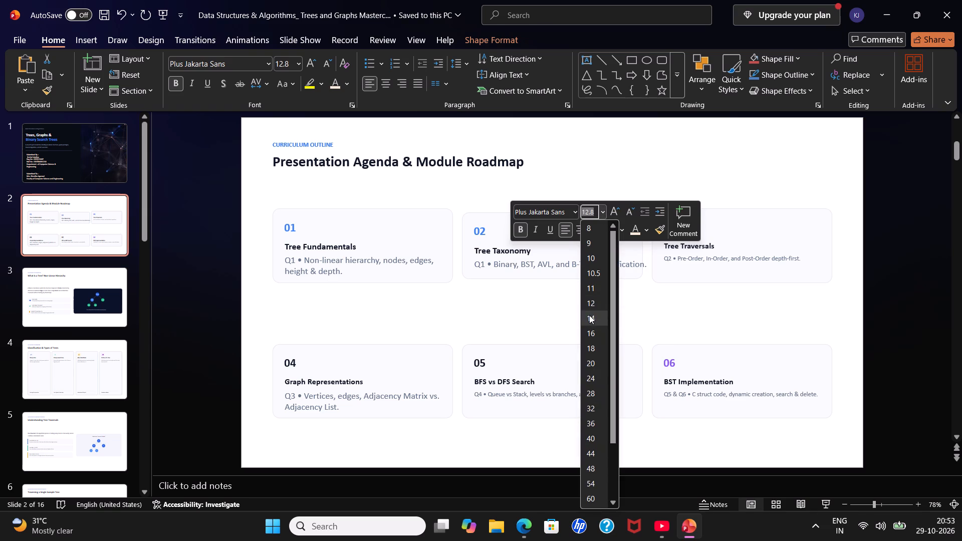
pyautogui.click(589, 315)
pyautogui.click(543, 296)
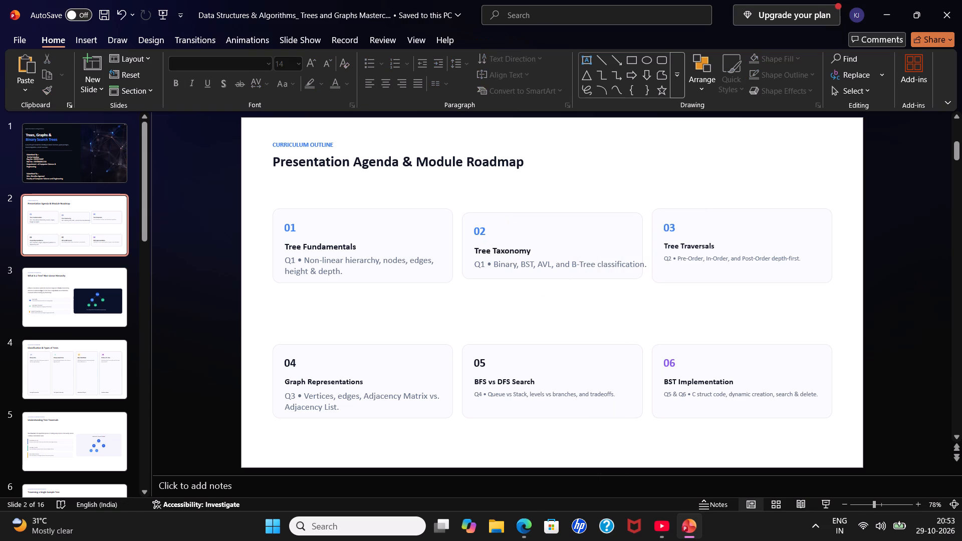
# Set the Tree Traversals heading in card 03 to font size 14.
pyautogui.tripleClick(698, 247)
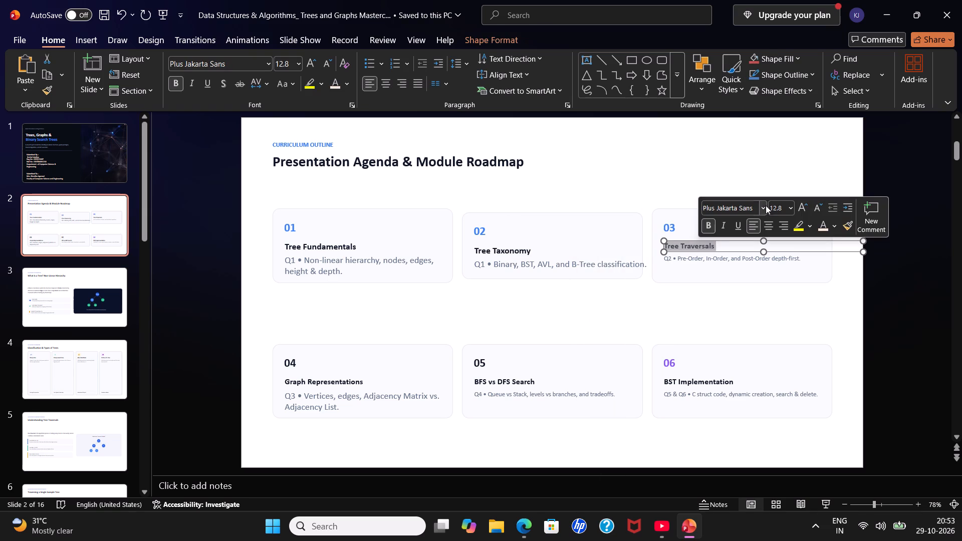
pyautogui.click(790, 210)
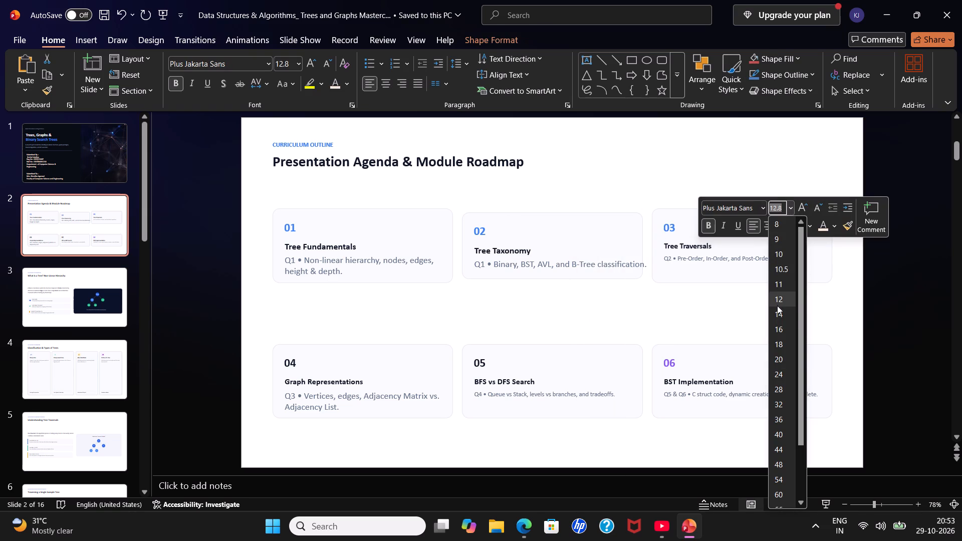
pyautogui.click(777, 309)
pyautogui.click(685, 286)
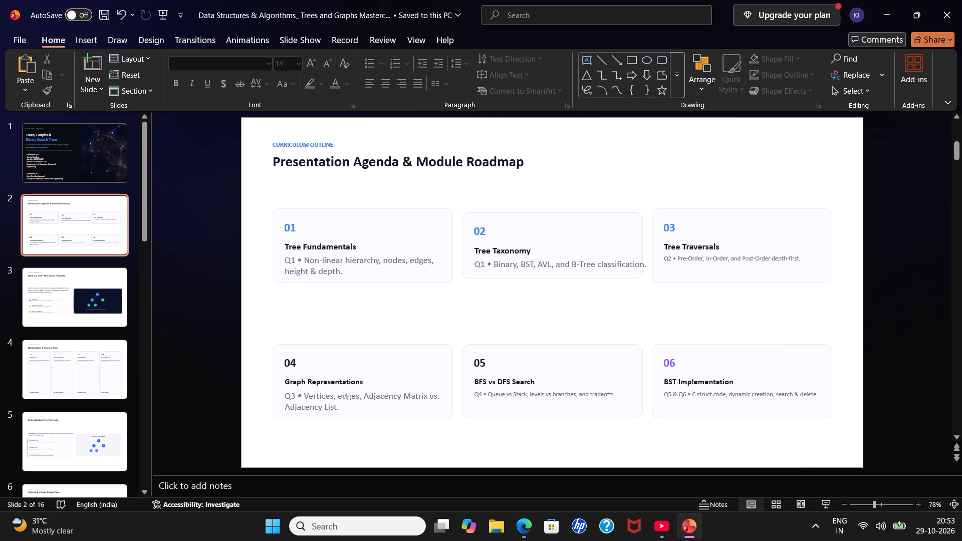
# Set the Q2 description under Tree Traversals in card 03 to font size 14.
pyautogui.tripleClick(721, 261)
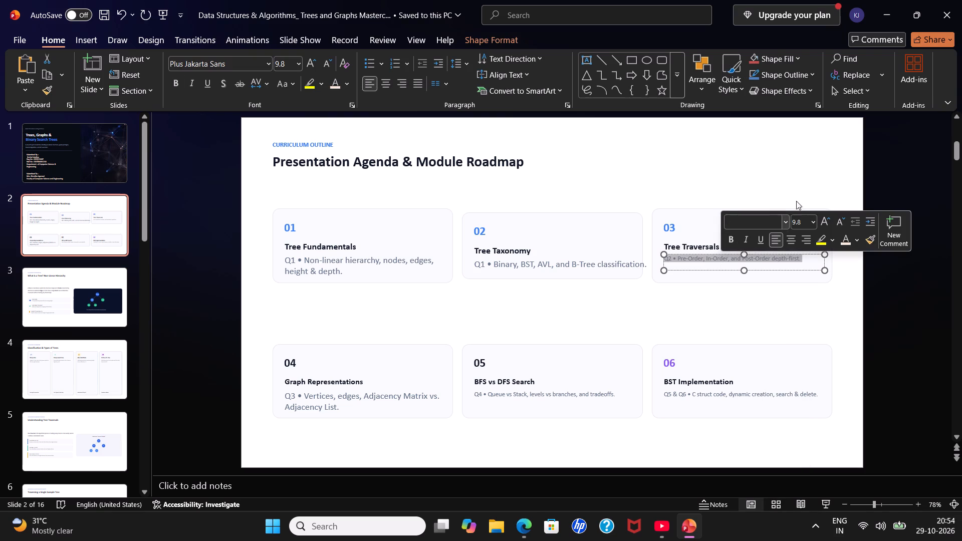
pyautogui.click(812, 226)
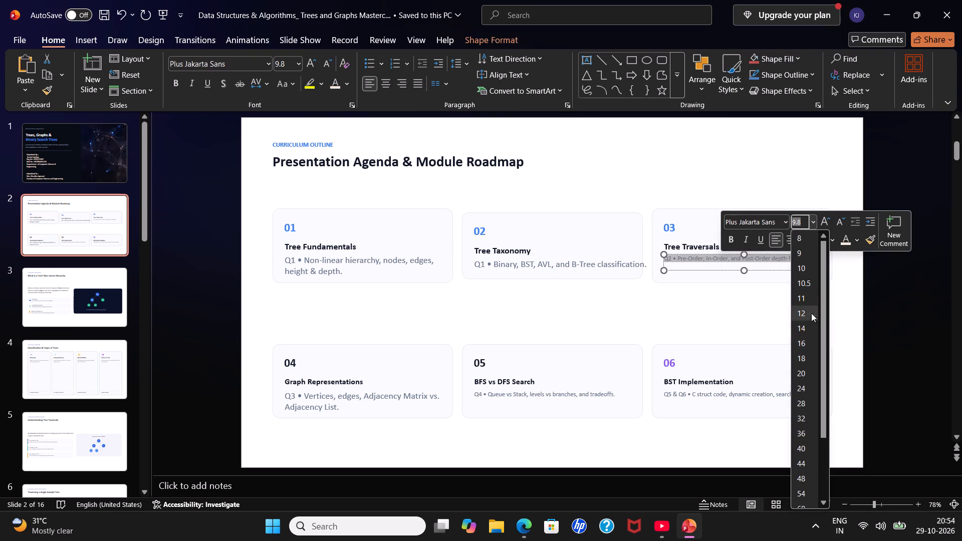
pyautogui.click(806, 331)
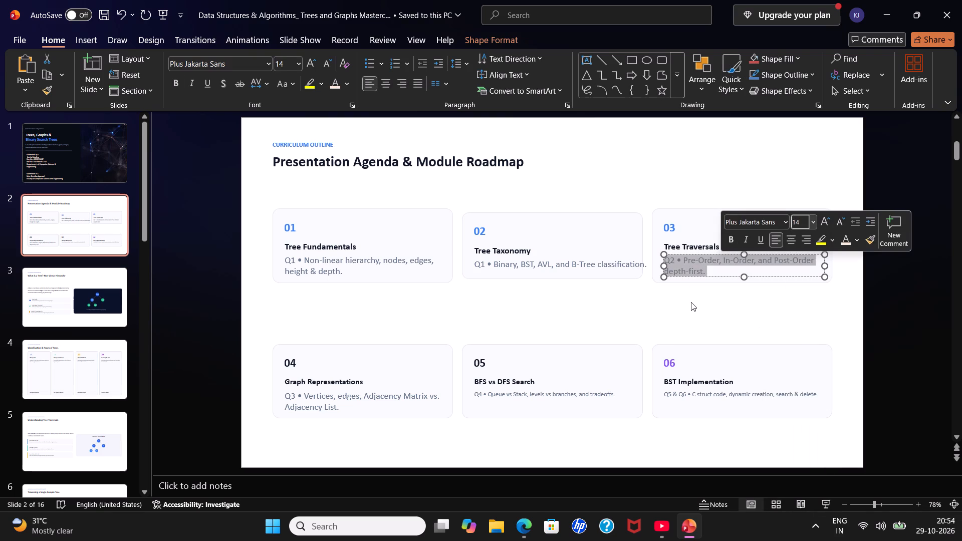
pyautogui.click(691, 302)
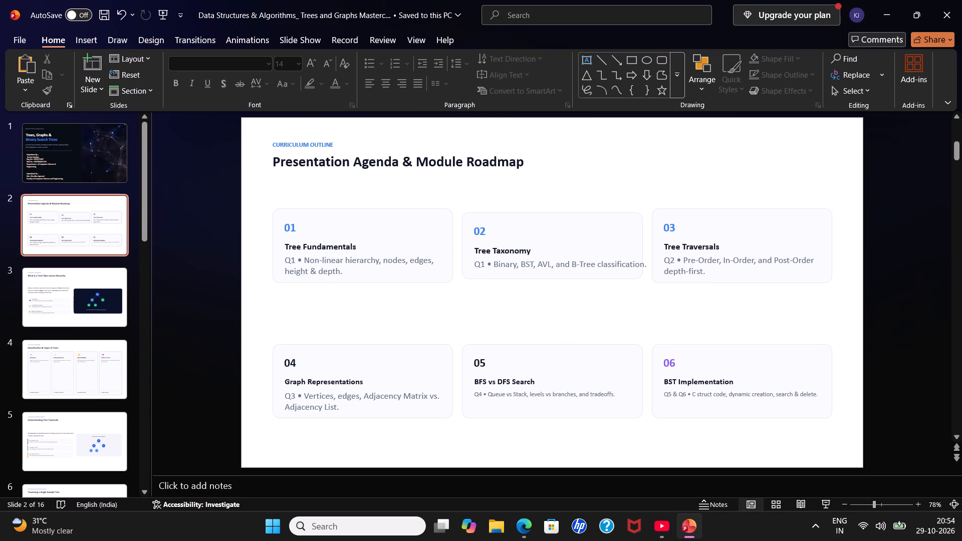
# Set the Graph Representations heading and its Q3 description in card 04 to font size 14.
pyautogui.tripleClick(300, 381)
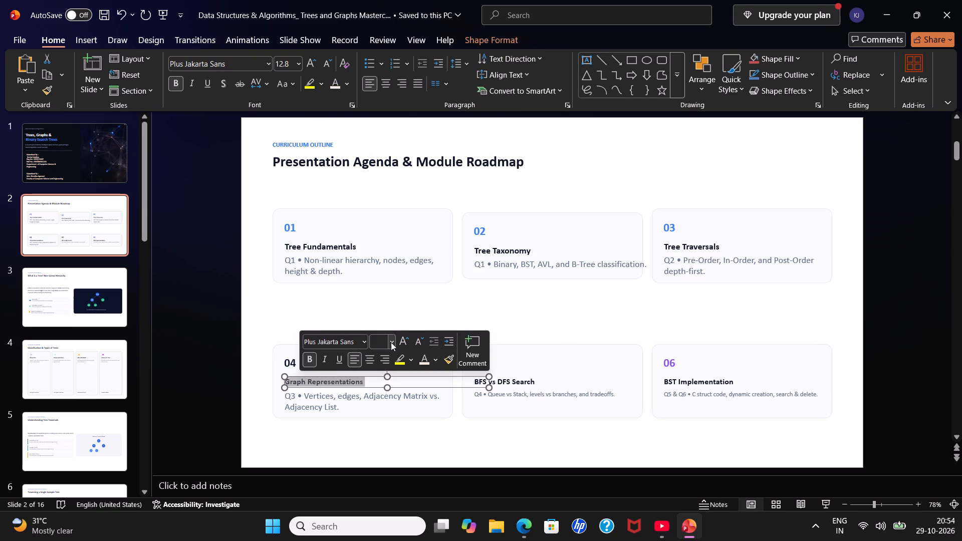
pyautogui.click(391, 342)
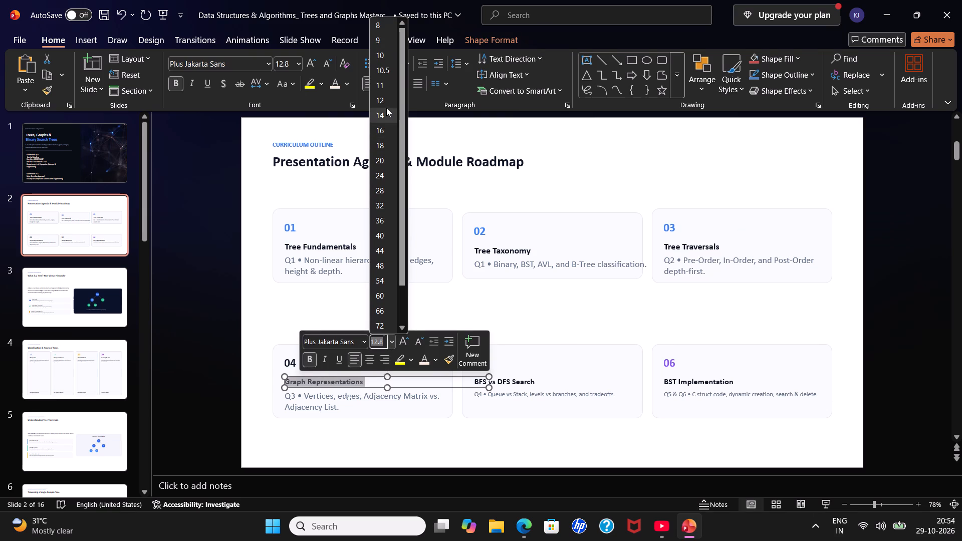
pyautogui.click(386, 108)
pyautogui.tripleClick(369, 399)
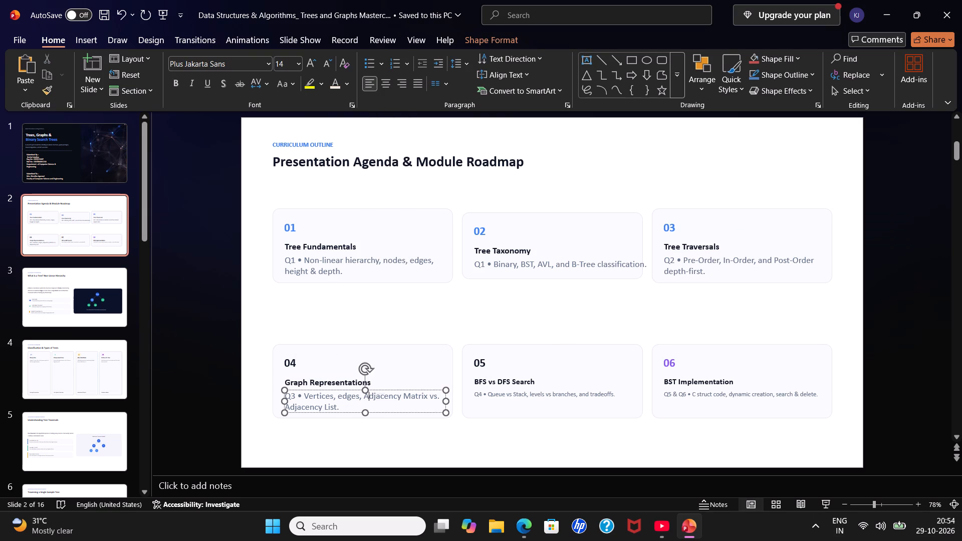
pyautogui.click(458, 359)
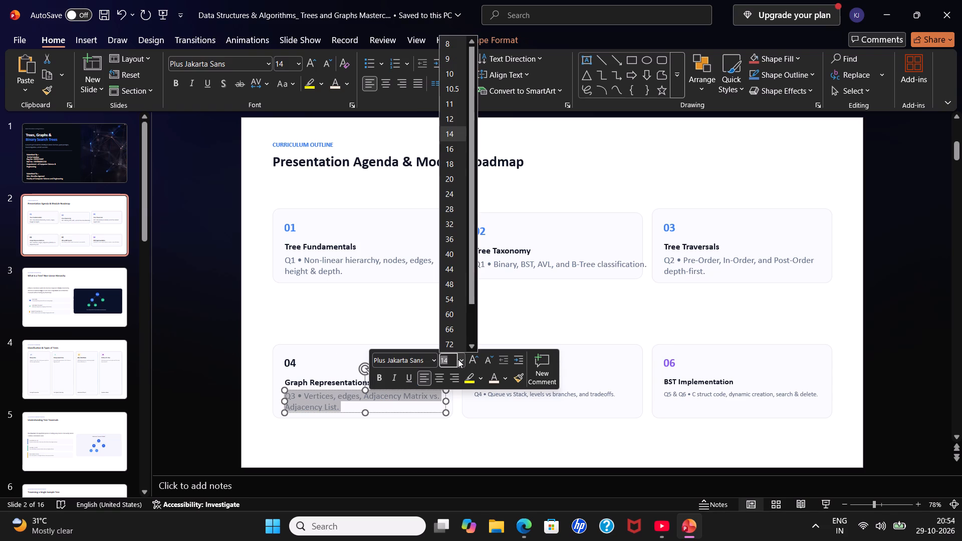
pyautogui.click(455, 133)
pyautogui.click(374, 301)
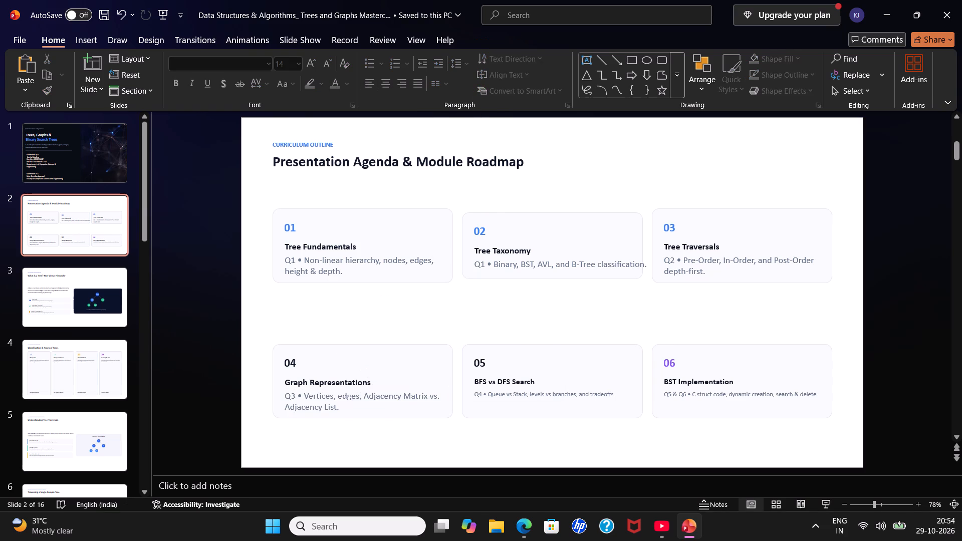
# Set the whole Q4 description under BFS vs DFS Search in card 05 to font size 14.
pyautogui.tripleClick(535, 395)
pyautogui.click(535, 395)
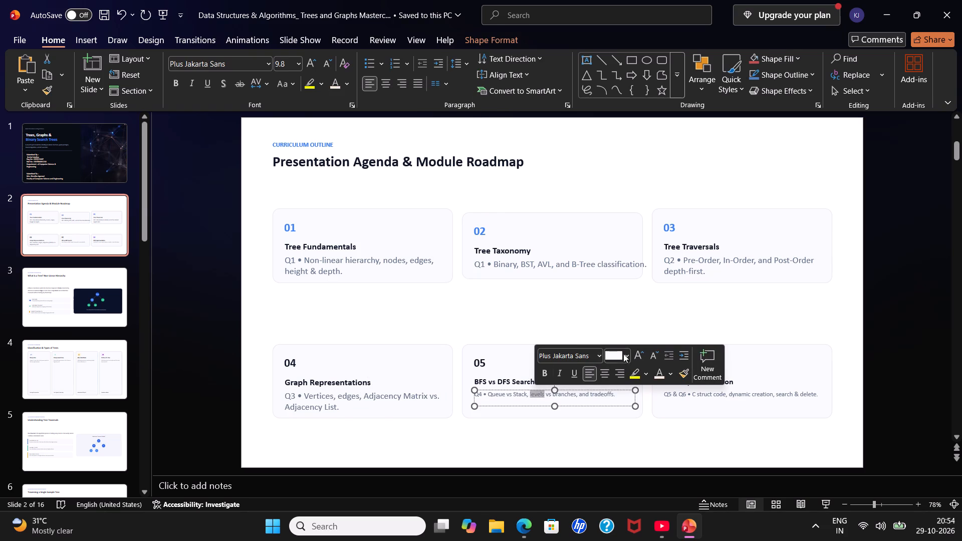
pyautogui.doubleClick(521, 395)
pyautogui.doubleClick(521, 395)
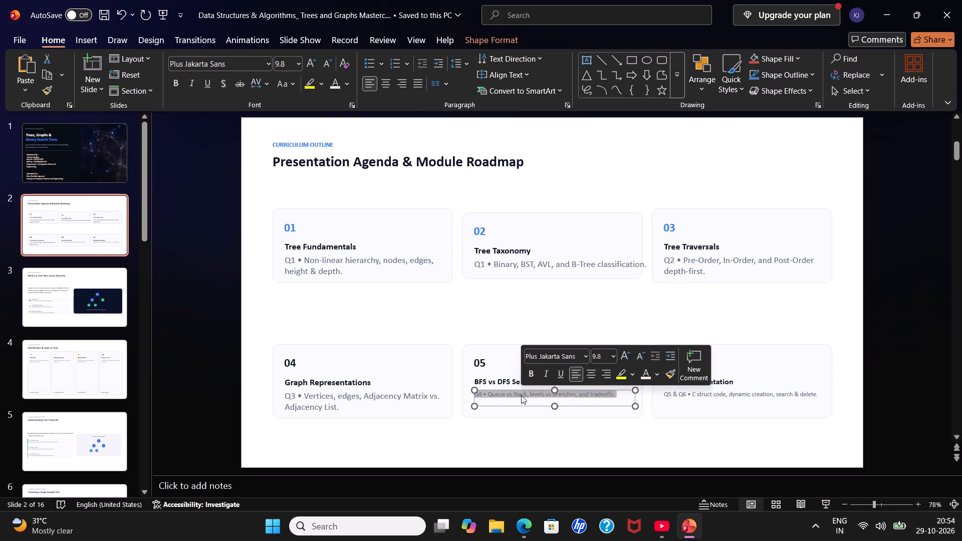
pyautogui.click(521, 395)
pyautogui.doubleClick(521, 395)
pyautogui.click(612, 358)
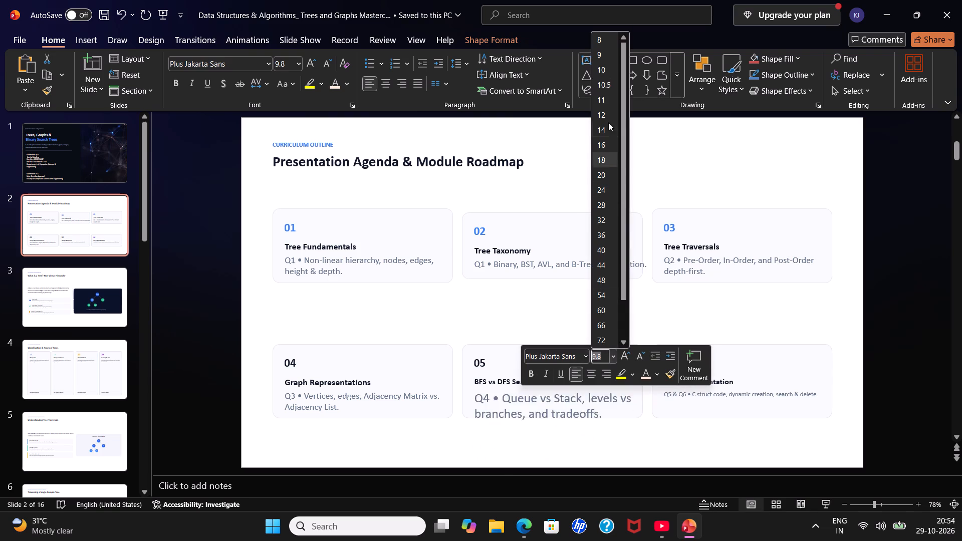
pyautogui.click(607, 130)
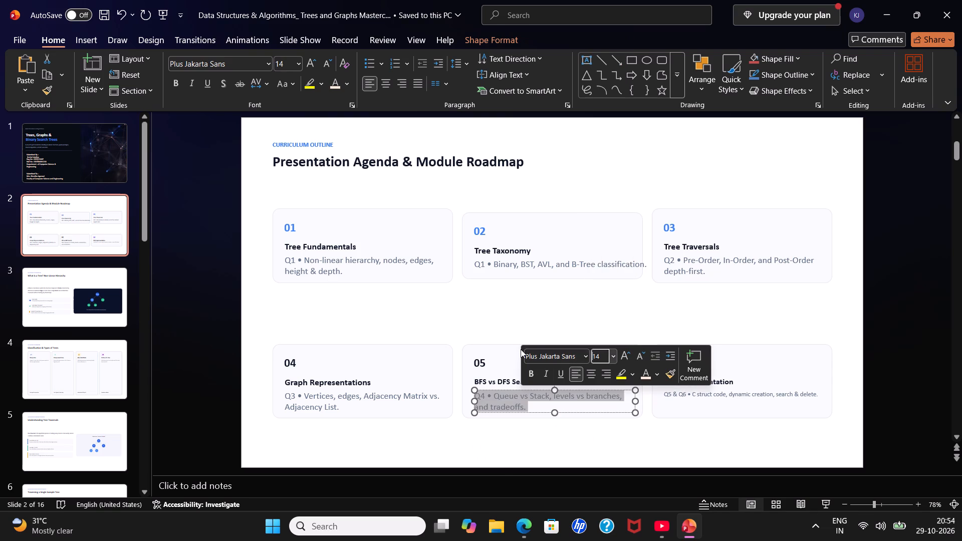
pyautogui.click(500, 307)
# Set the BFS vs DFS Search heading in card 05 to font size 14.
pyautogui.tripleClick(523, 383)
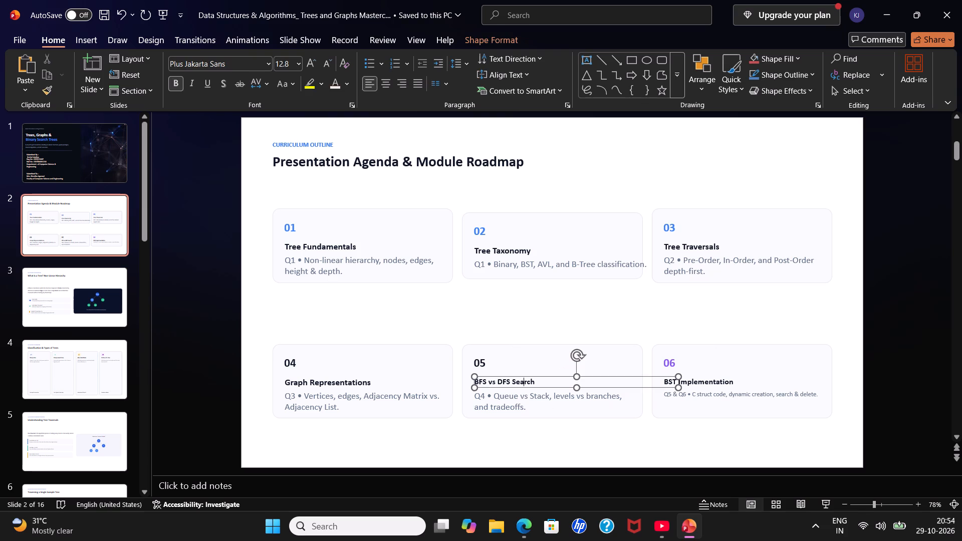
pyautogui.click(615, 343)
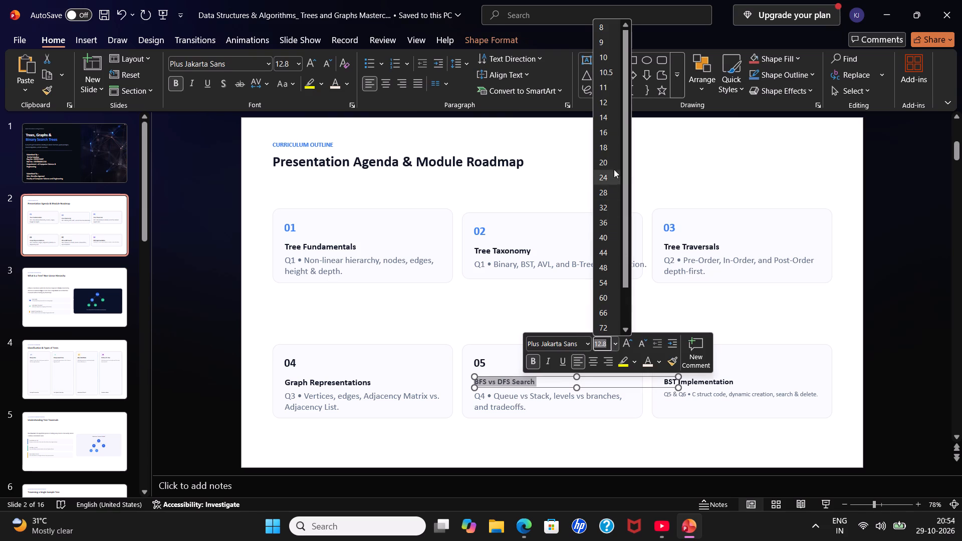
pyautogui.click(611, 115)
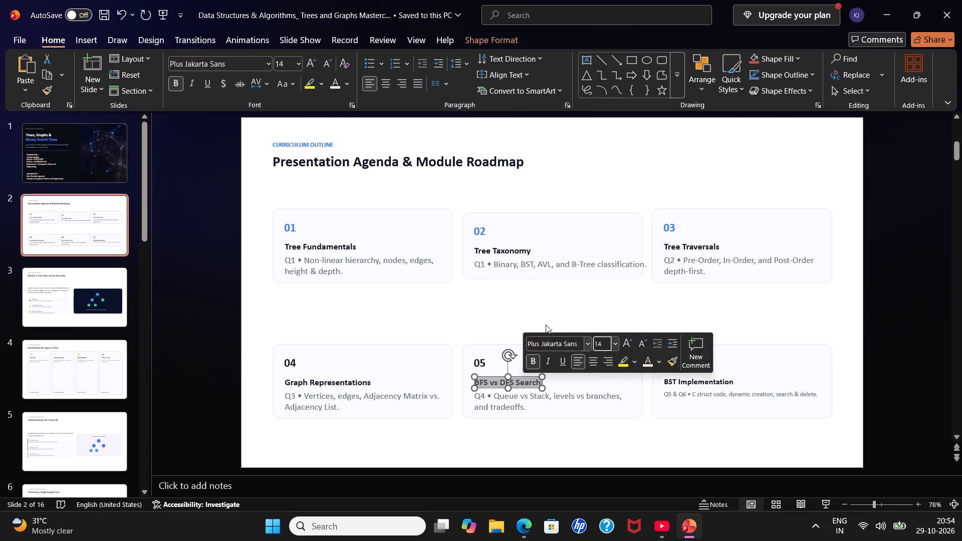
pyautogui.click(527, 305)
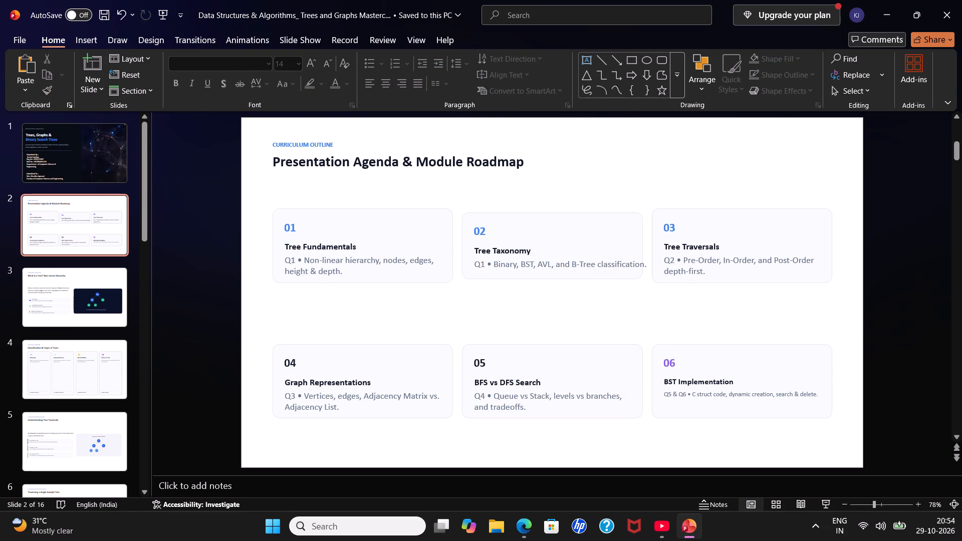
# Set the whole BST Implementation heading in card 06 to font size 14.
pyautogui.tripleClick(703, 381)
pyautogui.click(703, 381)
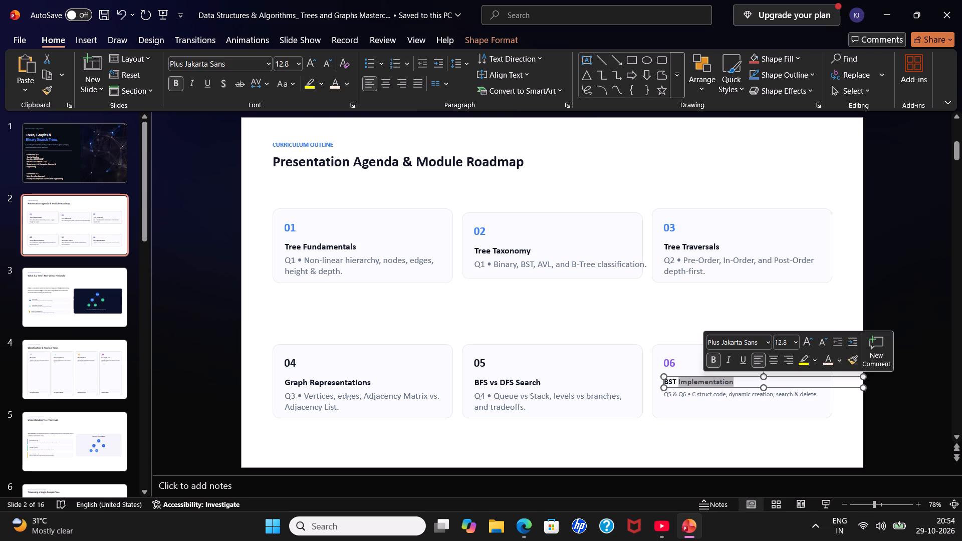
pyautogui.tripleClick(672, 381)
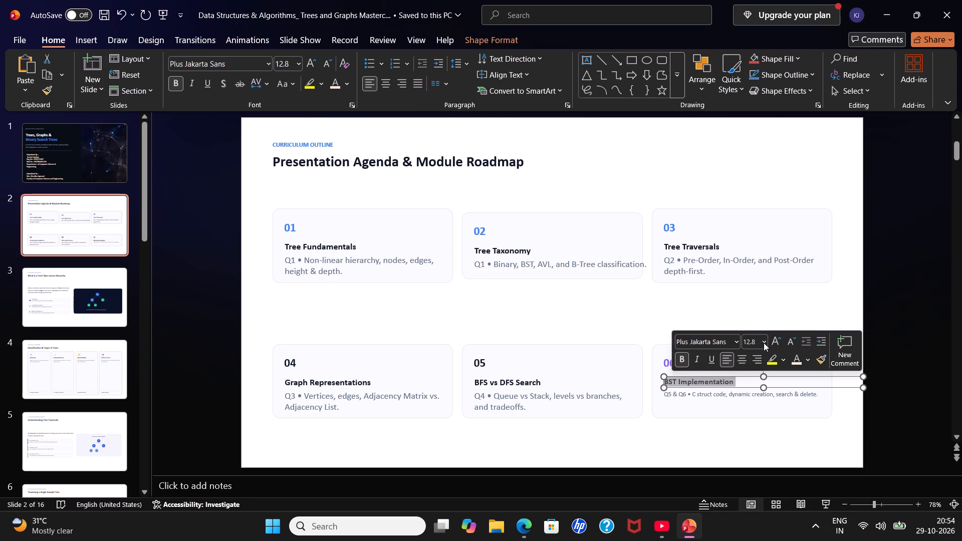
pyautogui.click(764, 343)
pyautogui.click(753, 122)
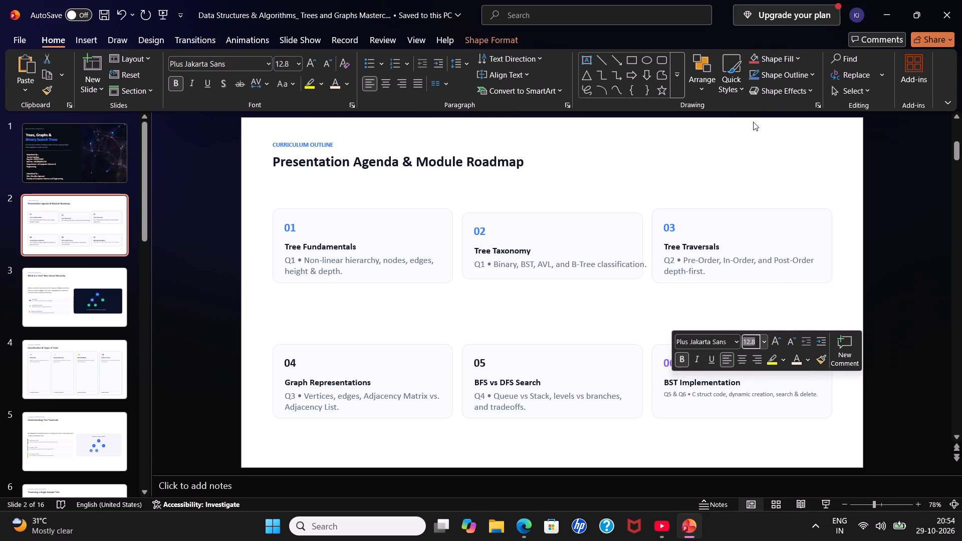
pyautogui.click(596, 319)
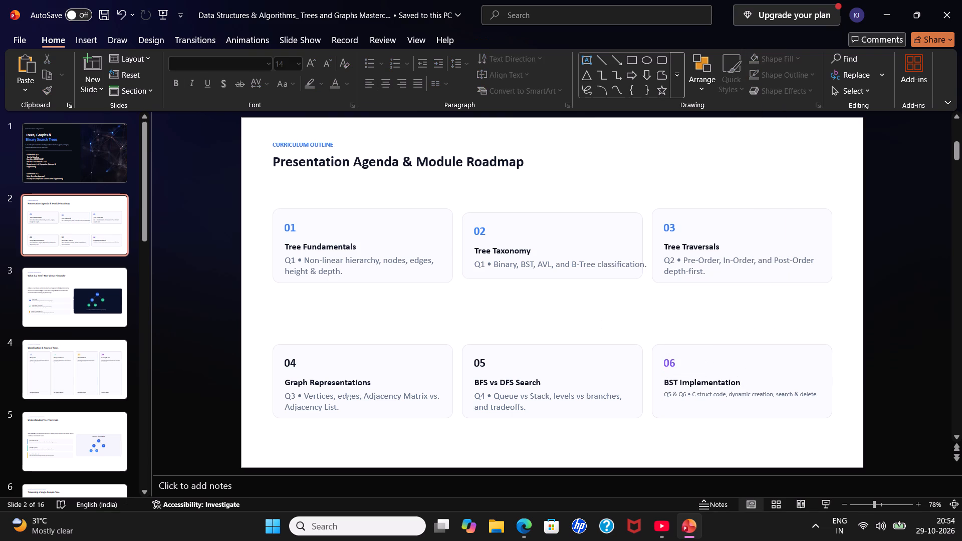
# Set the whole Q5 & Q6 description under BST Implementation in card 06 to font size 14.
pyautogui.tripleClick(707, 394)
pyautogui.click(707, 394)
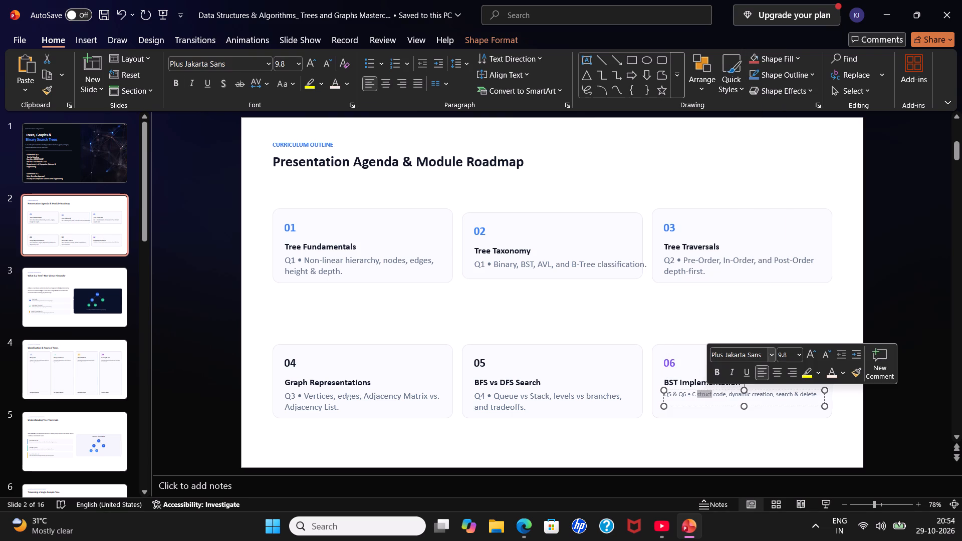
pyautogui.tripleClick(732, 397)
pyautogui.click(824, 358)
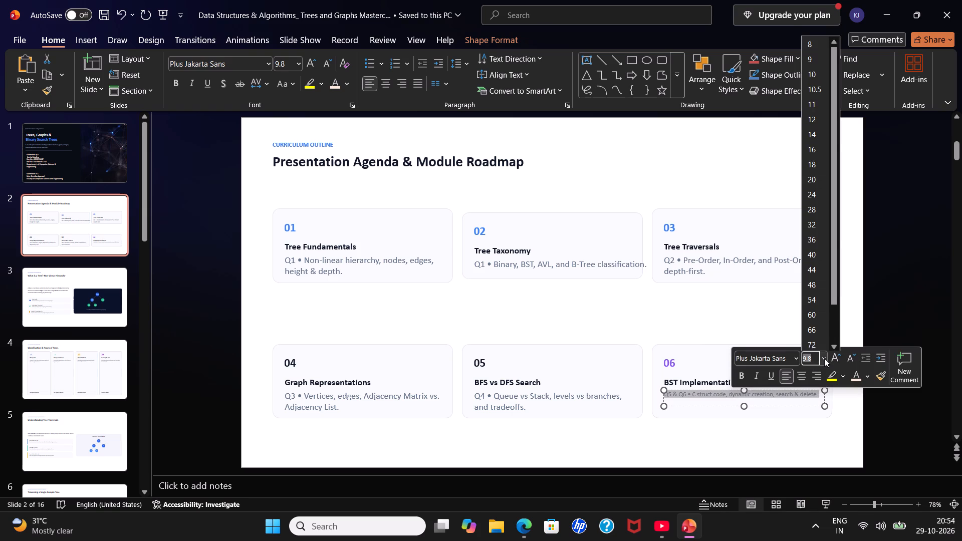
pyautogui.click(814, 133)
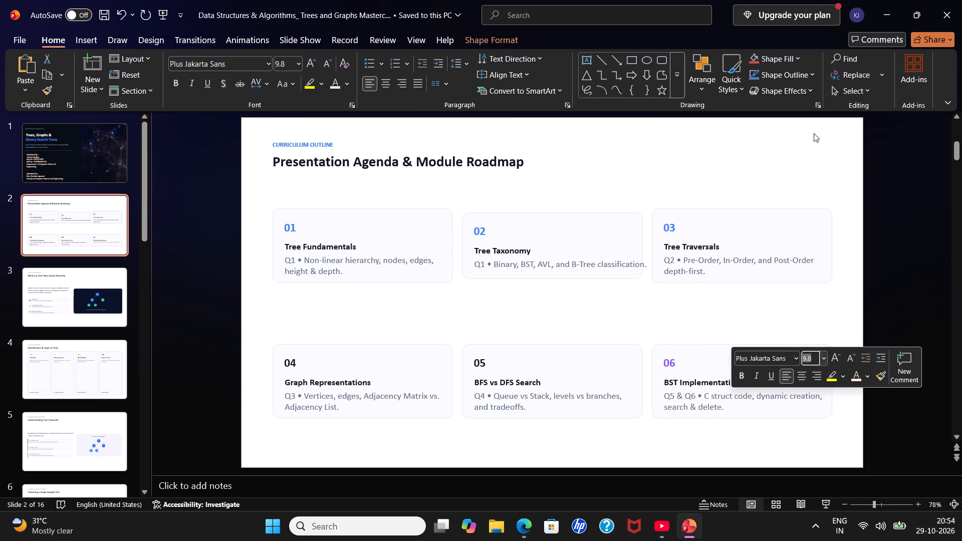
pyautogui.click(597, 298)
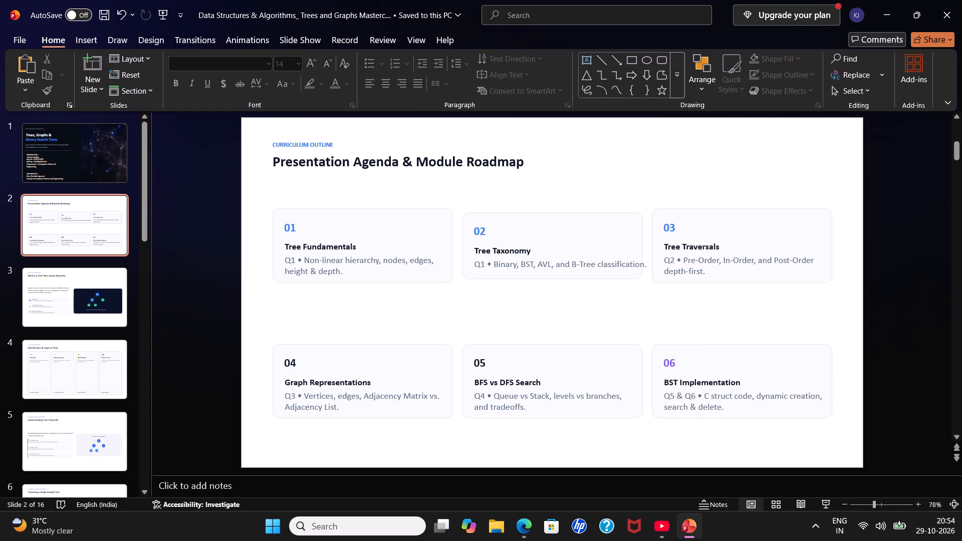
# Set the whole CURRICULUM OUTLINE label above the agenda title to font size 12.
pyautogui.tripleClick(296, 141)
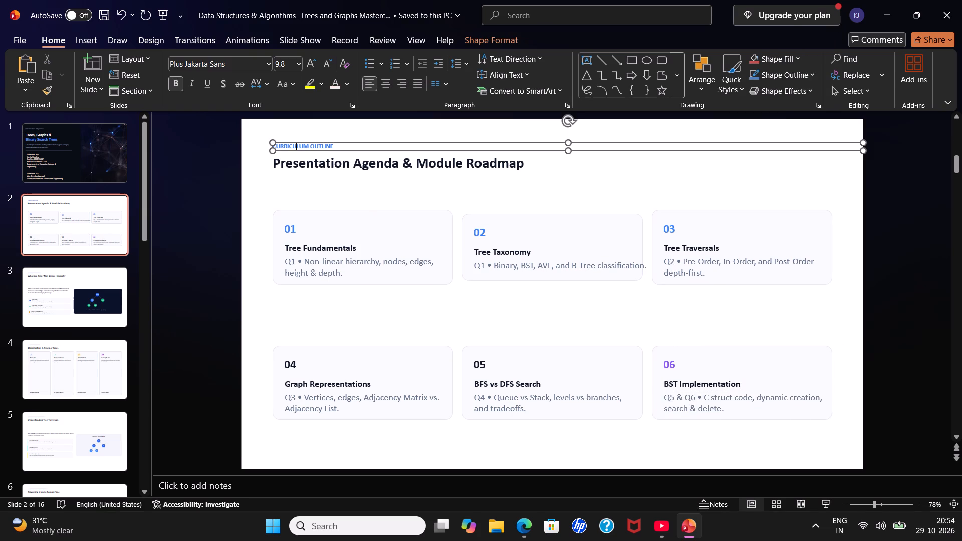
pyautogui.tripleClick(303, 145)
pyautogui.click(303, 145)
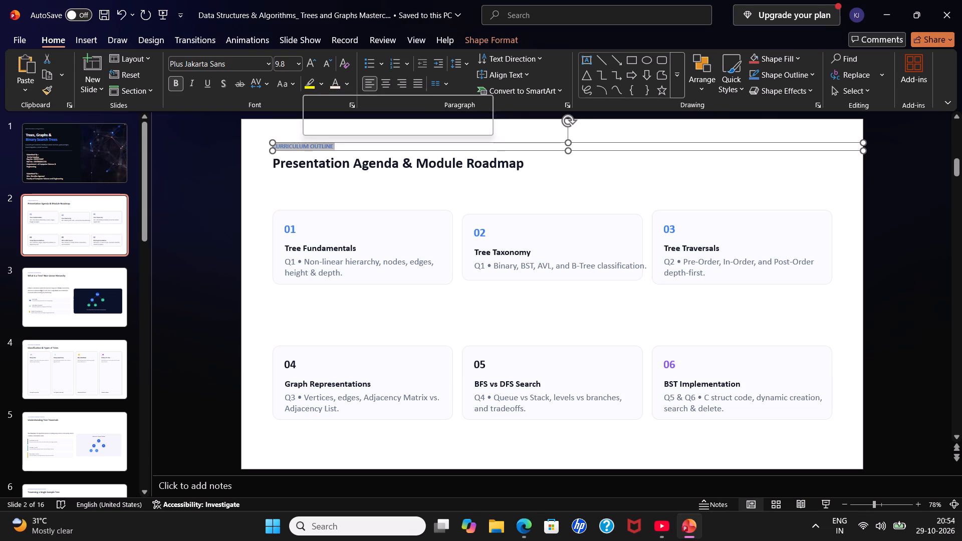
pyautogui.tripleClick(323, 143)
pyautogui.click(323, 143)
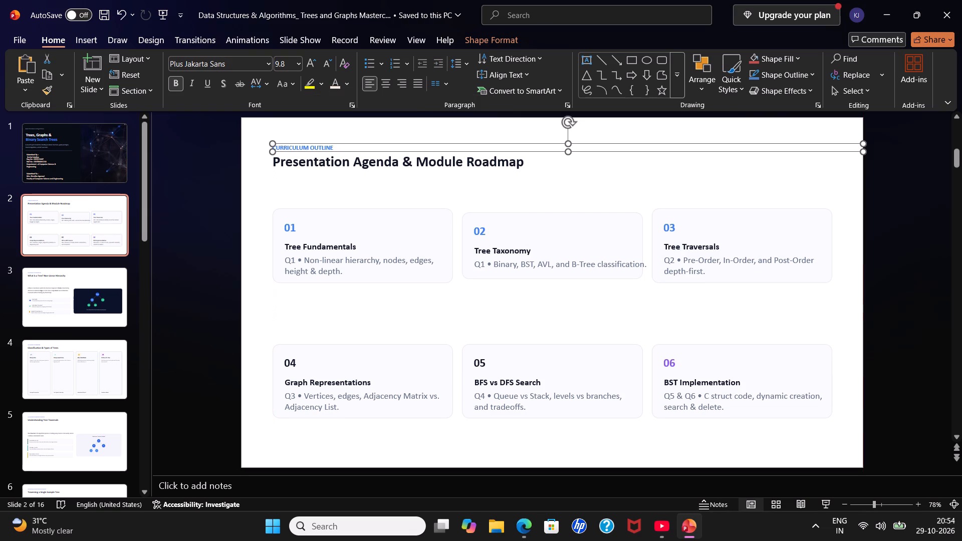
pyautogui.click(322, 146)
pyautogui.moveTo(322, 146); pyautogui.dragTo(322, 138)
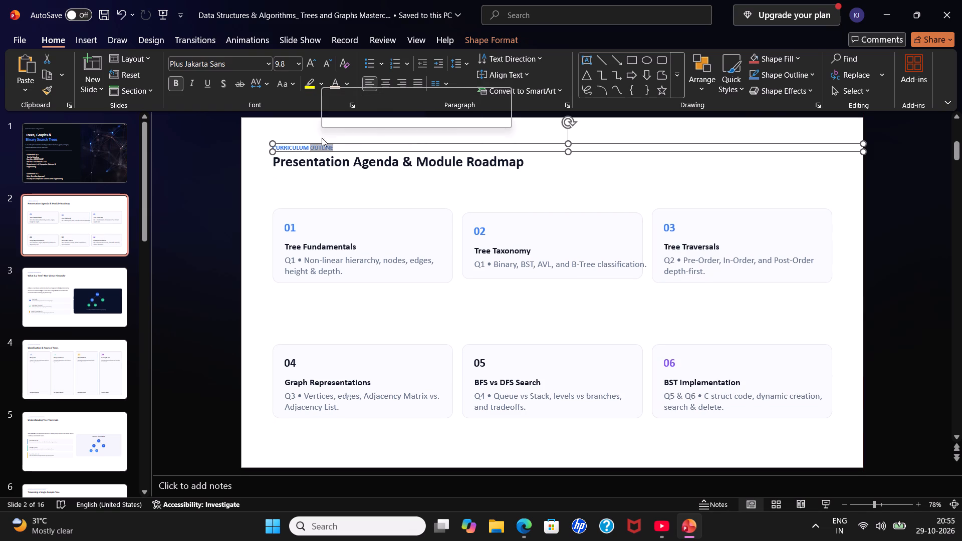
pyautogui.click(289, 132)
pyautogui.tripleClick(287, 145)
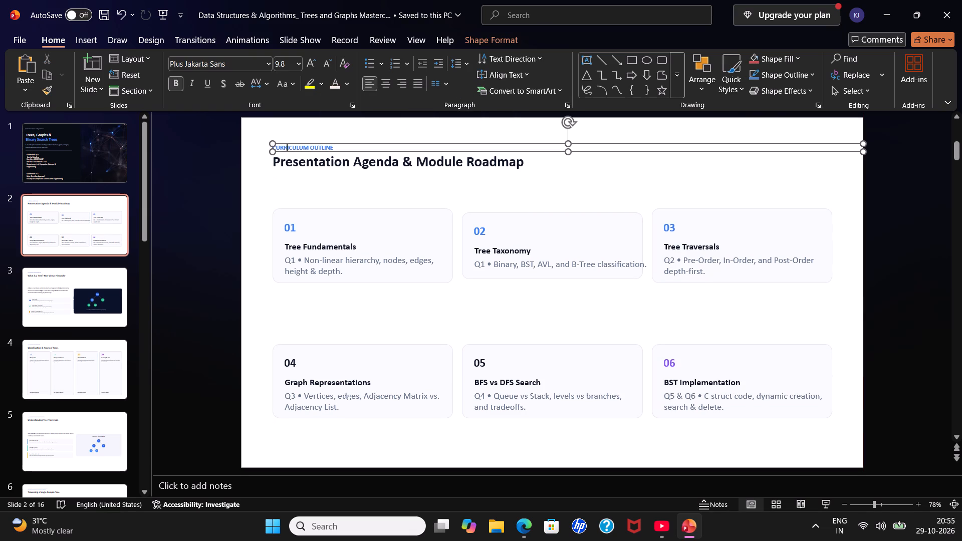
pyautogui.doubleClick(287, 145)
pyautogui.tripleClick(290, 146)
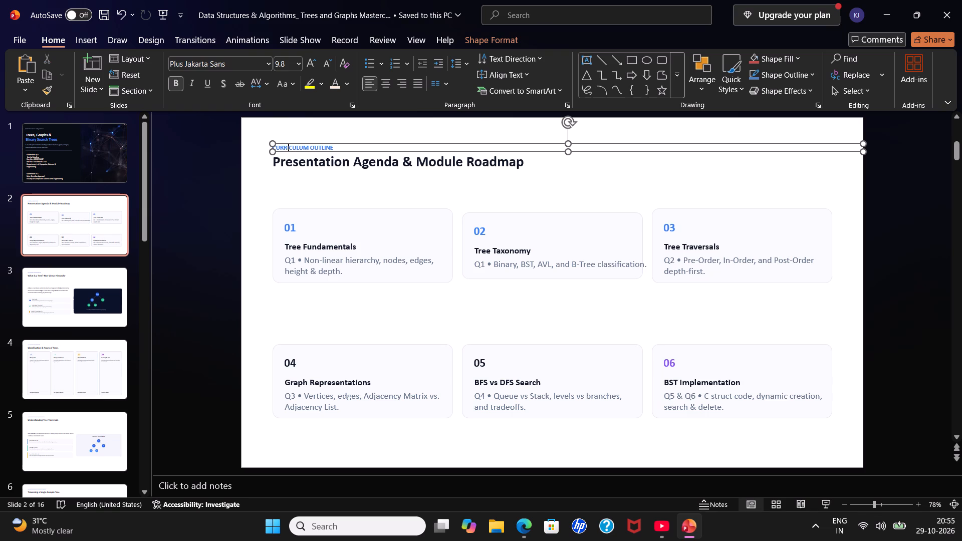
pyautogui.click(290, 146)
pyautogui.doubleClick(312, 143)
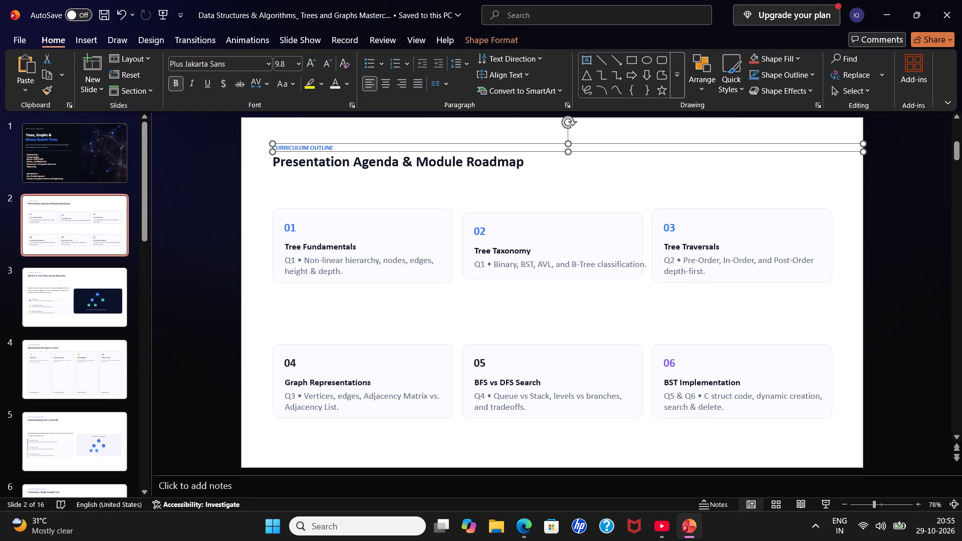
pyautogui.click(313, 144)
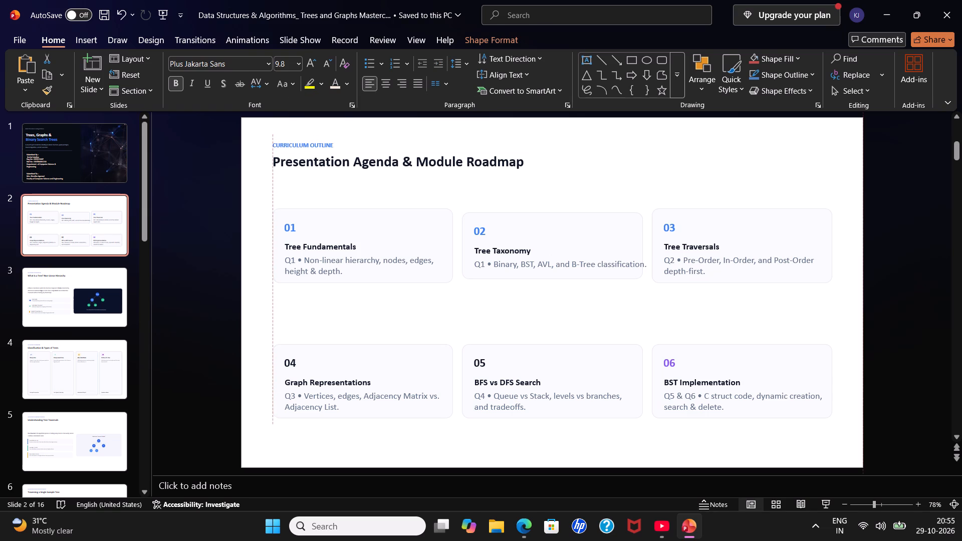
pyautogui.click(325, 143)
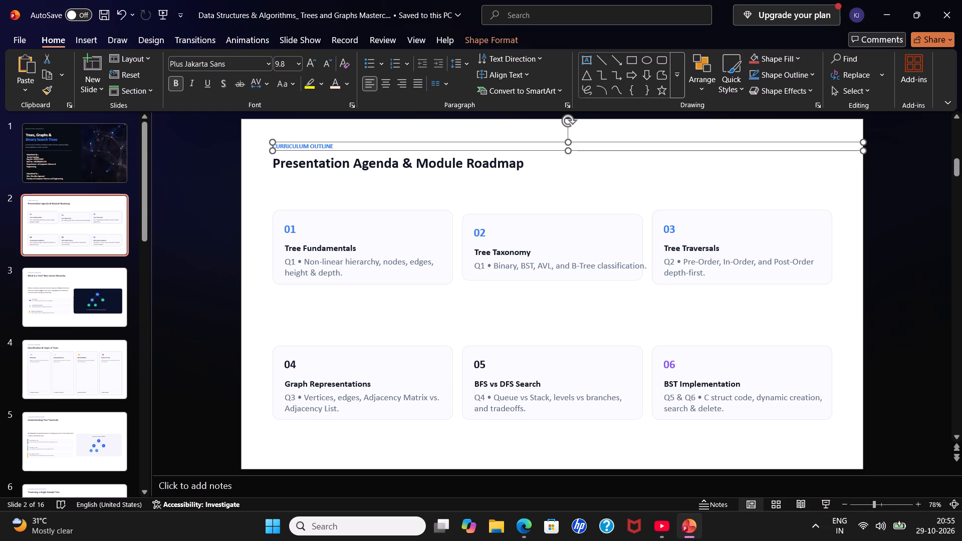
pyautogui.doubleClick(337, 146)
pyautogui.tripleClick(321, 146)
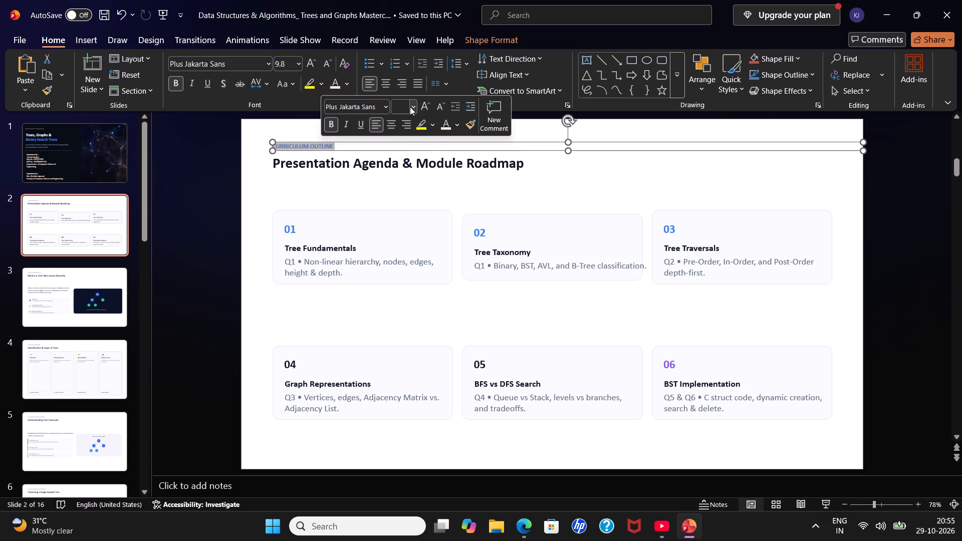
pyautogui.click(412, 106)
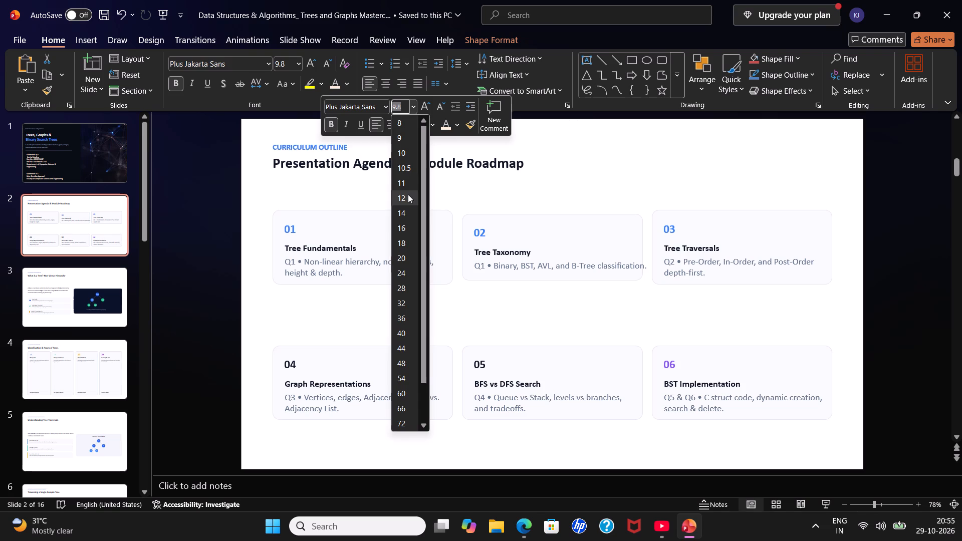
pyautogui.click(408, 194)
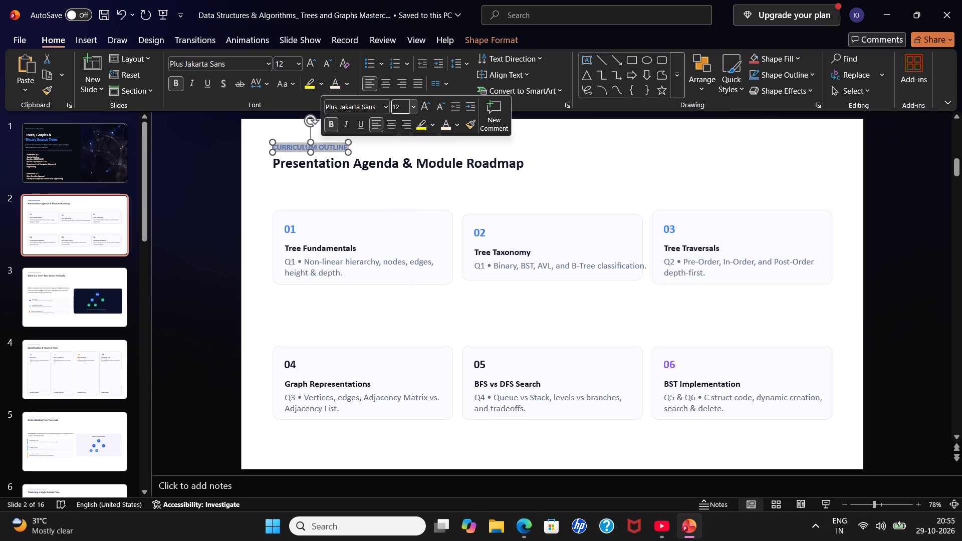
pyautogui.click(341, 186)
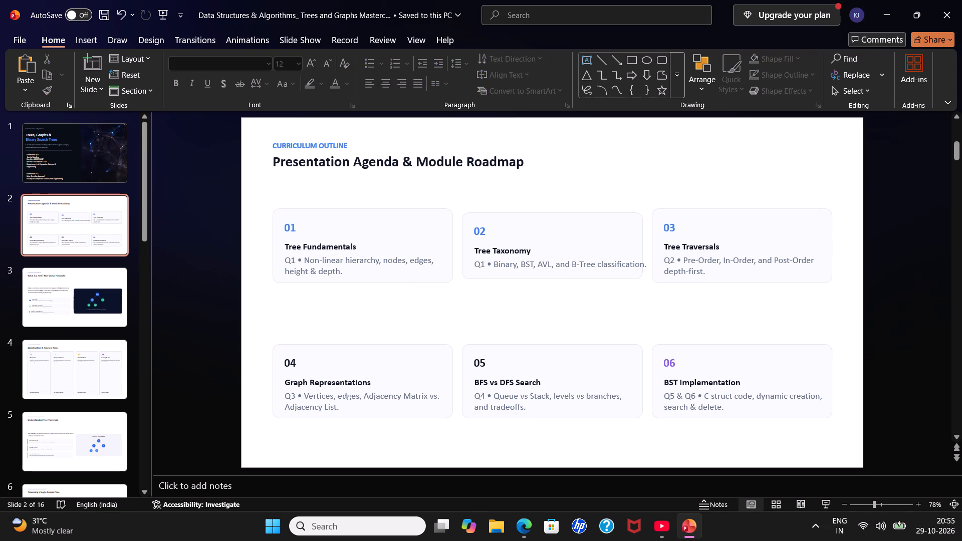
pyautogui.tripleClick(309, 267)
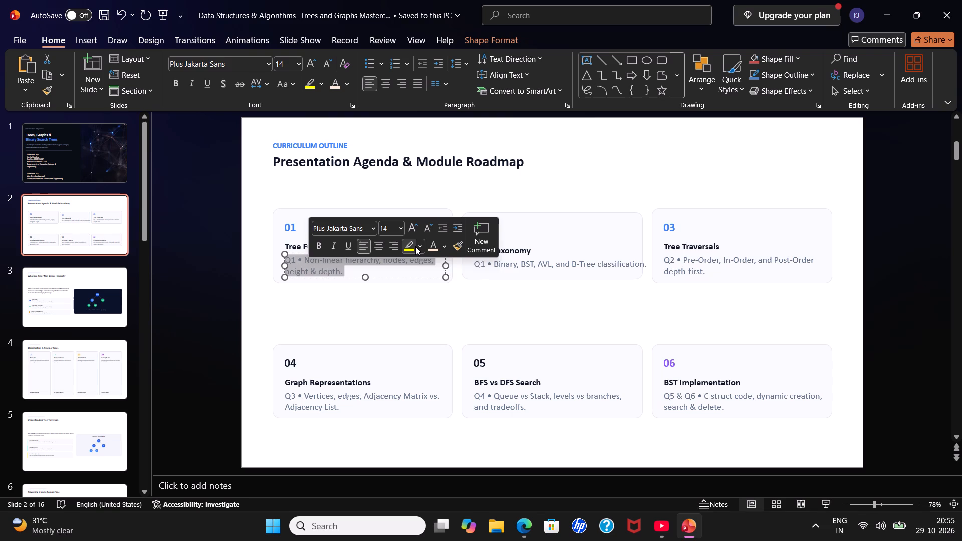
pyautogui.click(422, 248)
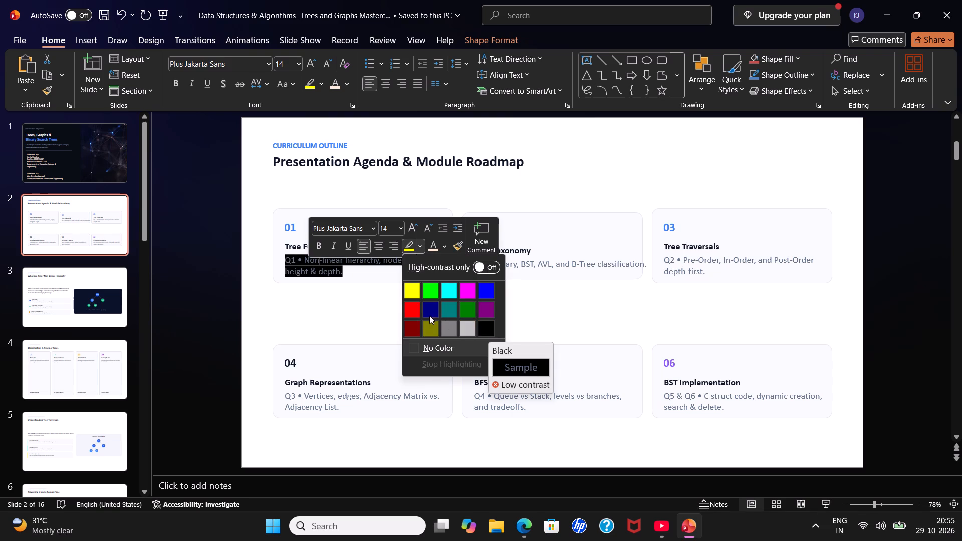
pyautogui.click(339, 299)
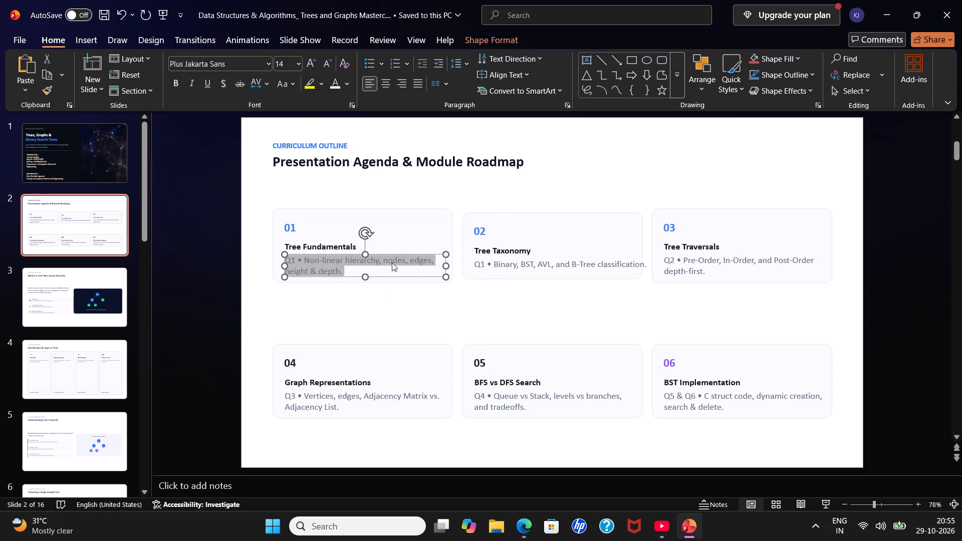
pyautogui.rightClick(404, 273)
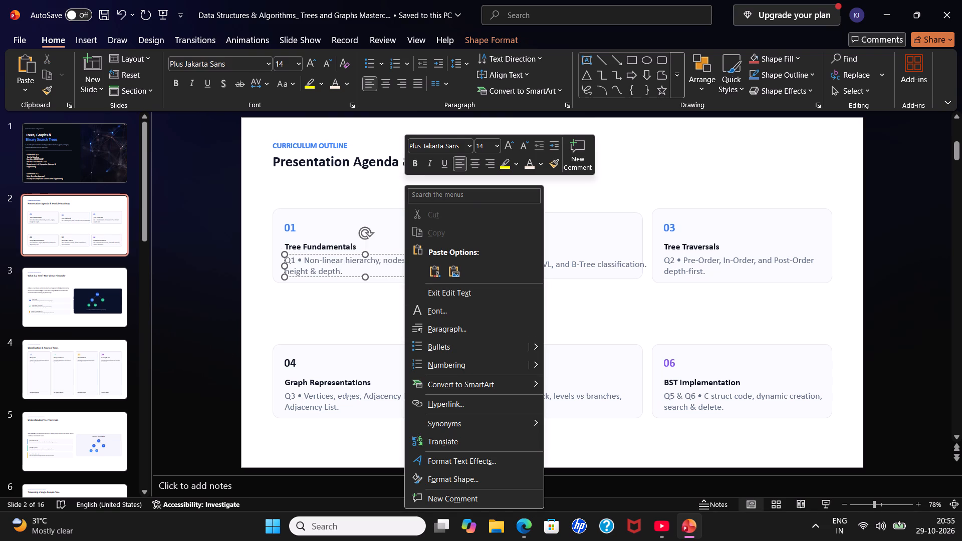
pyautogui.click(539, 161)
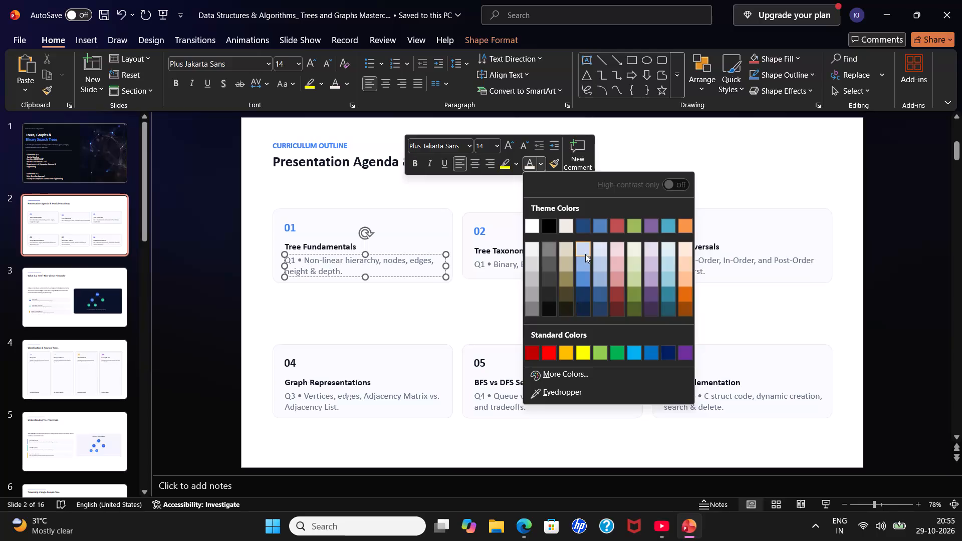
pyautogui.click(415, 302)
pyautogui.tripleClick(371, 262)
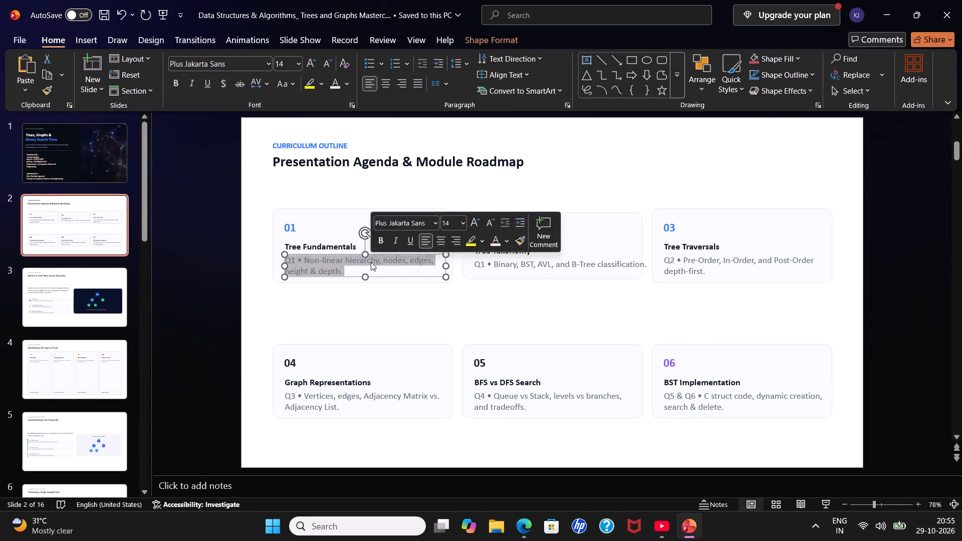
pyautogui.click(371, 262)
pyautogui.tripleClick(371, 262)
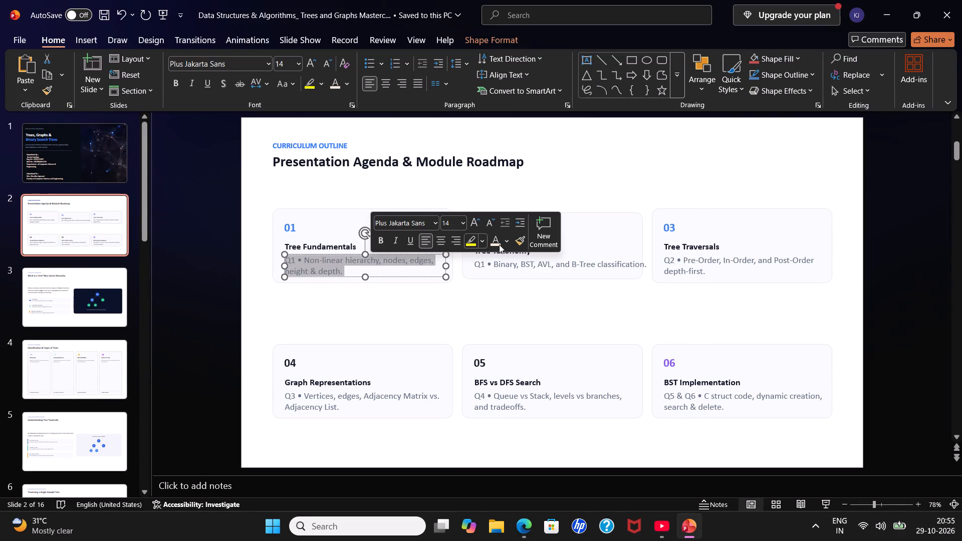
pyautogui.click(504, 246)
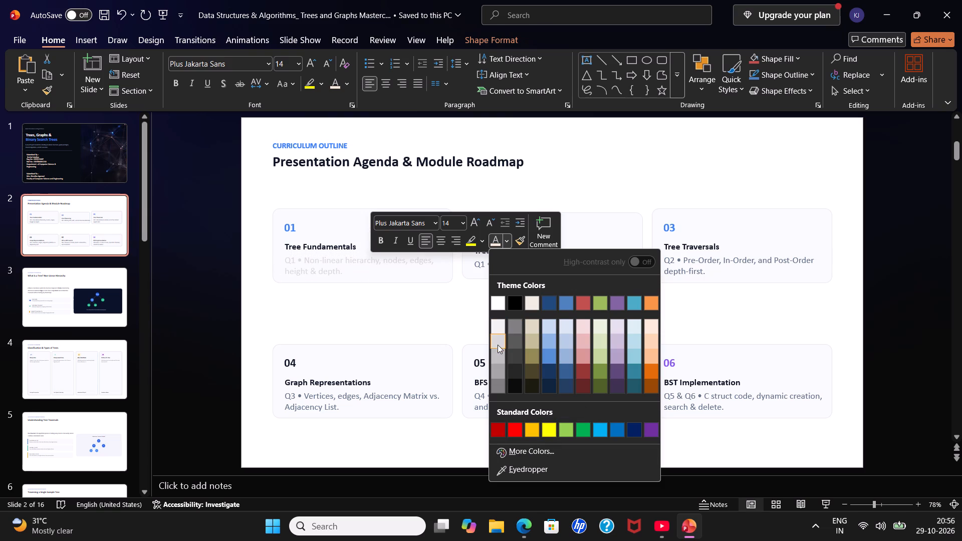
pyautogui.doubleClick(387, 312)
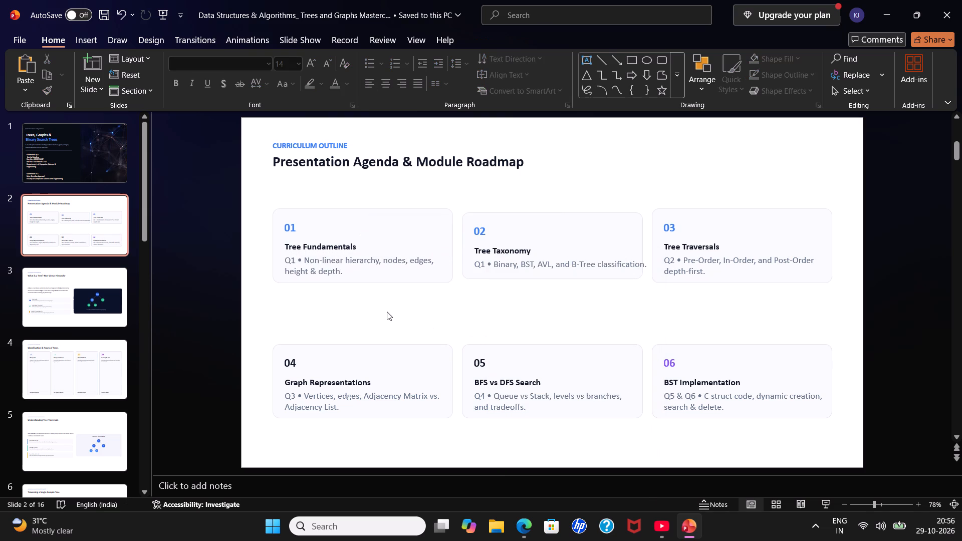
# On slide 3, set the whole paragraph defining a Tree to font size 14.
pyautogui.click(27, 313)
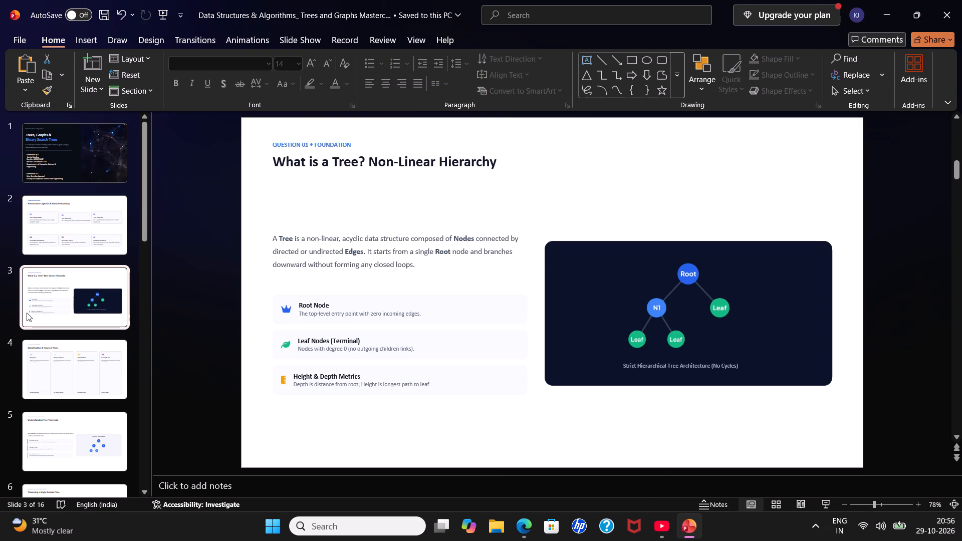
pyautogui.tripleClick(294, 249)
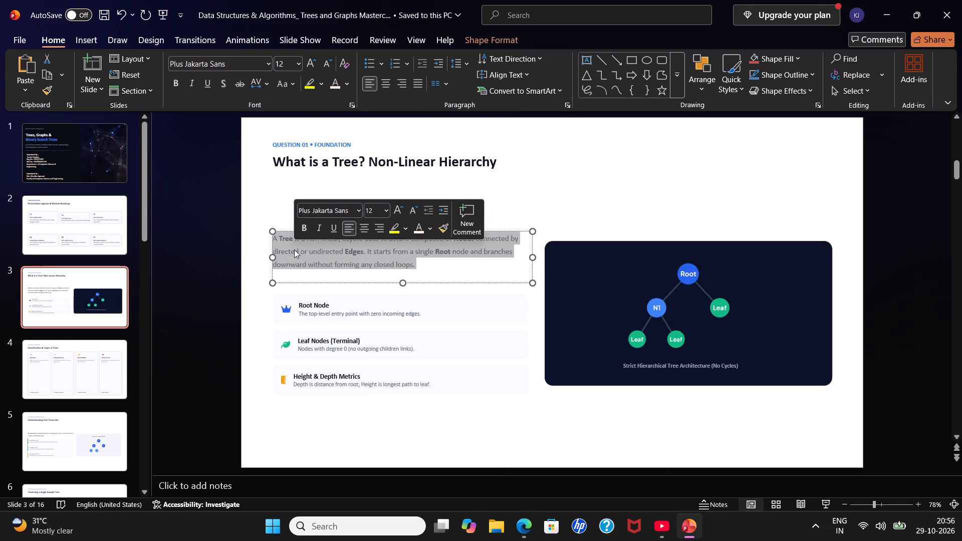
pyautogui.click(383, 210)
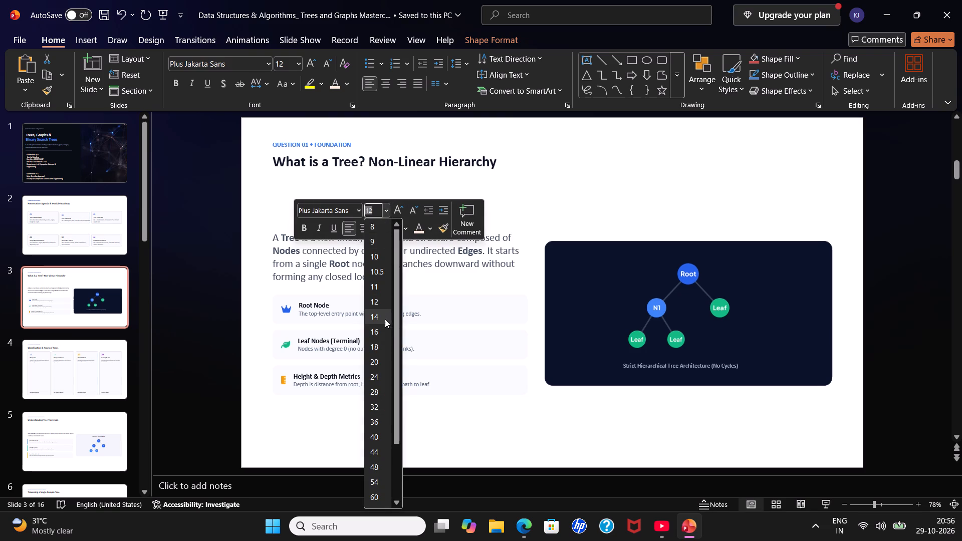
pyautogui.click(383, 315)
pyautogui.click(482, 317)
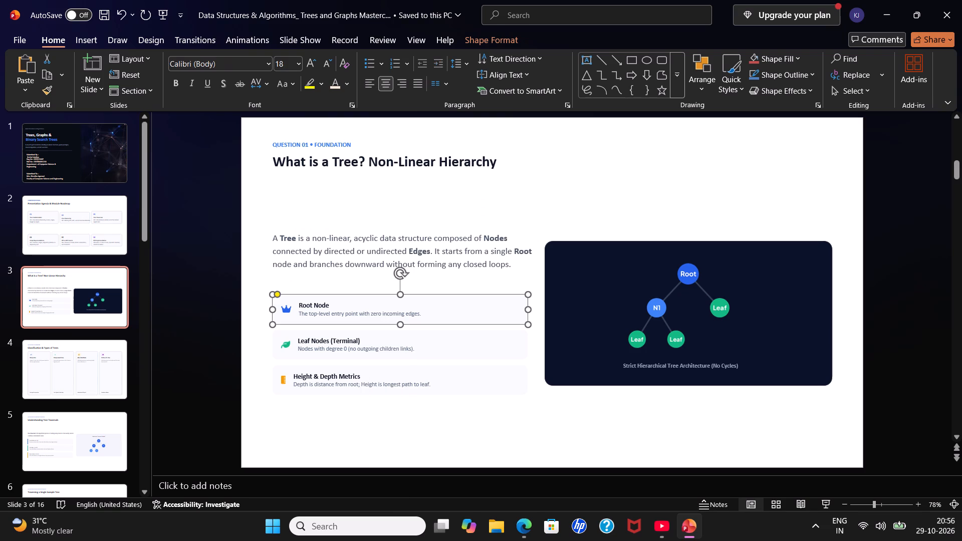
# Set the whole Root Node heading on slide 3 to font size 14.
pyautogui.doubleClick(310, 304)
pyautogui.tripleClick(310, 304)
pyautogui.doubleClick(310, 304)
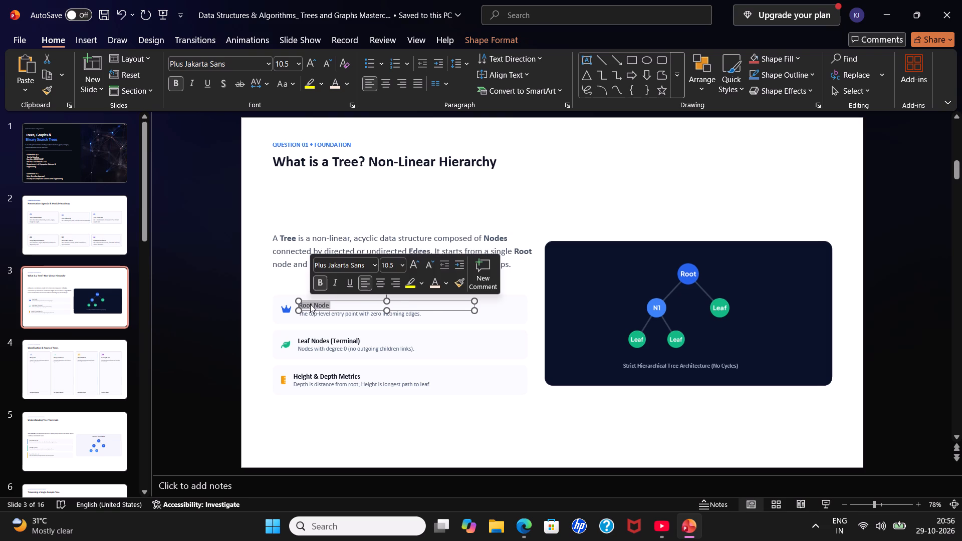
pyautogui.click(401, 263)
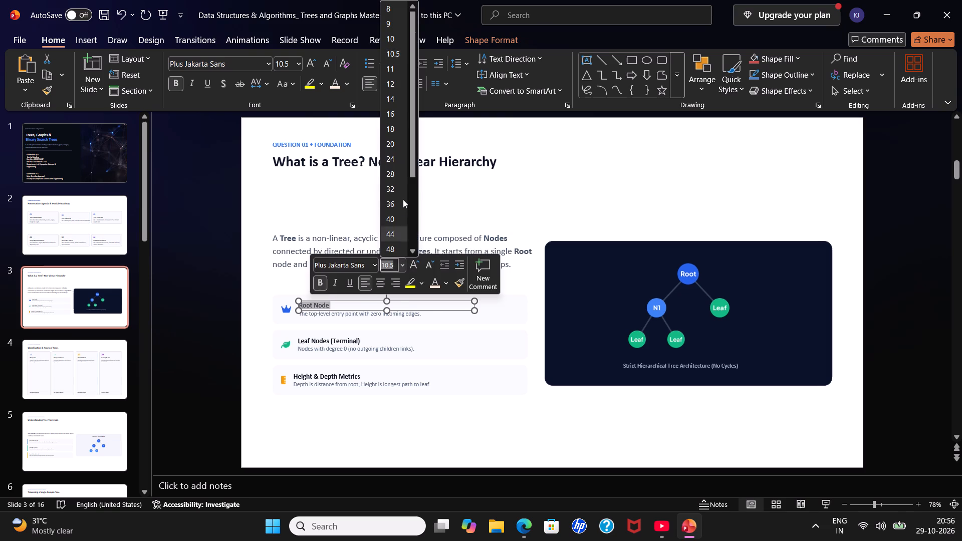
pyautogui.click(392, 100)
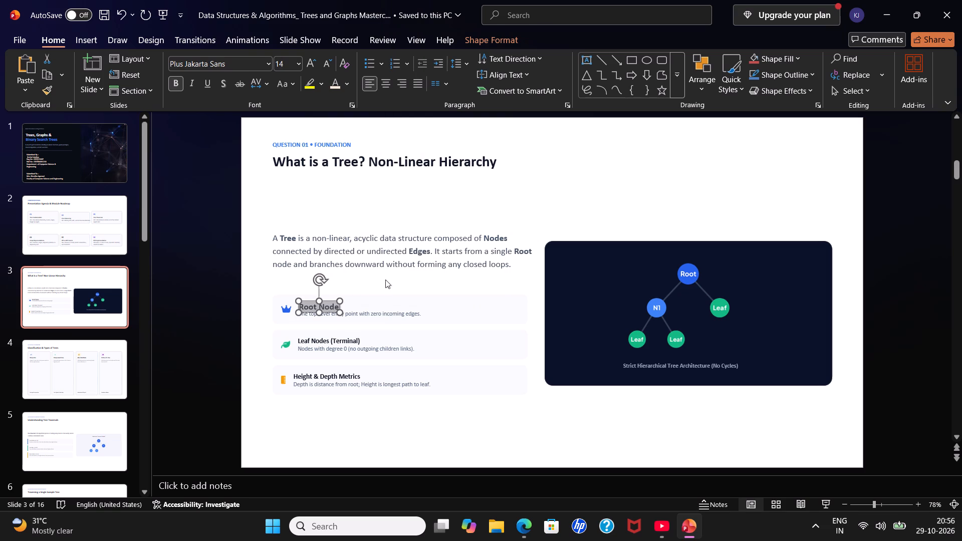
# Set the whole description line under the Root Node heading to font size 14.
pyautogui.doubleClick(400, 316)
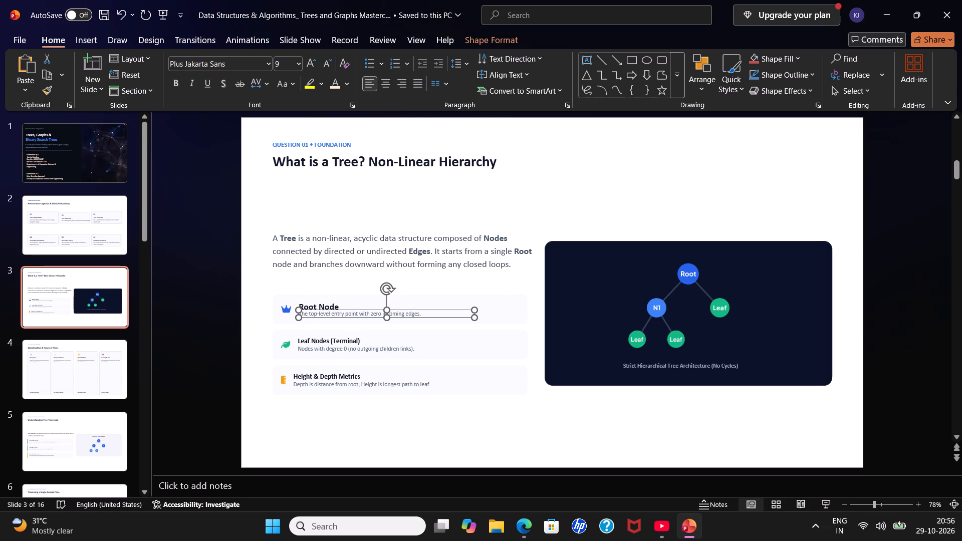
pyautogui.tripleClick(400, 316)
pyautogui.tripleClick(400, 315)
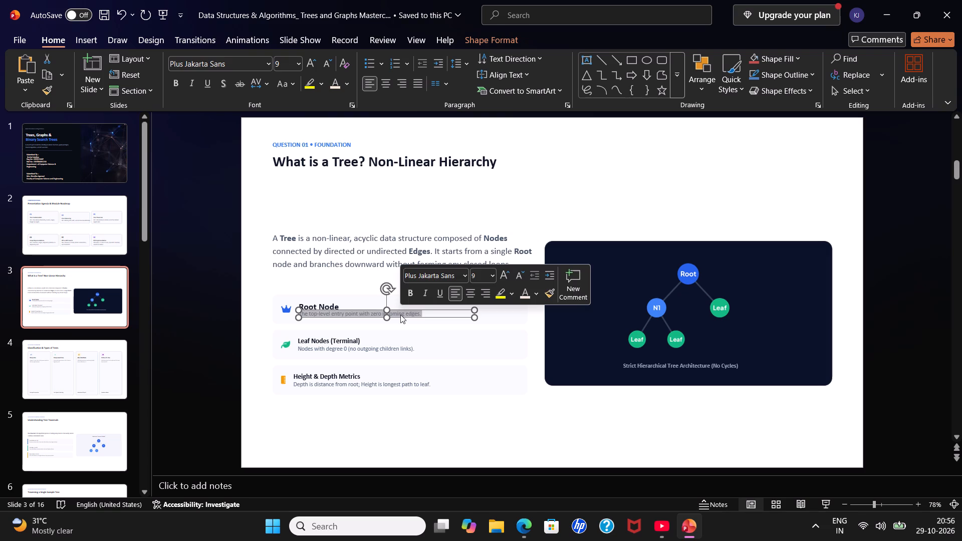
pyautogui.click(492, 278)
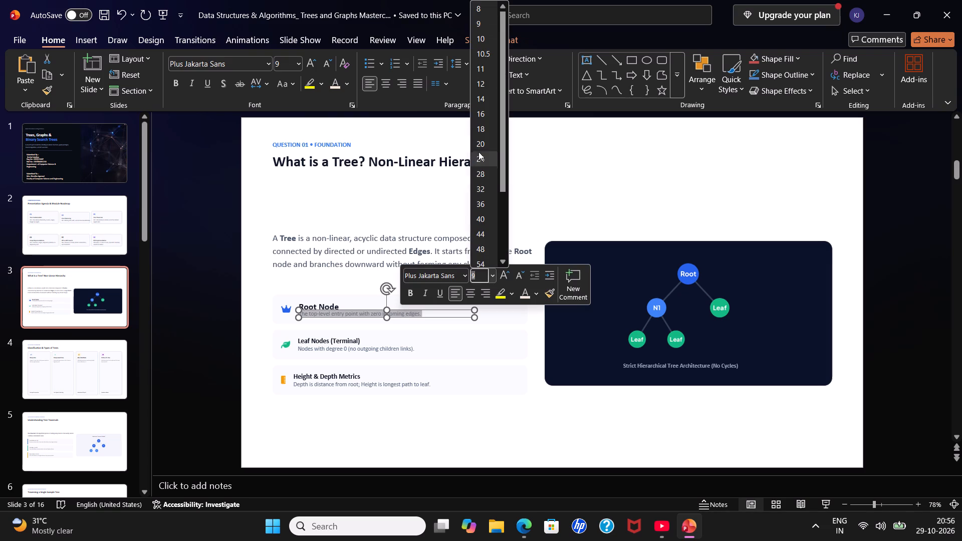
pyautogui.click(486, 105)
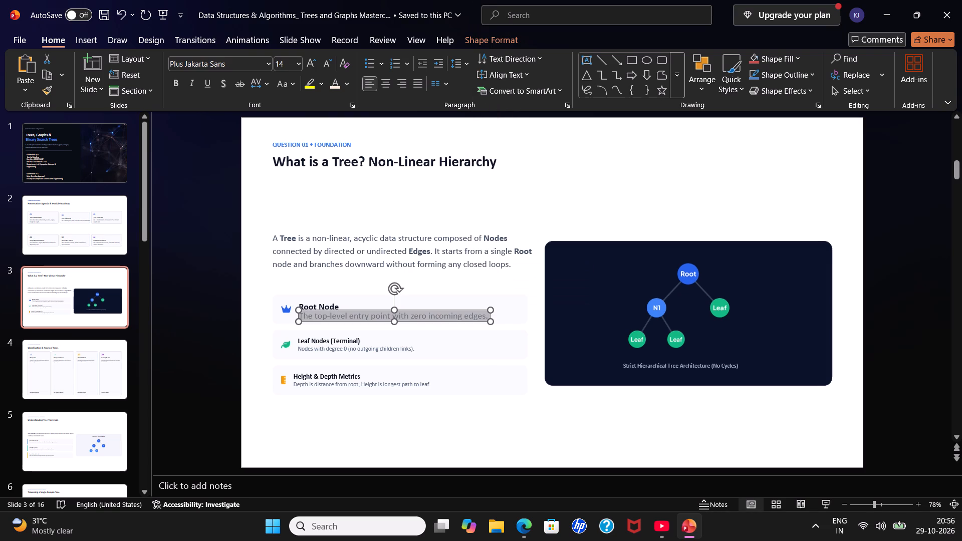
pyautogui.click(443, 279)
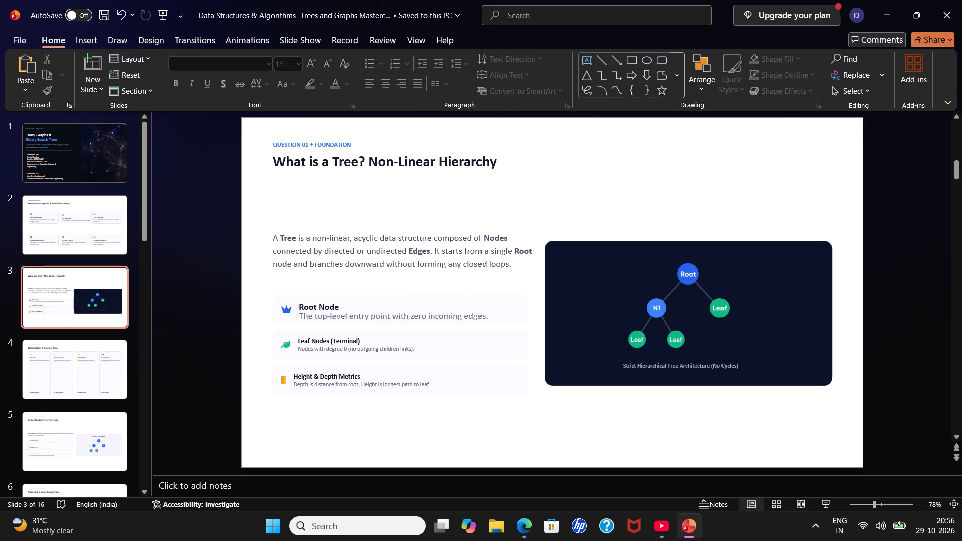
# Set the whole Leaf Nodes (Terminal) heading on slide 3 to font size 14.
pyautogui.tripleClick(334, 344)
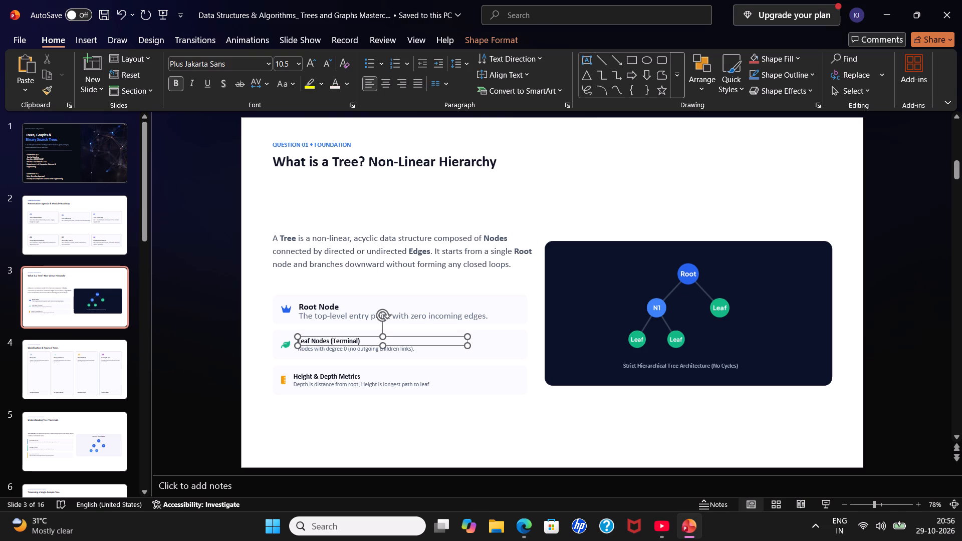
pyautogui.tripleClick(337, 339)
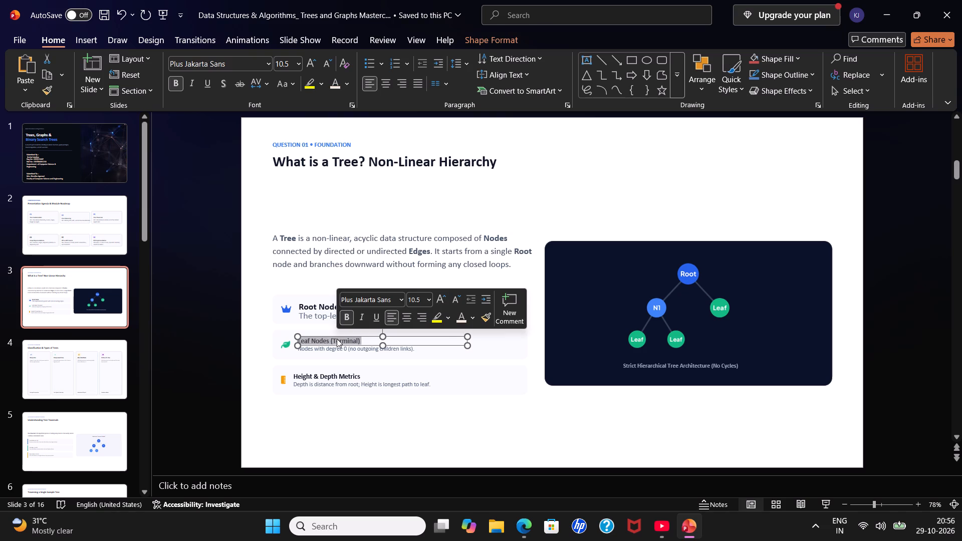
pyautogui.click(428, 300)
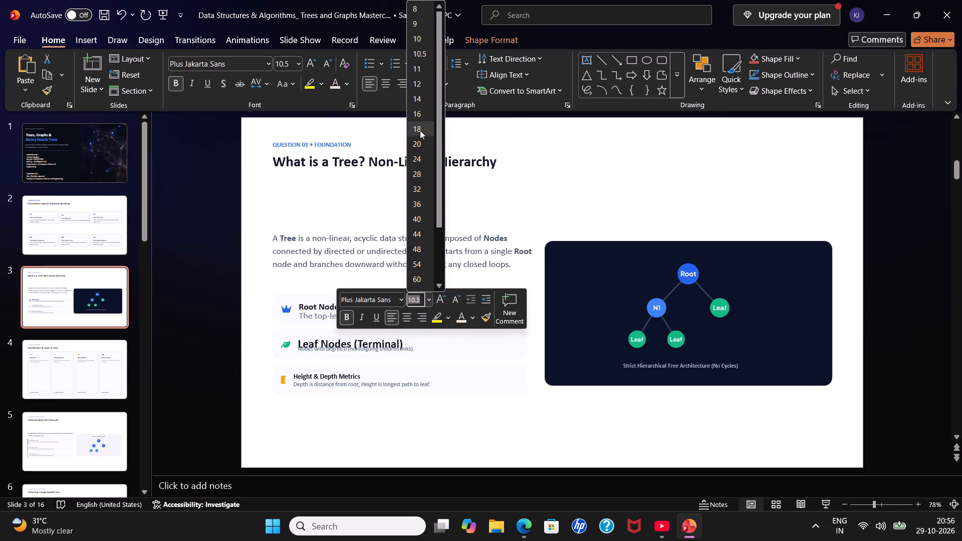
pyautogui.click(419, 98)
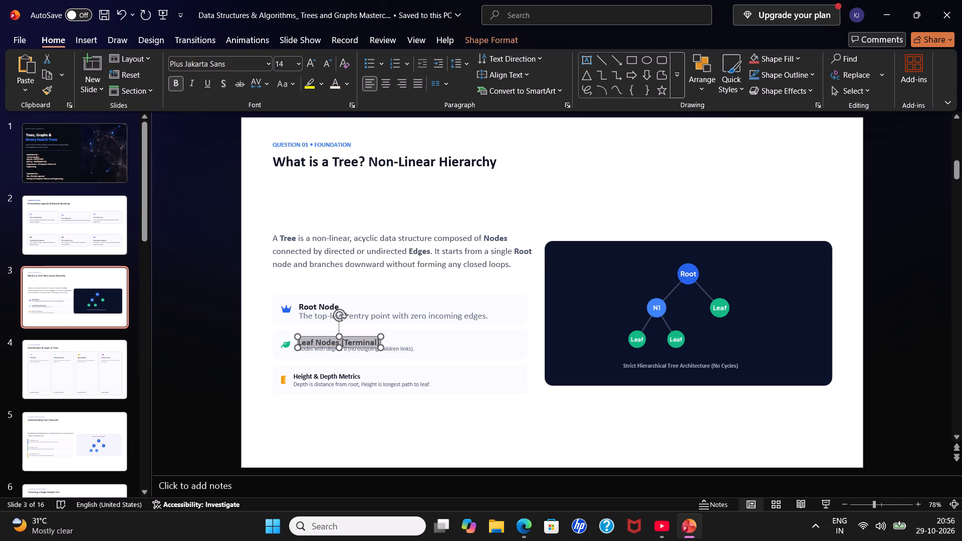
# Set the whole description line under the Leaf Nodes (Terminal) heading to font size 14.
pyautogui.tripleClick(400, 348)
pyautogui.click(400, 348)
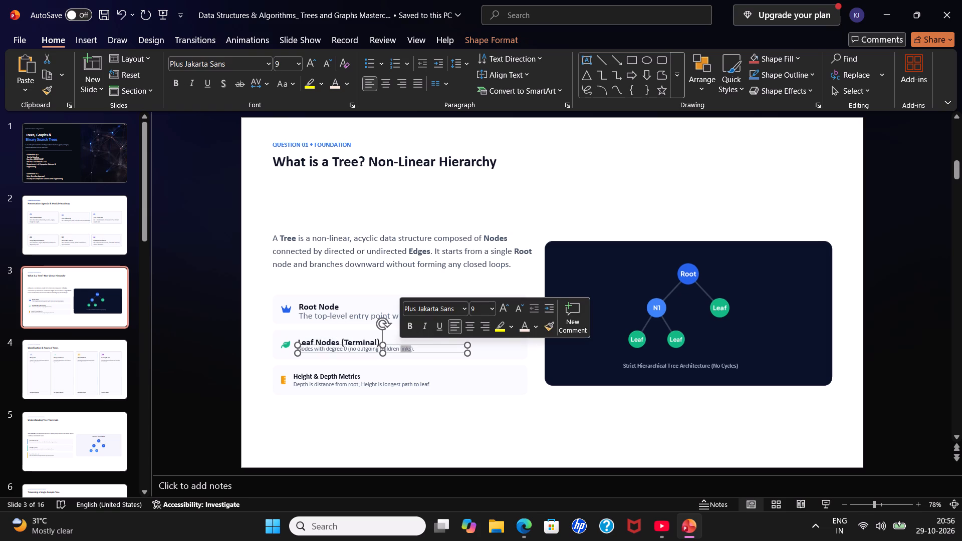
pyautogui.tripleClick(391, 348)
pyautogui.click(484, 310)
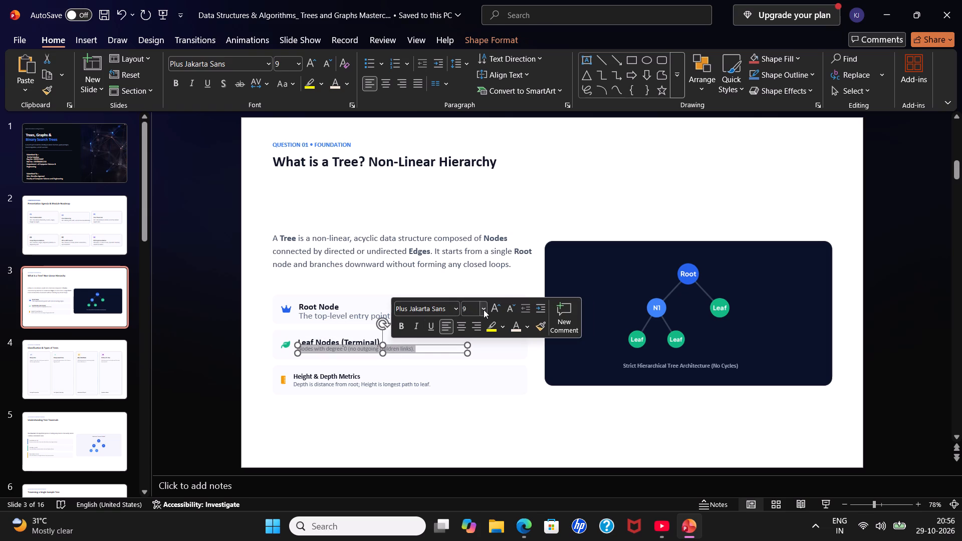
pyautogui.click(474, 98)
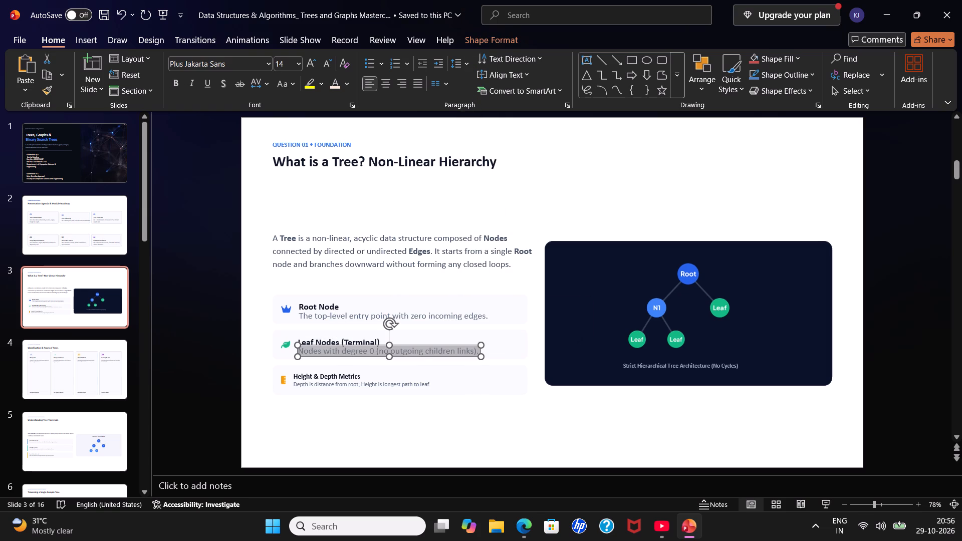
# Set the whole description line under the Height & Depth Metrics heading to font size 14.
pyautogui.click(475, 385)
pyautogui.tripleClick(340, 382)
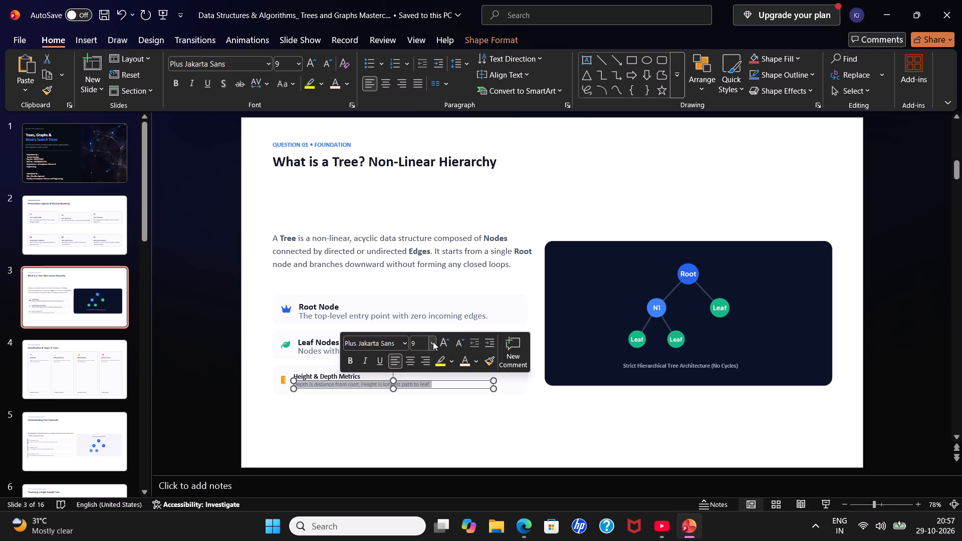
pyautogui.click(432, 342)
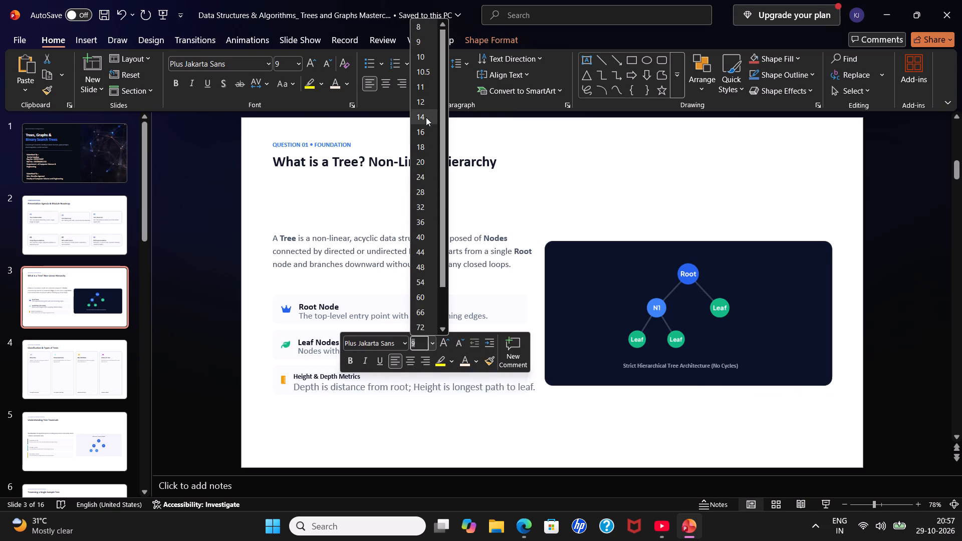
pyautogui.click(426, 117)
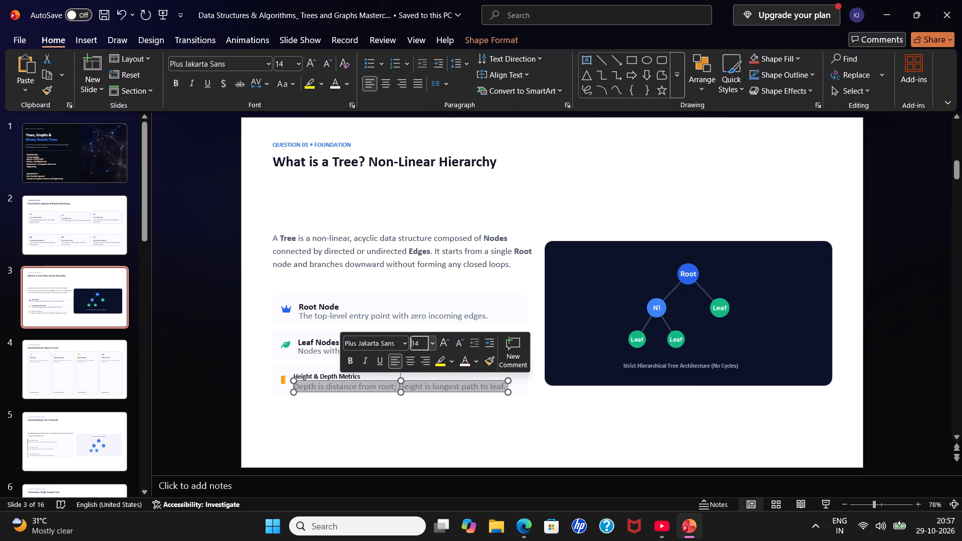
# Set the whole Height & Depth Metrics heading on slide 3 to font size 14.
pyautogui.doubleClick(319, 373)
pyautogui.tripleClick(319, 375)
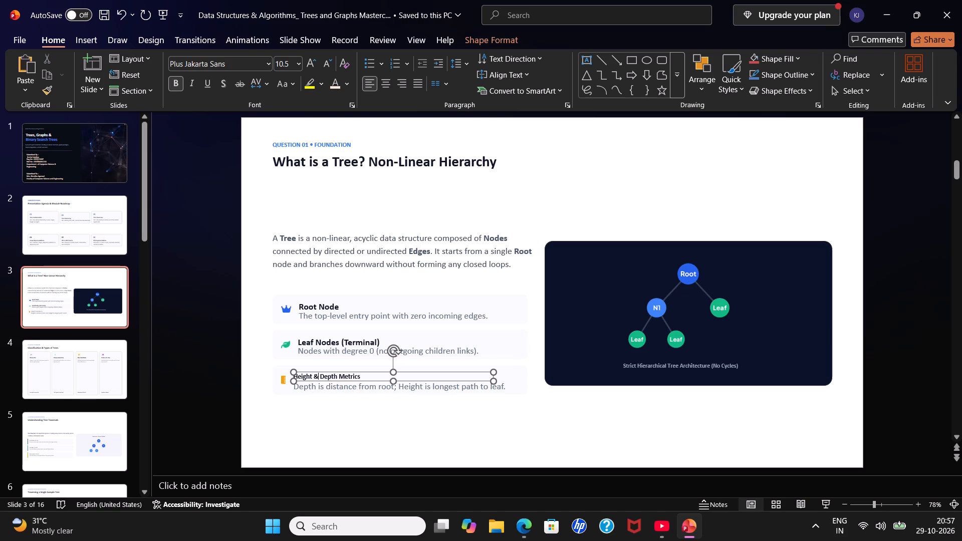
pyautogui.click(319, 375)
pyautogui.doubleClick(319, 375)
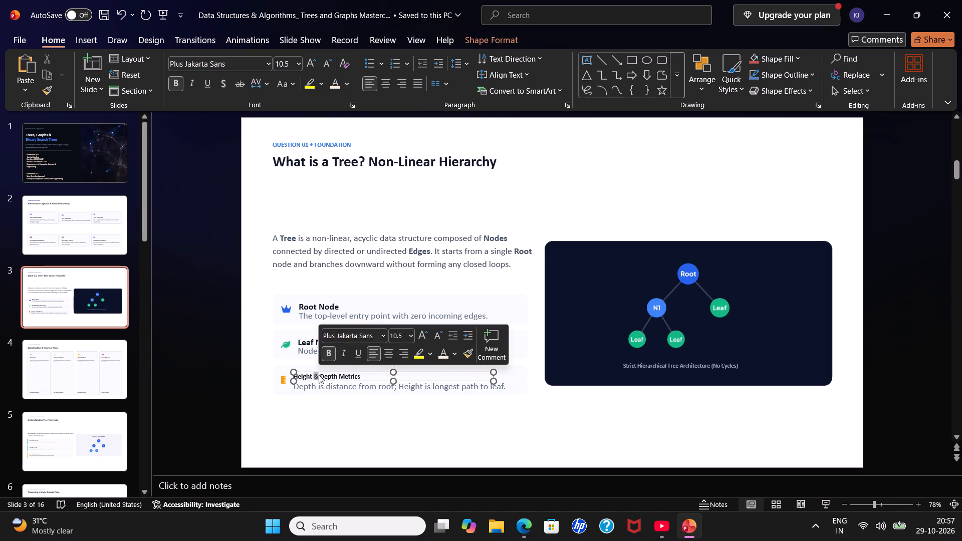
pyautogui.doubleClick(319, 375)
pyautogui.doubleClick(322, 375)
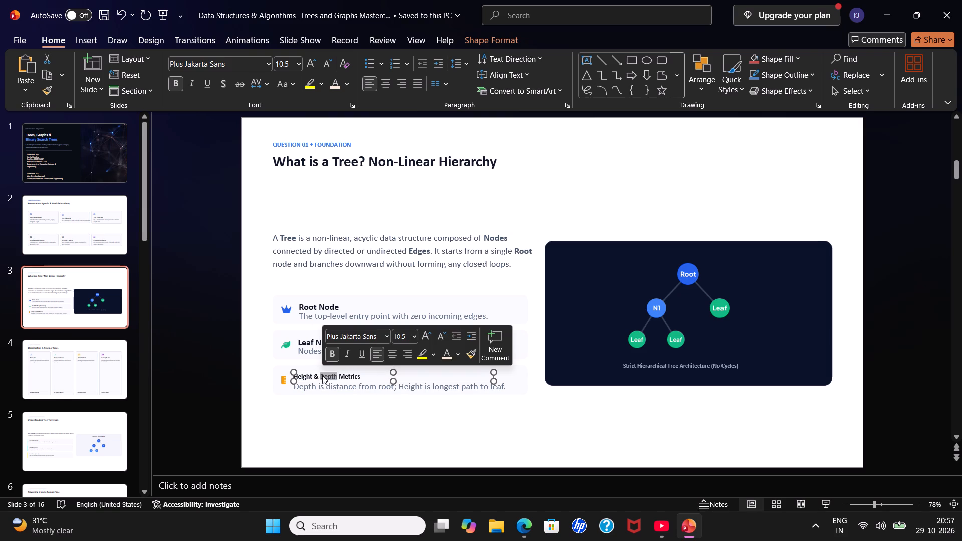
pyautogui.tripleClick(310, 376)
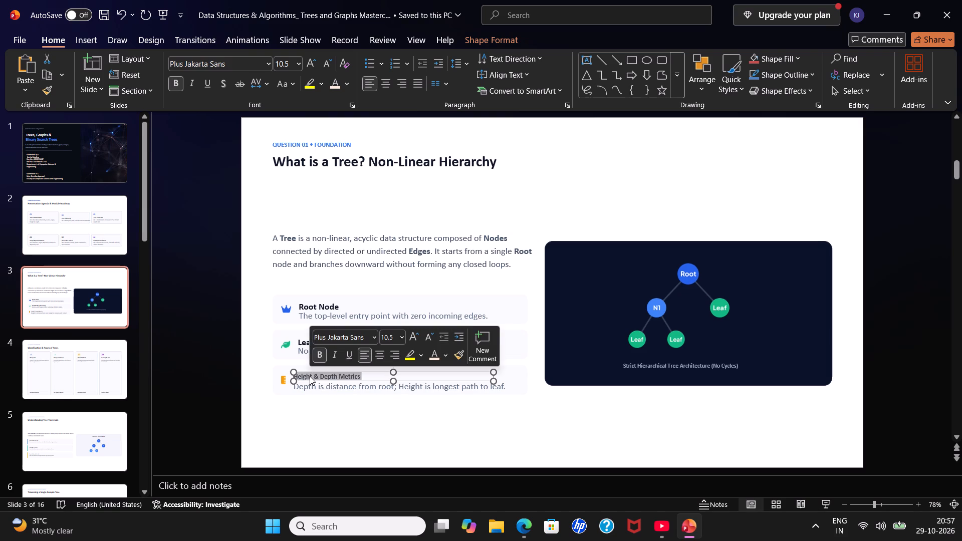
pyautogui.click(400, 332)
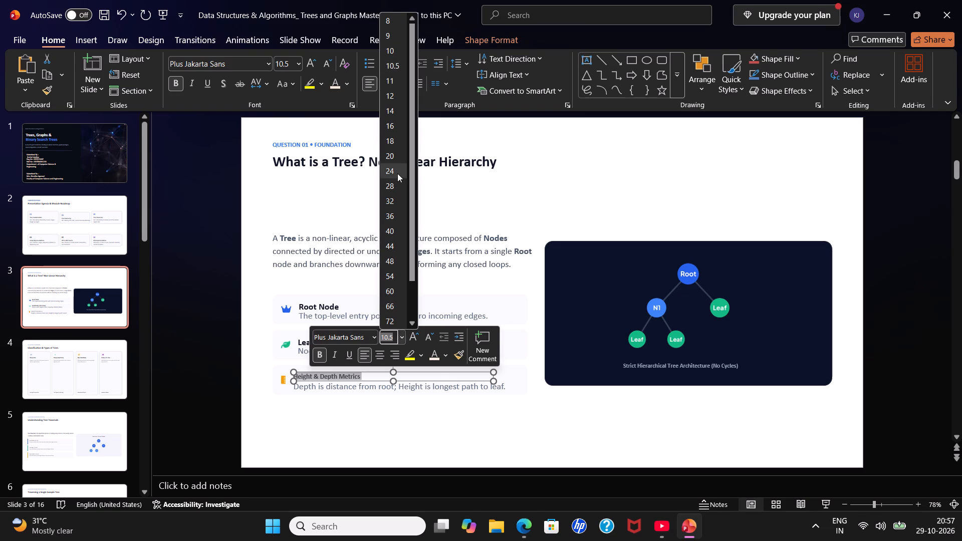
pyautogui.click(397, 105)
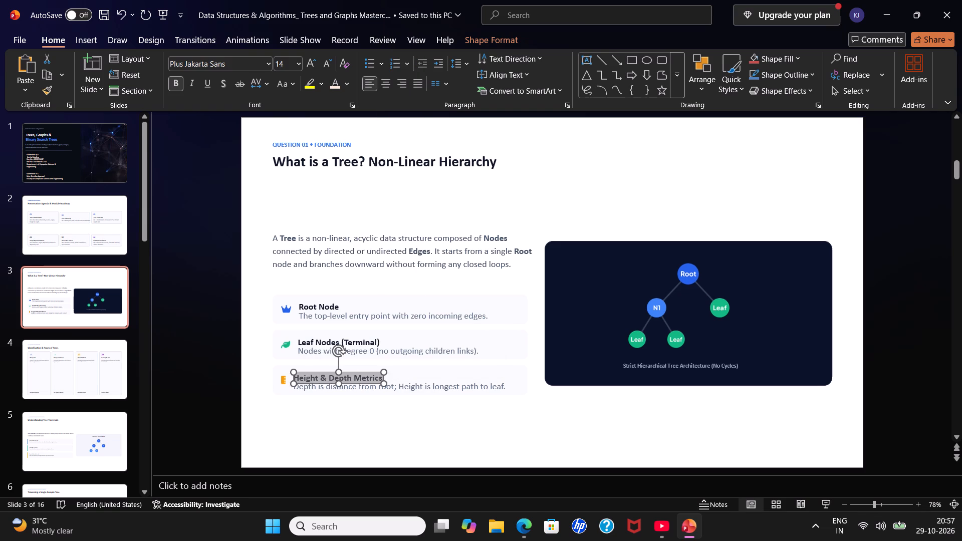
pyautogui.click(267, 352)
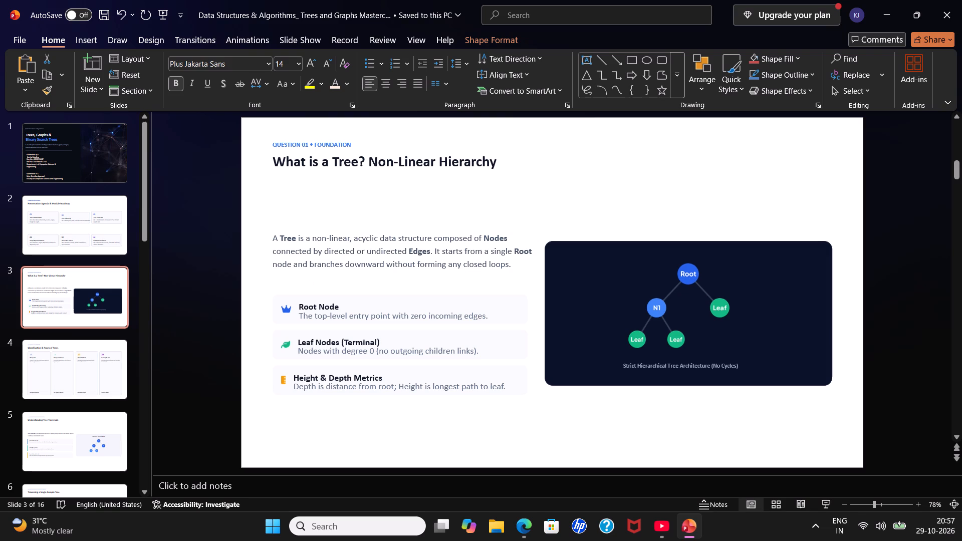
# Set the whole Strict Hierarchical Tree Architecture (No Cycles) caption below the tree diagram to font size 14.
pyautogui.doubleClick(655, 363)
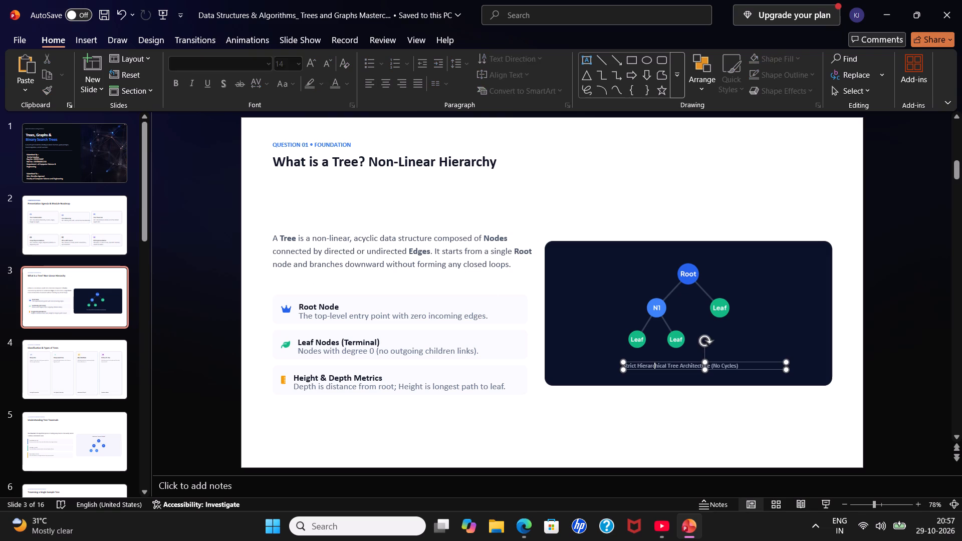
pyautogui.tripleClick(656, 365)
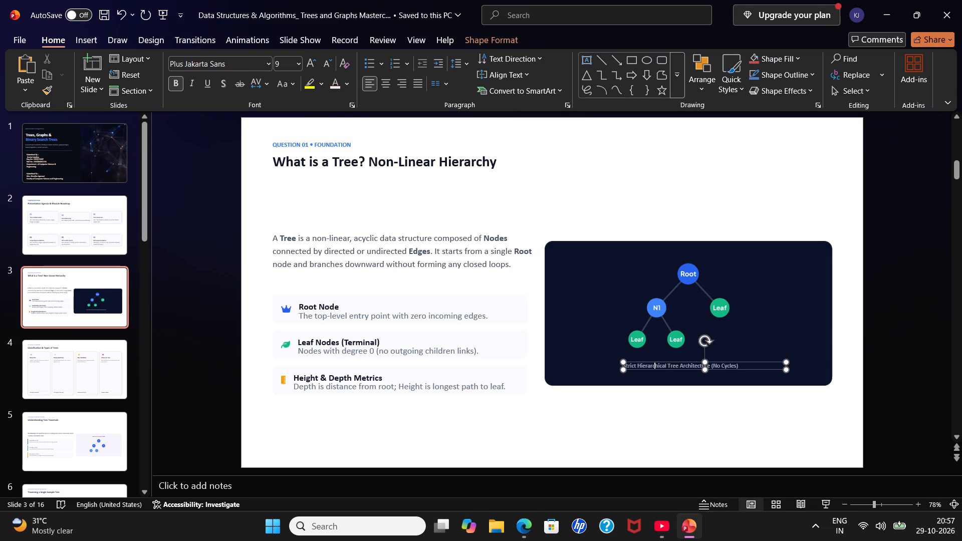
pyautogui.click(748, 333)
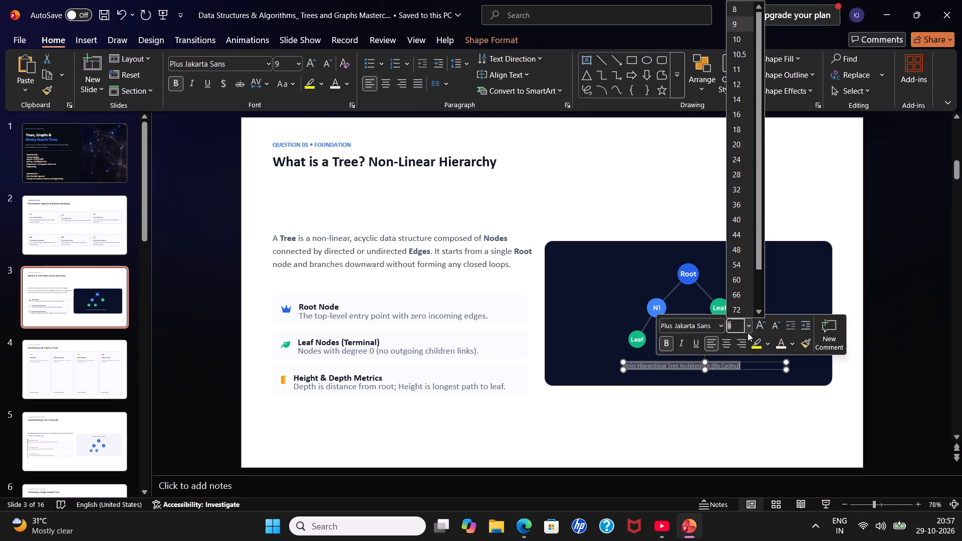
pyautogui.click(737, 103)
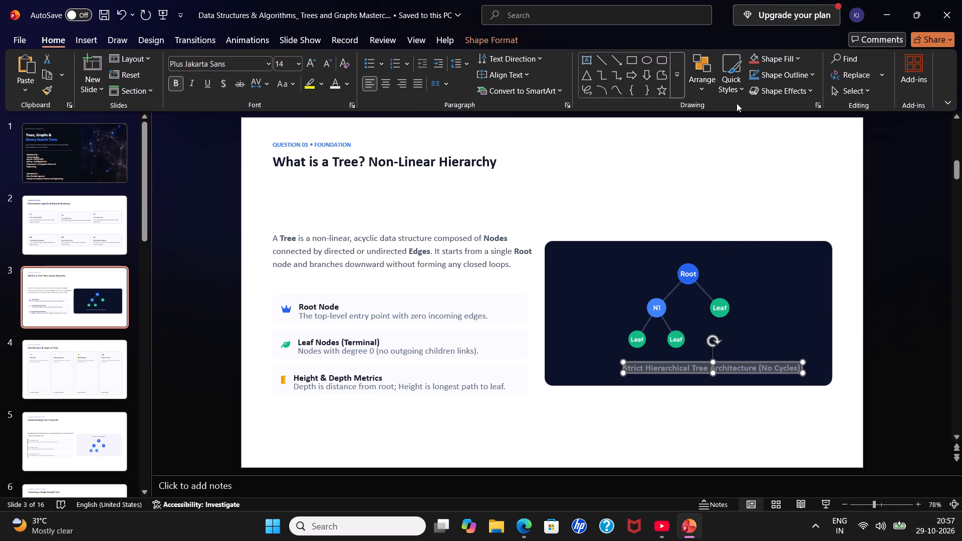
# Move only the dark background panel behind the tree diagram slightly right and down, keeping the diagram and caption within it.
pyautogui.click(617, 308)
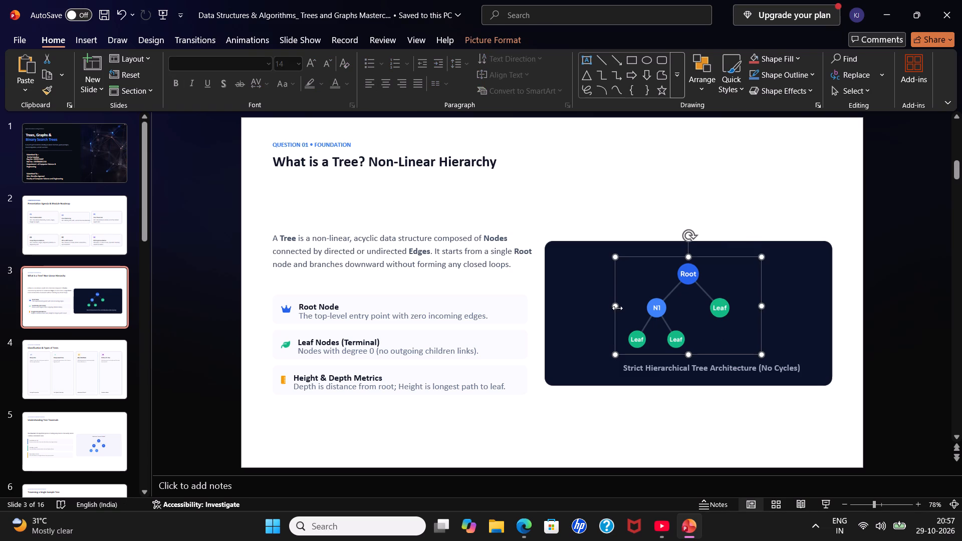
pyautogui.click(587, 331)
pyautogui.moveTo(587, 331); pyautogui.dragTo(646, 370)
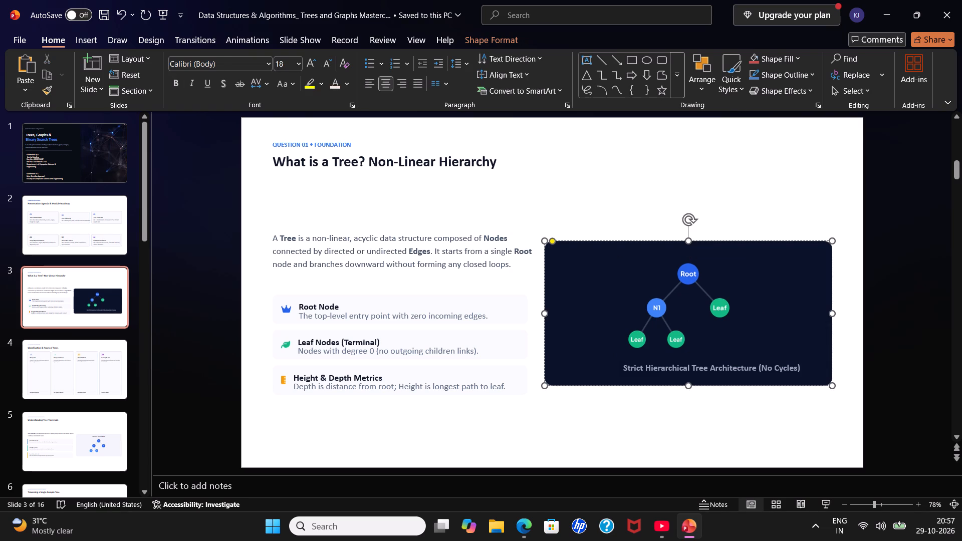
pyautogui.doubleClick(646, 370)
pyautogui.click(598, 370)
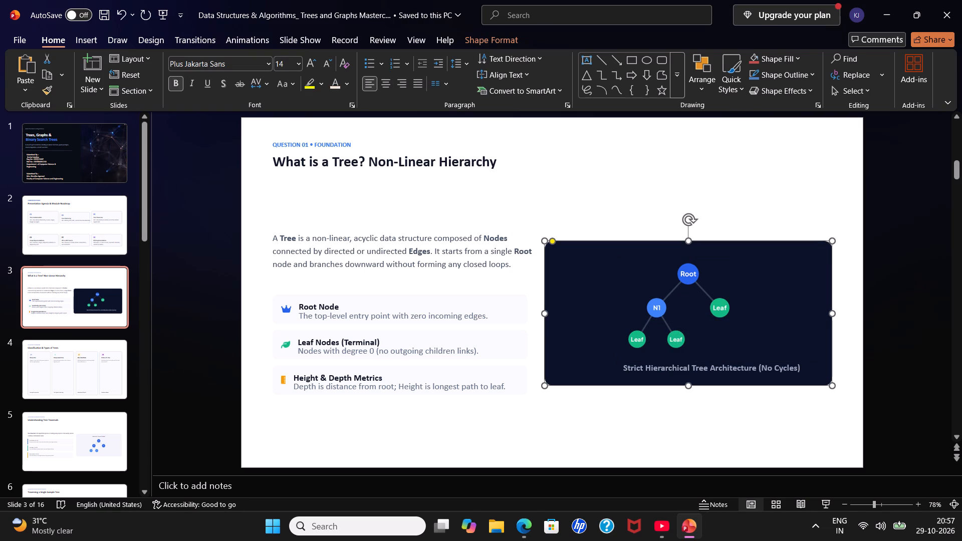
pyautogui.click(633, 370)
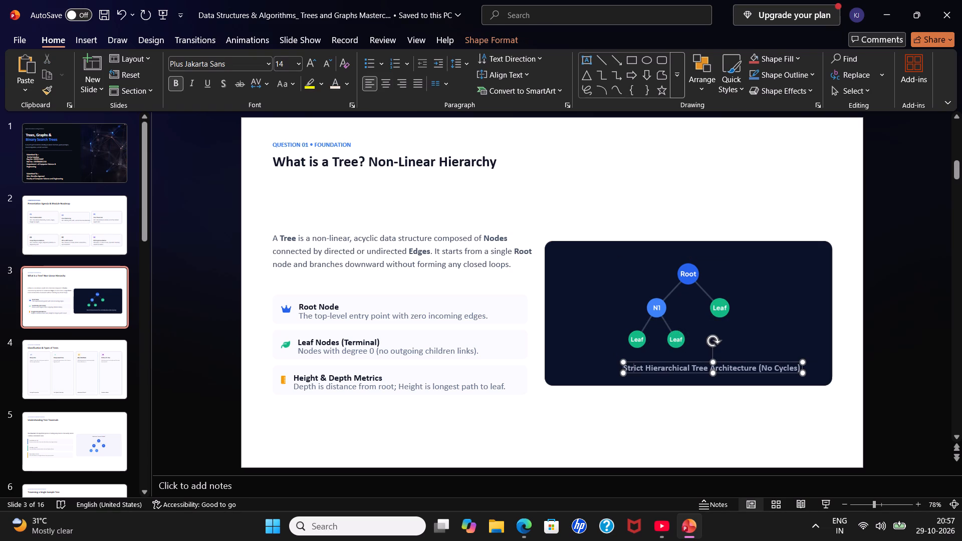
pyautogui.moveTo(747, 359); pyautogui.dragTo(740, 360)
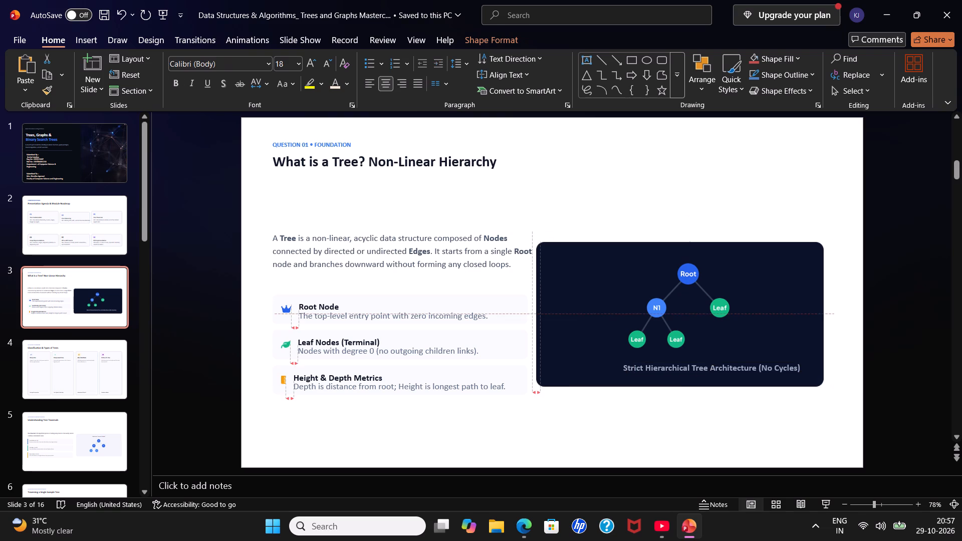
pyautogui.moveTo(740, 360); pyautogui.dragTo(788, 369)
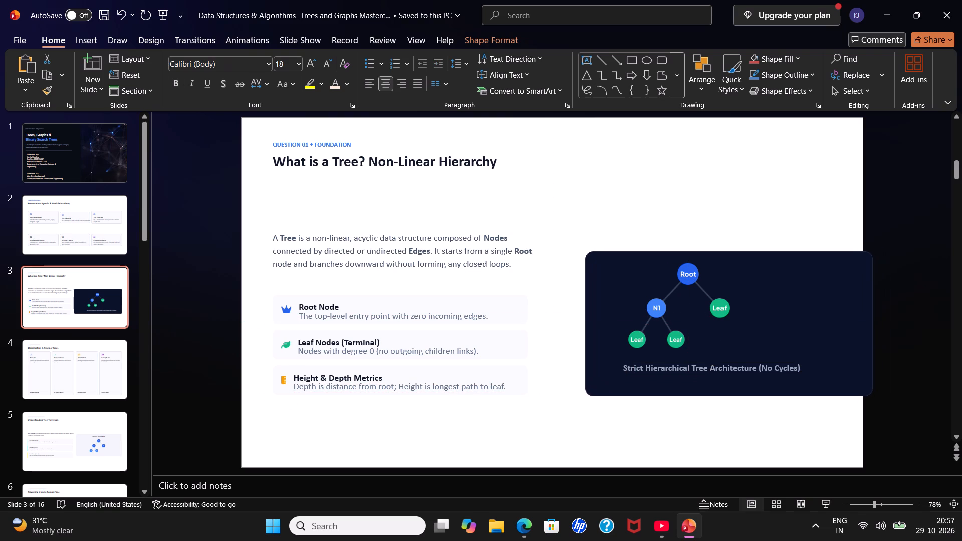
pyautogui.moveTo(788, 369); pyautogui.dragTo(774, 374)
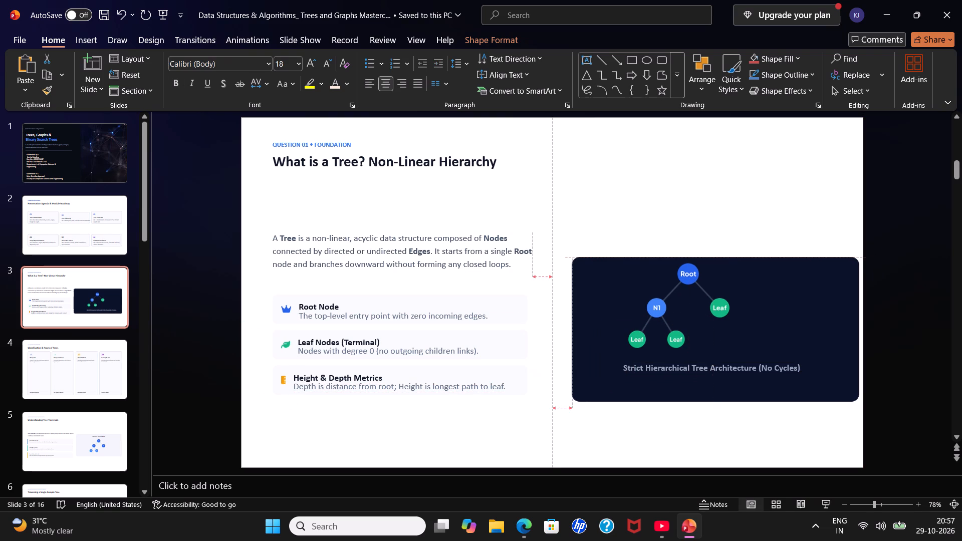
pyautogui.moveTo(774, 374); pyautogui.dragTo(766, 374)
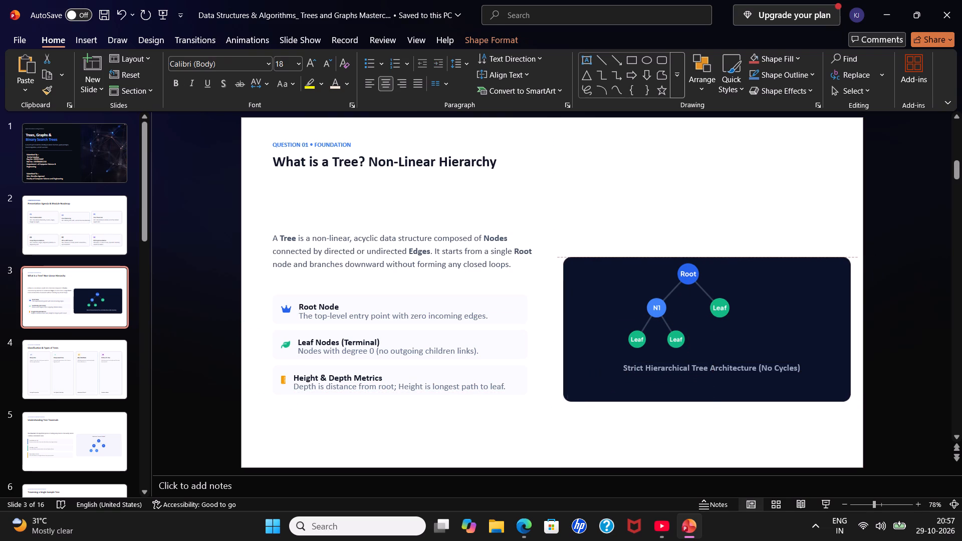
pyautogui.moveTo(766, 374); pyautogui.dragTo(763, 366)
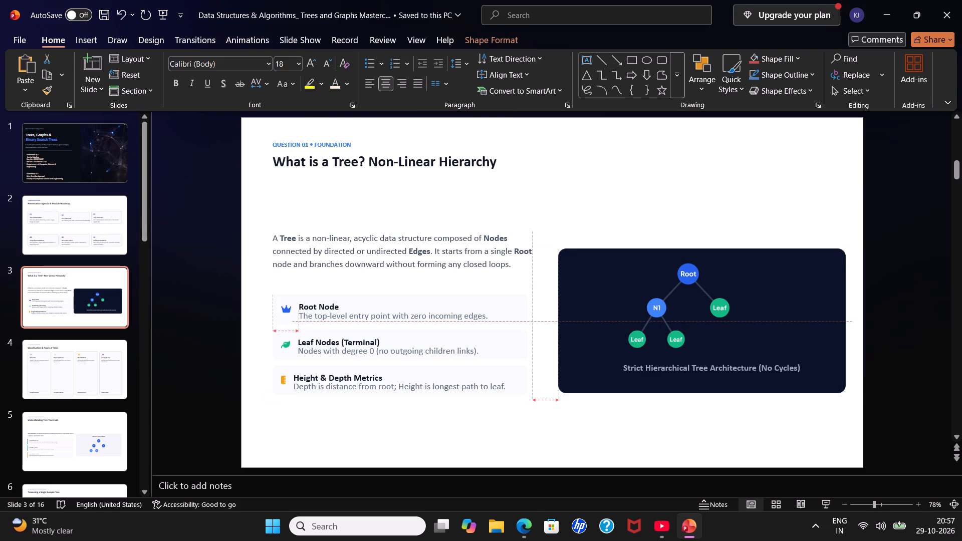
pyautogui.moveTo(763, 366); pyautogui.dragTo(762, 366)
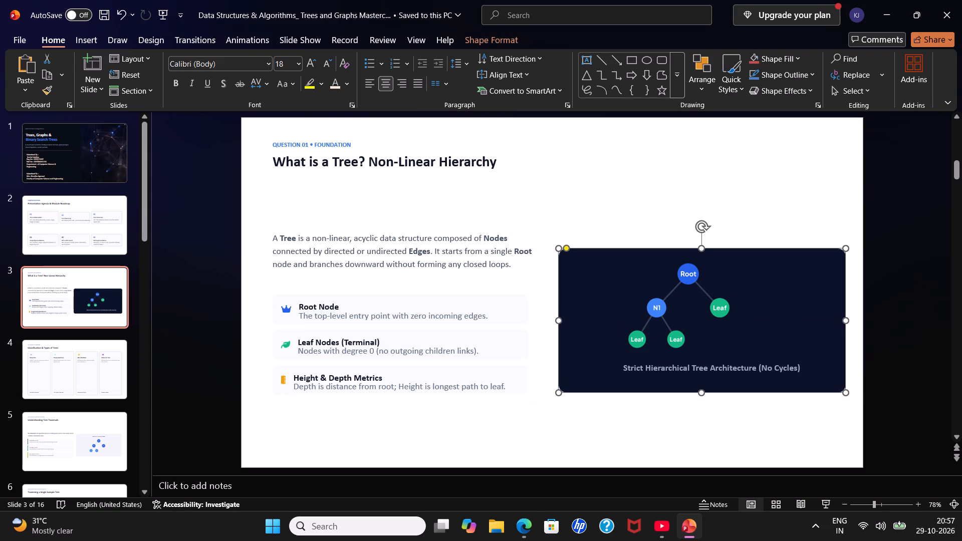
pyautogui.click(666, 213)
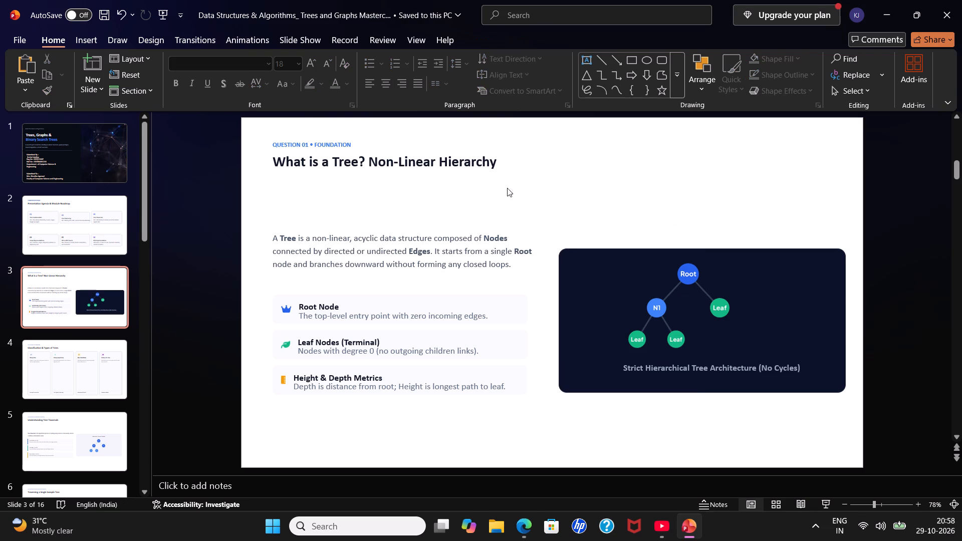
# On slide 4, set the whole description under the Binary Tree heading to font size 14.
pyautogui.click(67, 361)
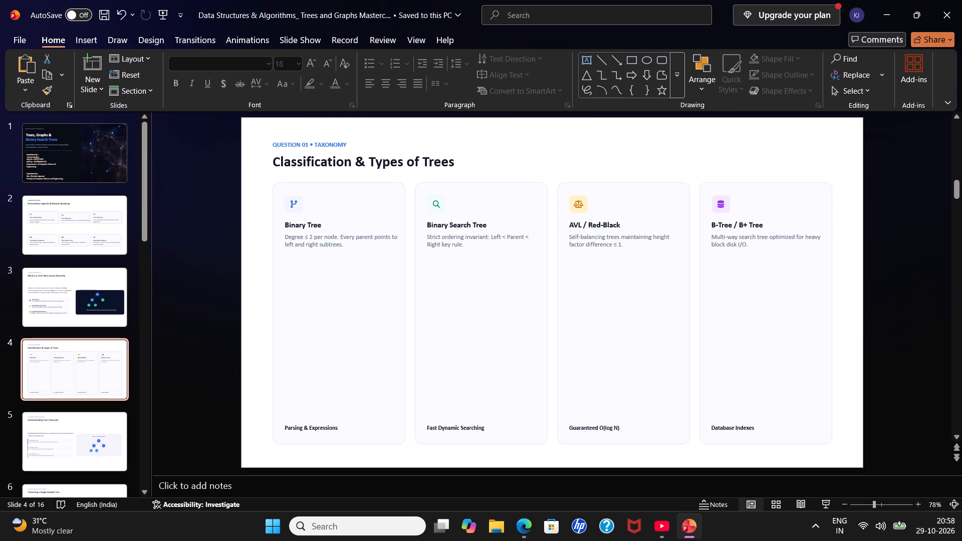
pyautogui.tripleClick(312, 239)
pyautogui.click(312, 239)
pyautogui.tripleClick(312, 239)
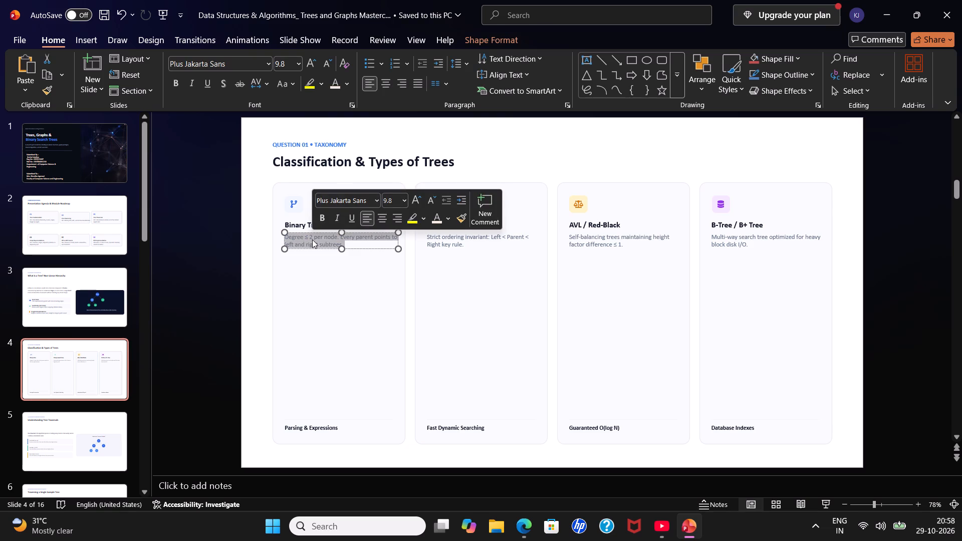
pyautogui.click(402, 198)
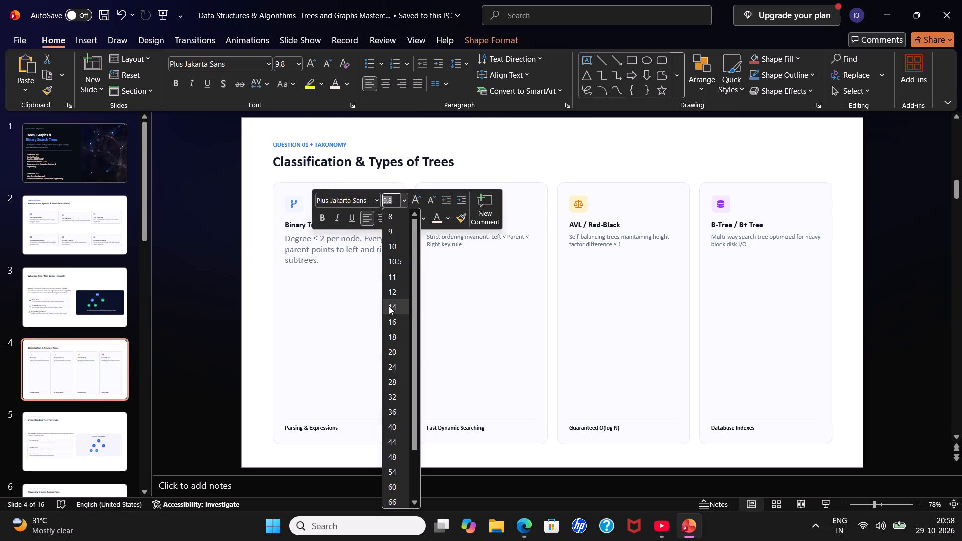
pyautogui.click(389, 306)
pyautogui.click(315, 302)
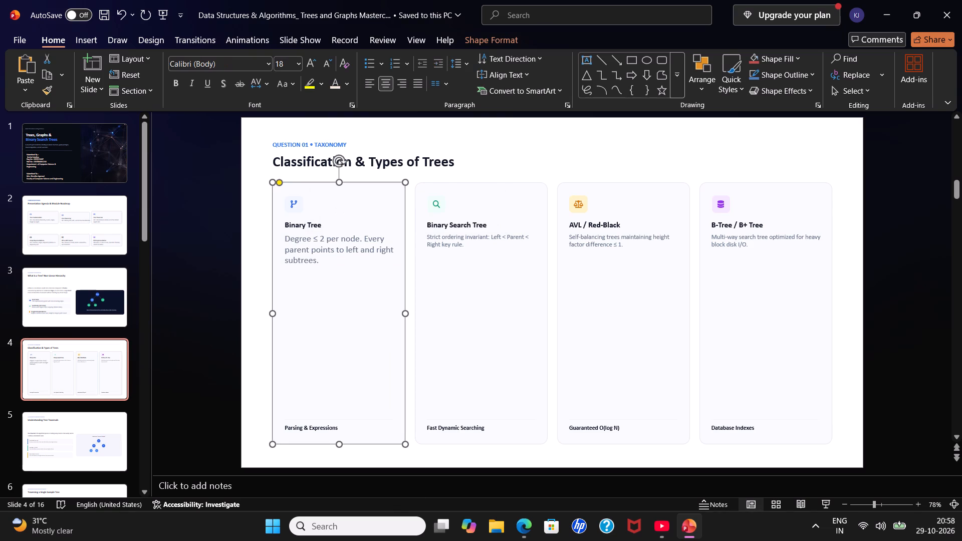
# Set the whole Binary Tree heading in the first card on slide 4 to font size 14.
pyautogui.tripleClick(306, 225)
pyautogui.click(397, 187)
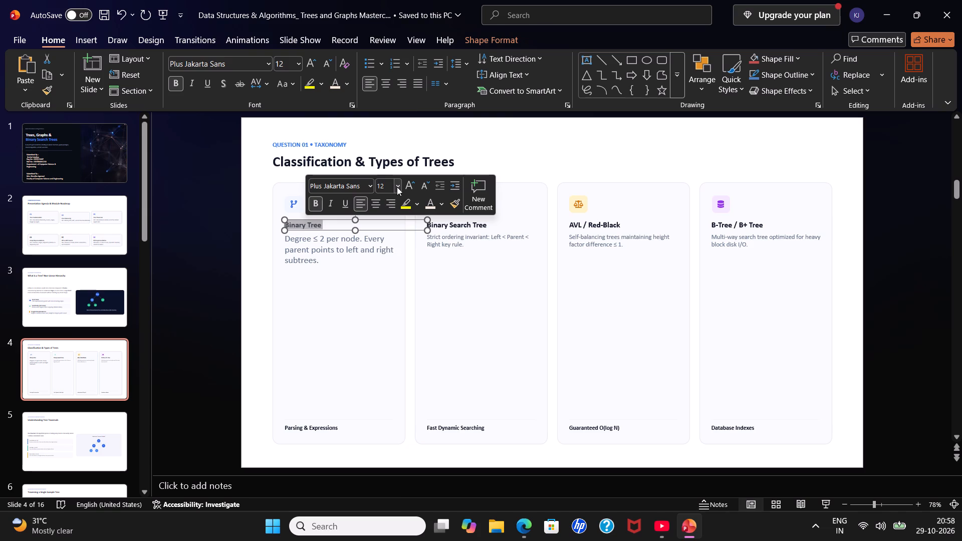
pyautogui.click(393, 292)
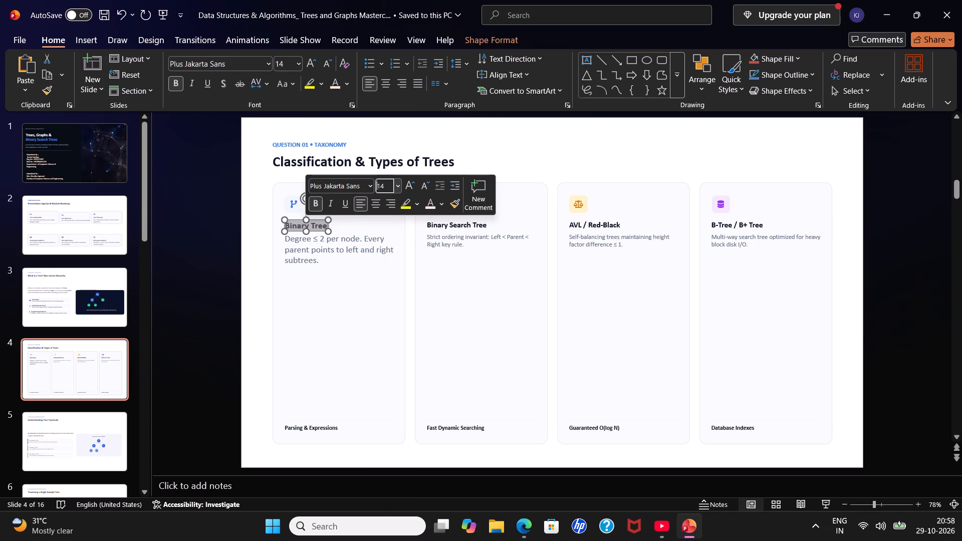
pyautogui.click(303, 342)
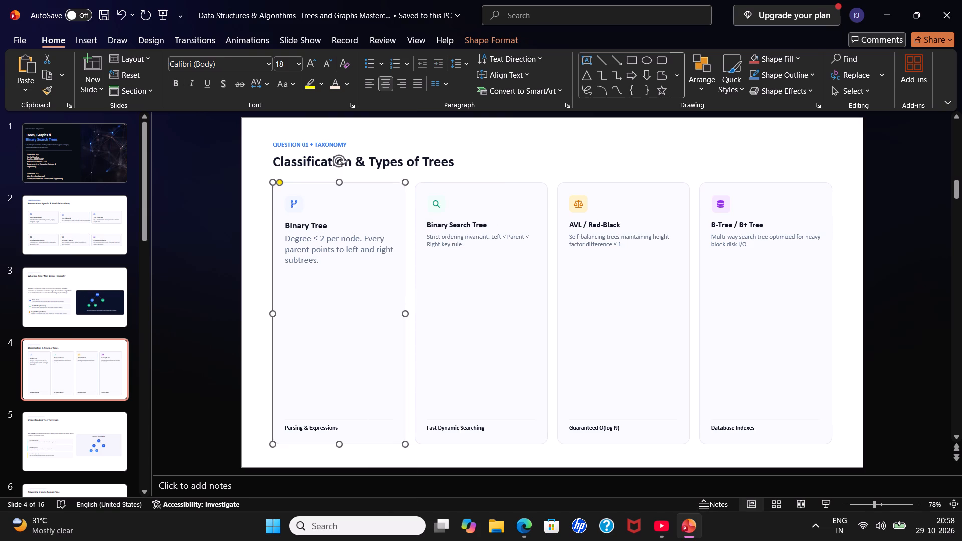
# Set the whole Parsing & Expressions label at the bottom of the Binary Tree card to font size 14.
pyautogui.tripleClick(309, 427)
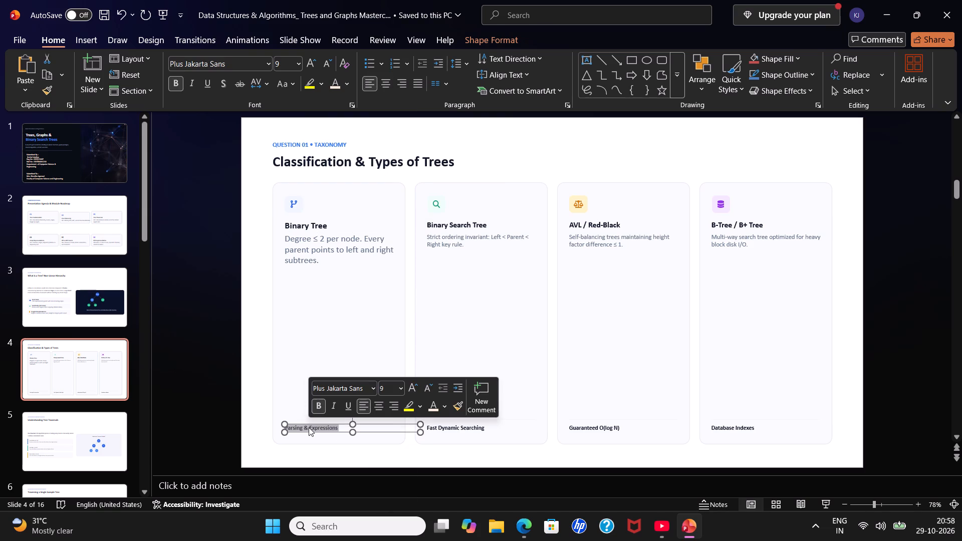
pyautogui.click(401, 385)
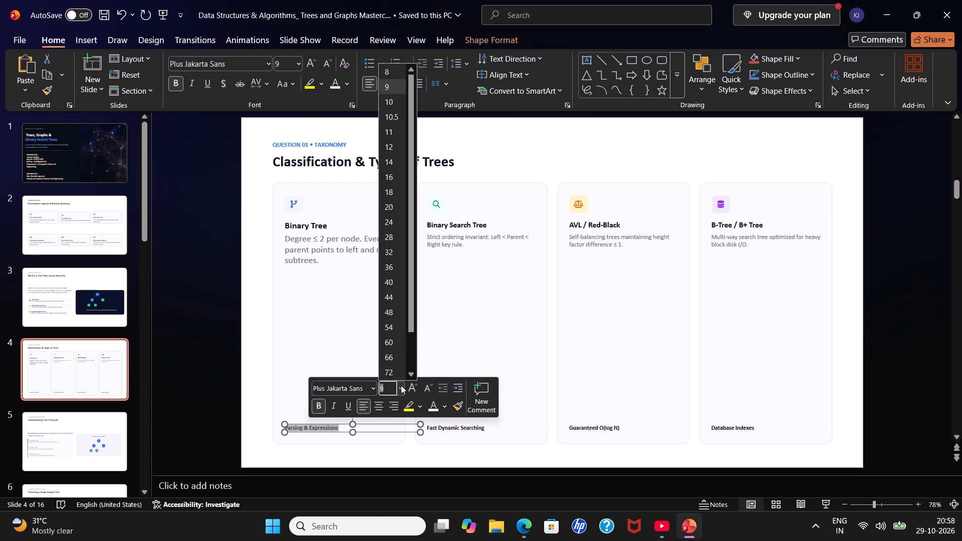
pyautogui.click(393, 164)
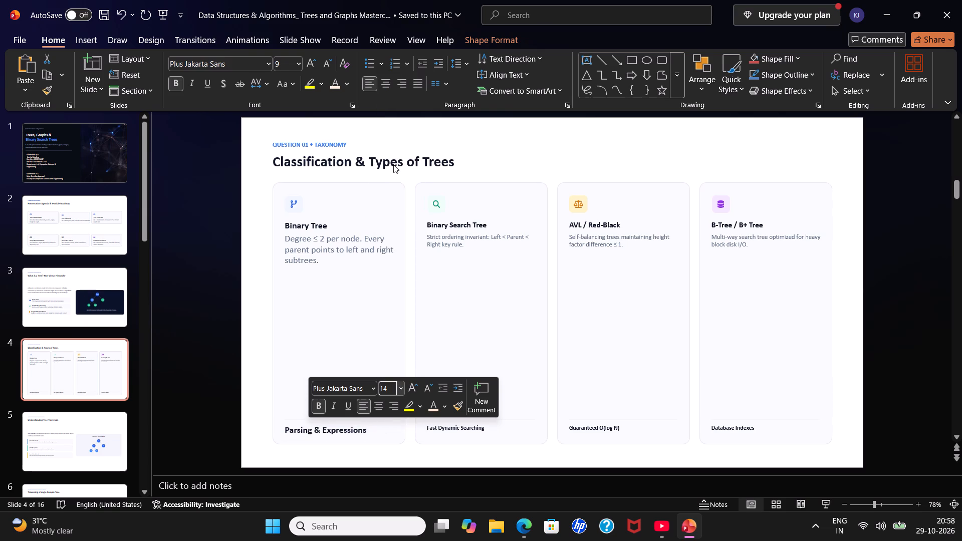
pyautogui.click(332, 349)
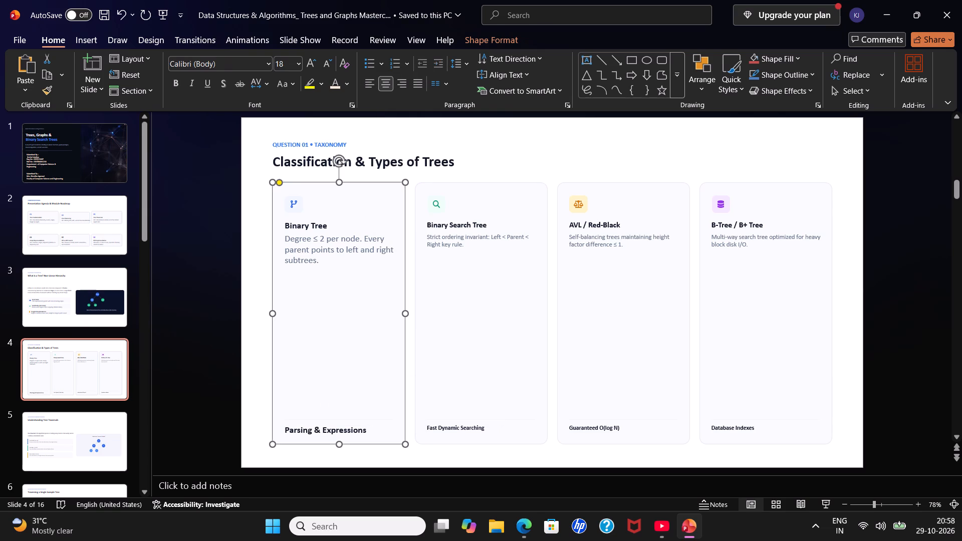
# Set the whole Binary Search Tree heading in the second card on slide 4 to font size 14.
pyautogui.tripleClick(451, 226)
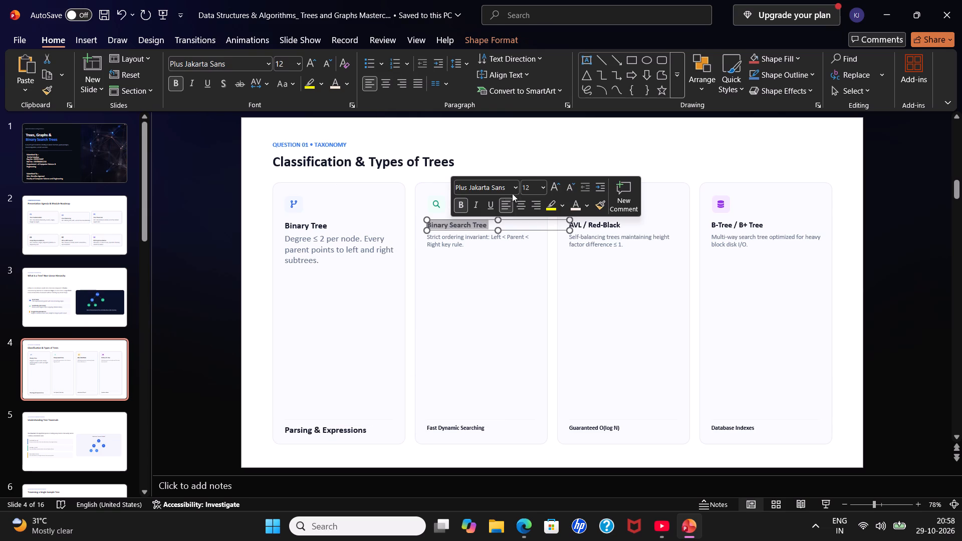
pyautogui.click(535, 189)
pyautogui.press('BackSpace')
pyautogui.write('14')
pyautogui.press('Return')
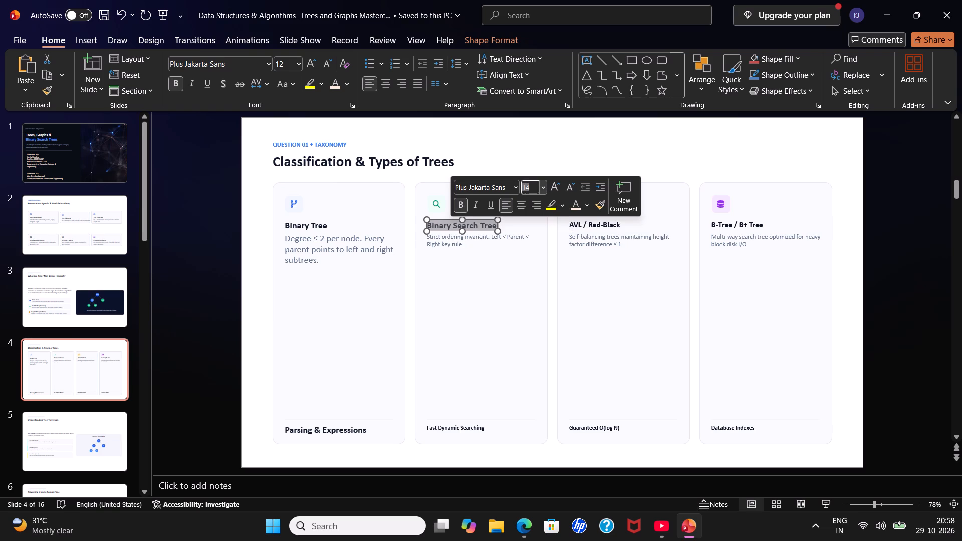
# Set the whole description under the Binary Search Tree heading to font size 14.
pyautogui.tripleClick(483, 238)
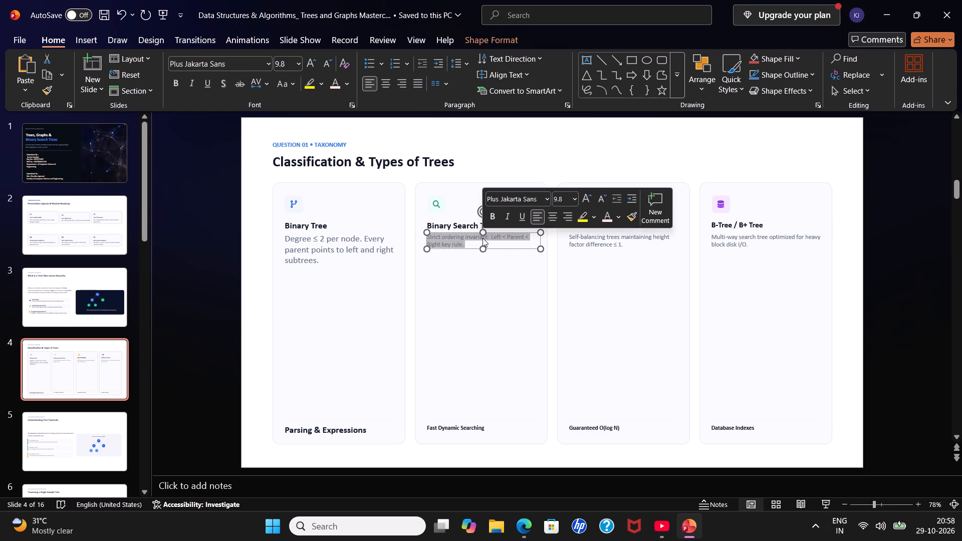
pyautogui.click(564, 195)
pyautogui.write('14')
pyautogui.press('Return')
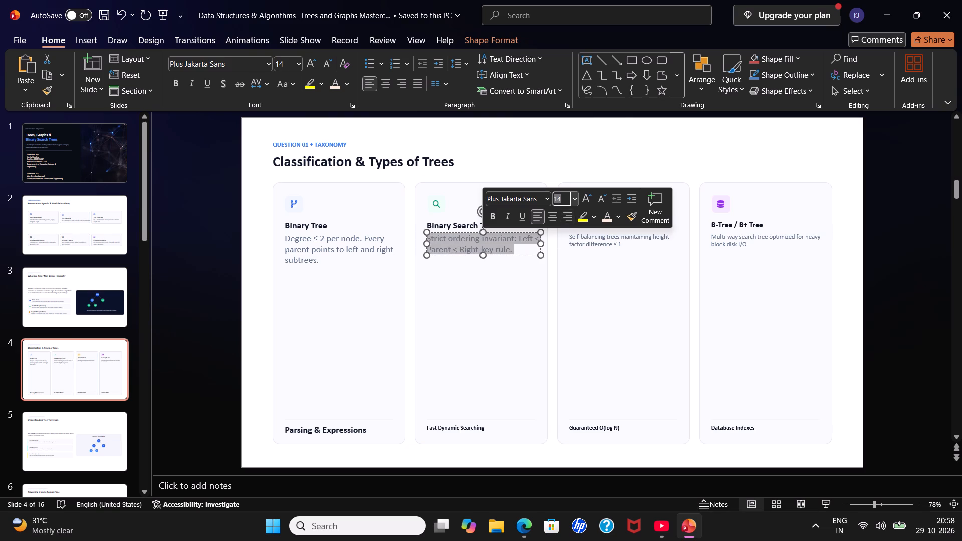
pyautogui.click(504, 316)
# Set the whole AVL / Red-Black heading in the third card on slide 4 to font size 14.
pyautogui.tripleClick(610, 223)
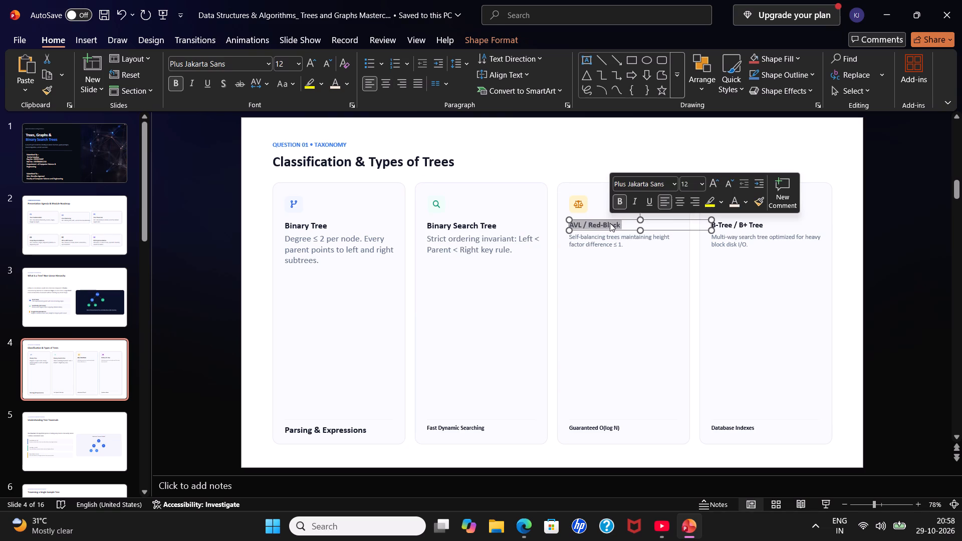
pyautogui.click(688, 185)
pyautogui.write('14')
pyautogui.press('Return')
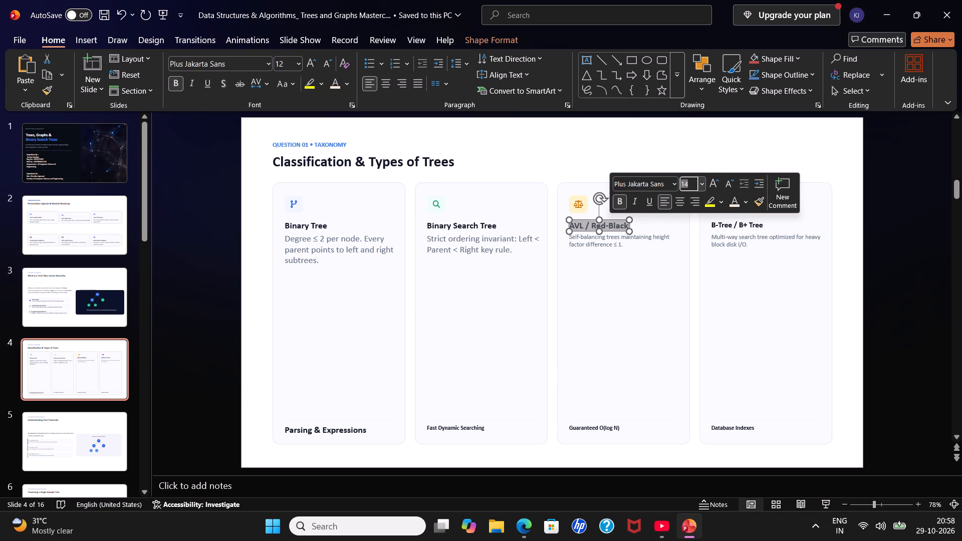
# Set the whole description under the AVL / Red-Black heading to font size 14.
pyautogui.tripleClick(637, 236)
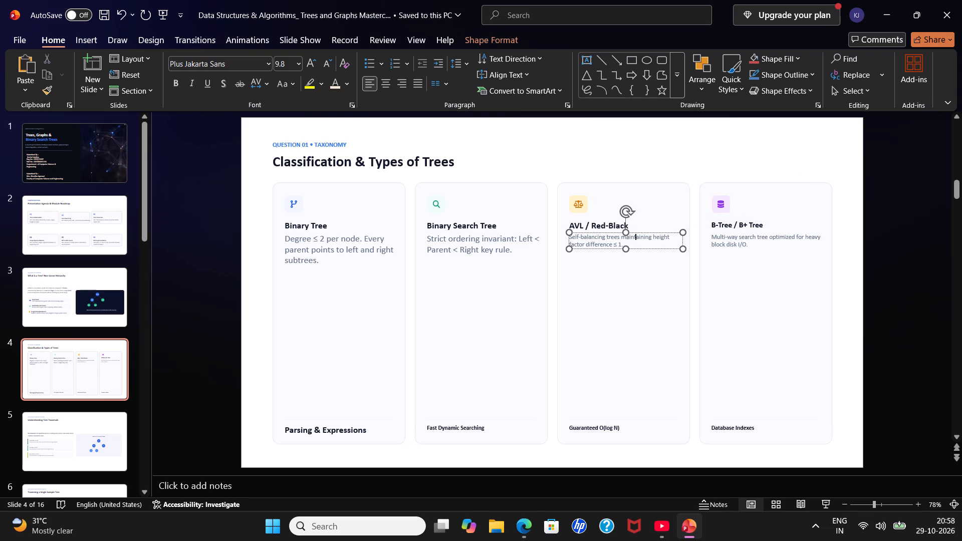
pyautogui.click(713, 197)
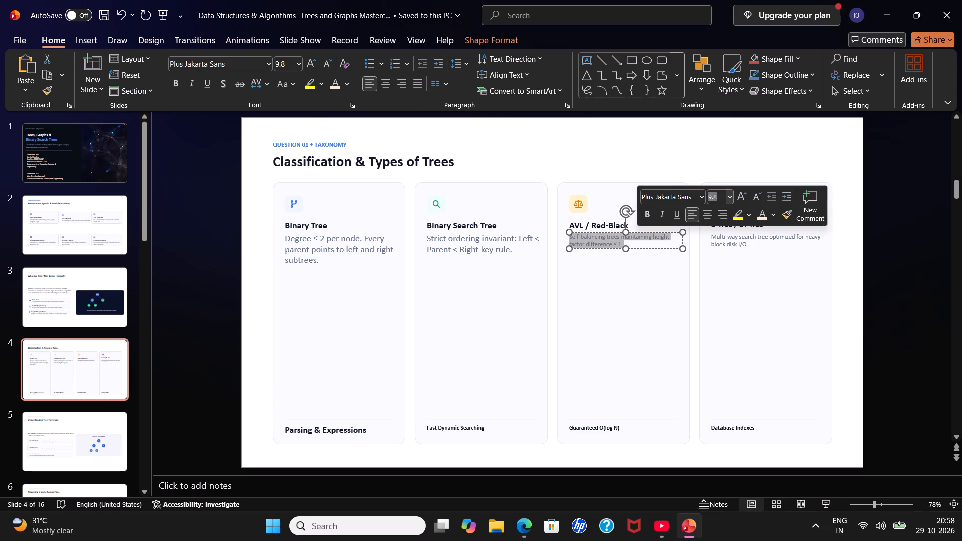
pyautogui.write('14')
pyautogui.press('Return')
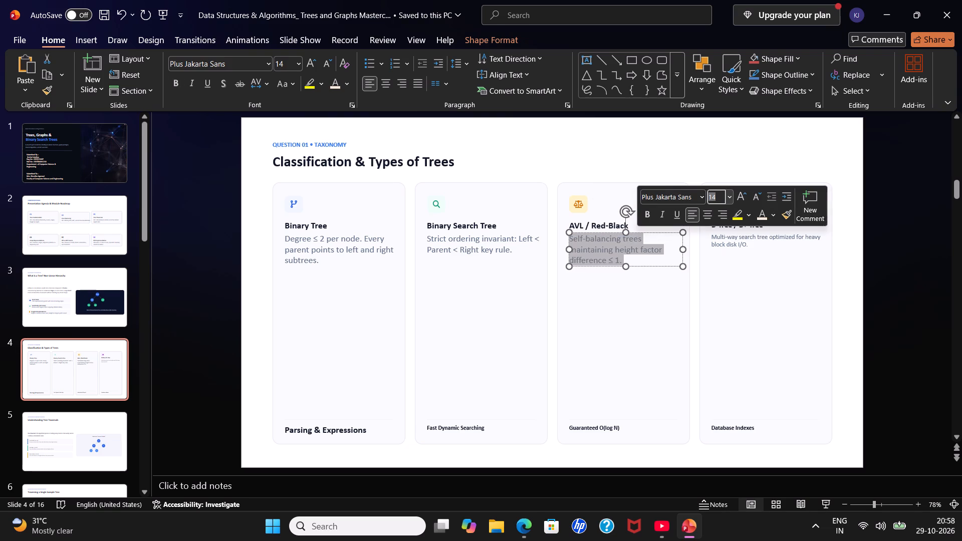
pyautogui.click(648, 317)
# Set the whole B-Tree / B+ Tree heading in the fourth card on slide 4 to font size 14.
pyautogui.tripleClick(758, 224)
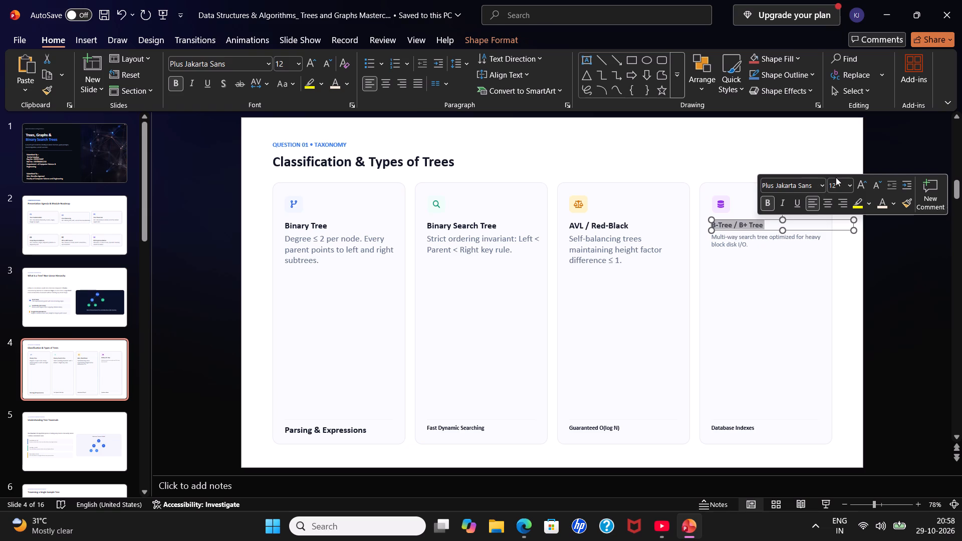
pyautogui.click(836, 177)
pyautogui.click(833, 180)
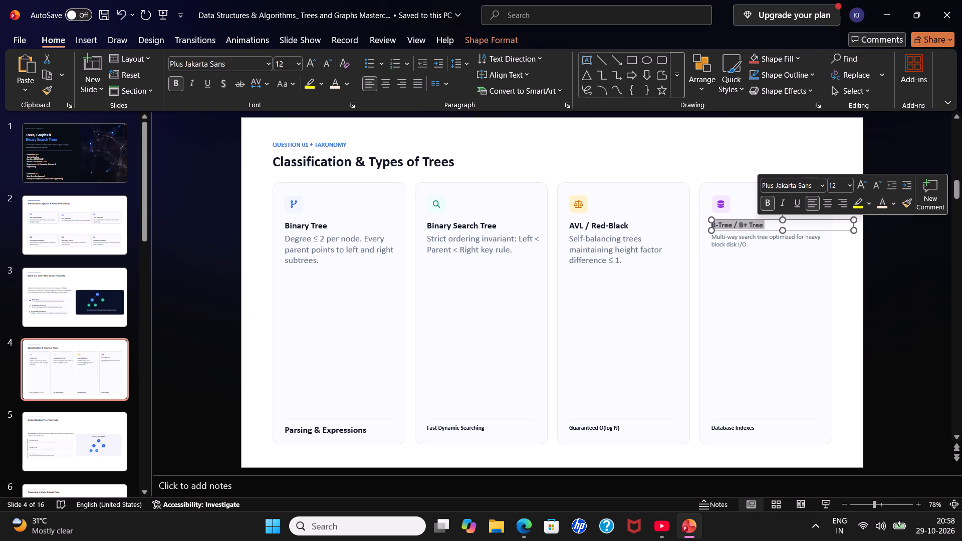
pyautogui.click(831, 184)
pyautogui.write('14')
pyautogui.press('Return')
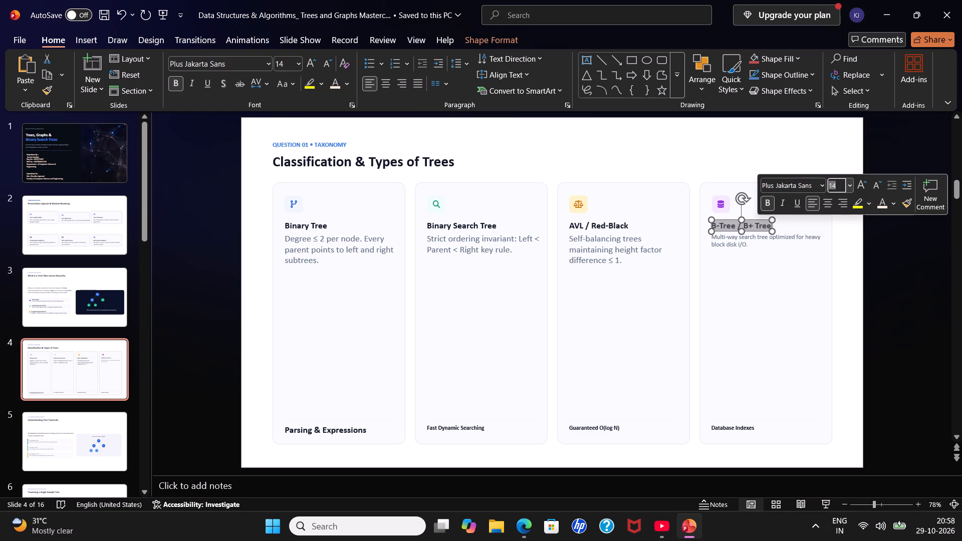
# Set the whole description under the B-Tree / B+ Tree heading to font size 14.
pyautogui.click(791, 232)
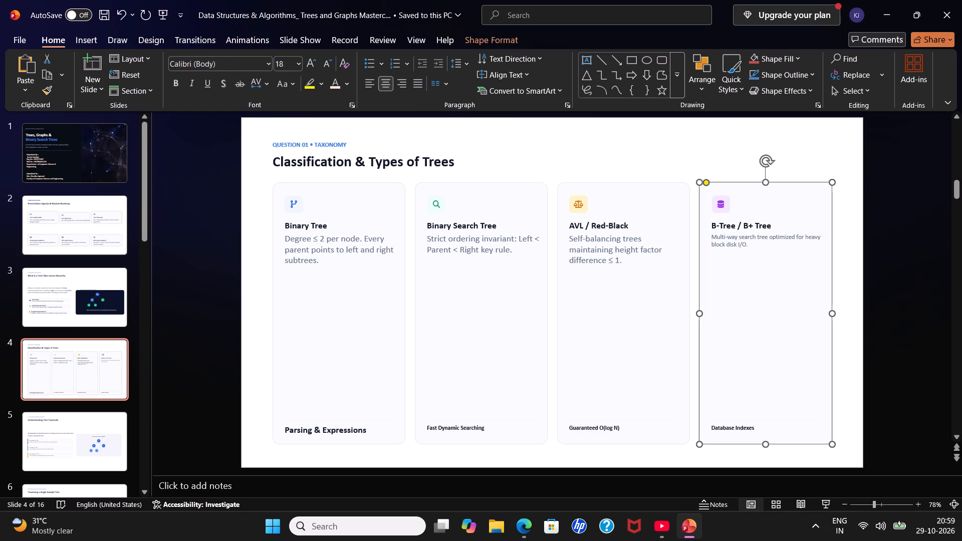
pyautogui.doubleClick(788, 238)
pyautogui.tripleClick(788, 238)
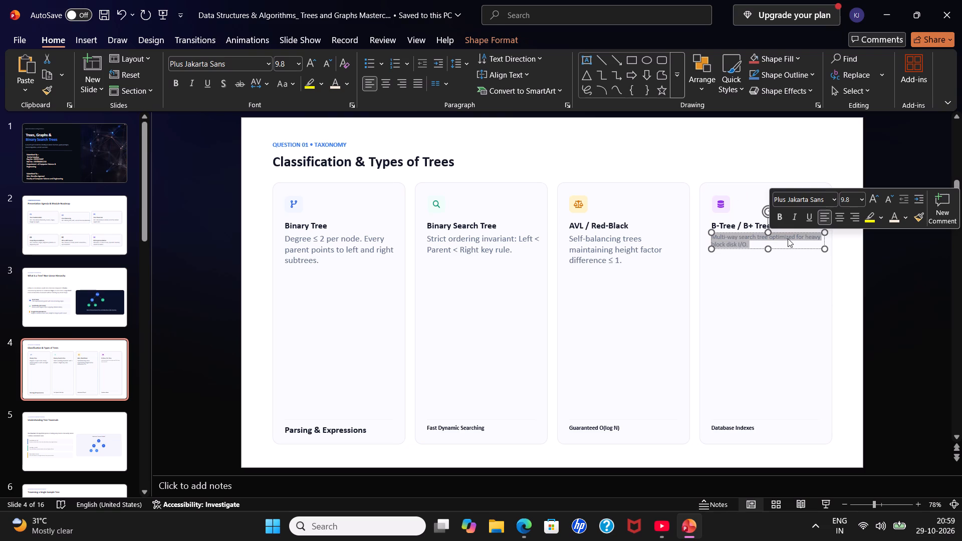
pyautogui.click(841, 200)
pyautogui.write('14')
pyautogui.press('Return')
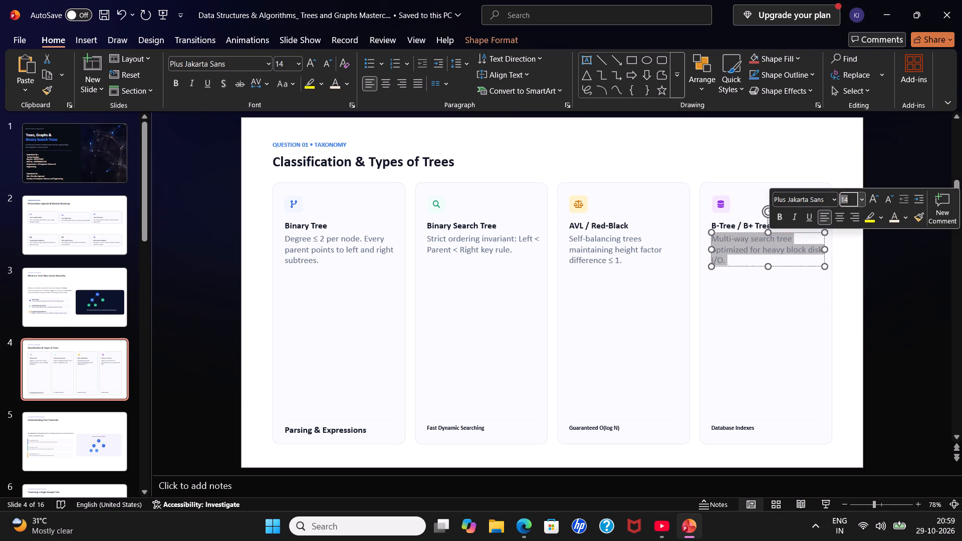
pyautogui.click(826, 302)
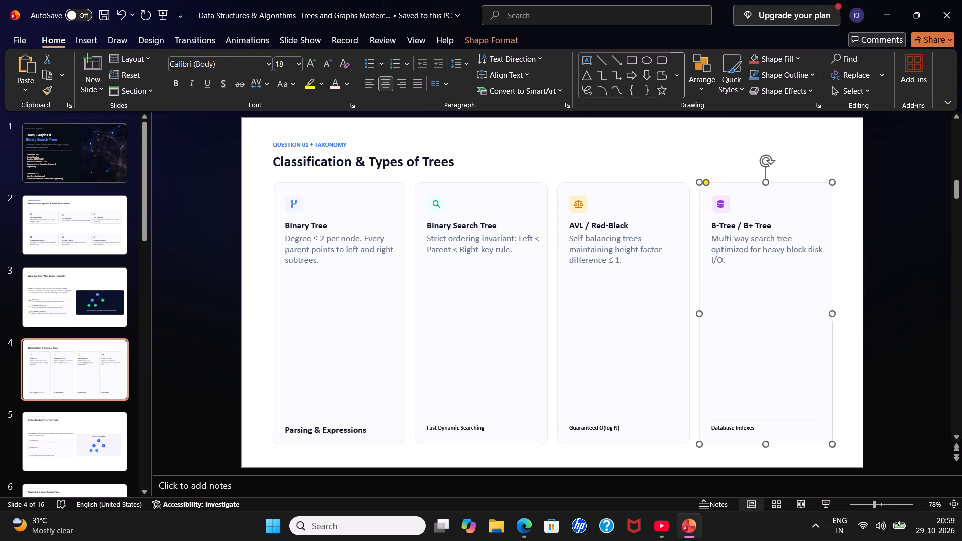
# Set the whole Fast Dynamic Searching label at the bottom of the Binary Search Tree card to font size 14.
pyautogui.tripleClick(445, 430)
pyautogui.click(534, 391)
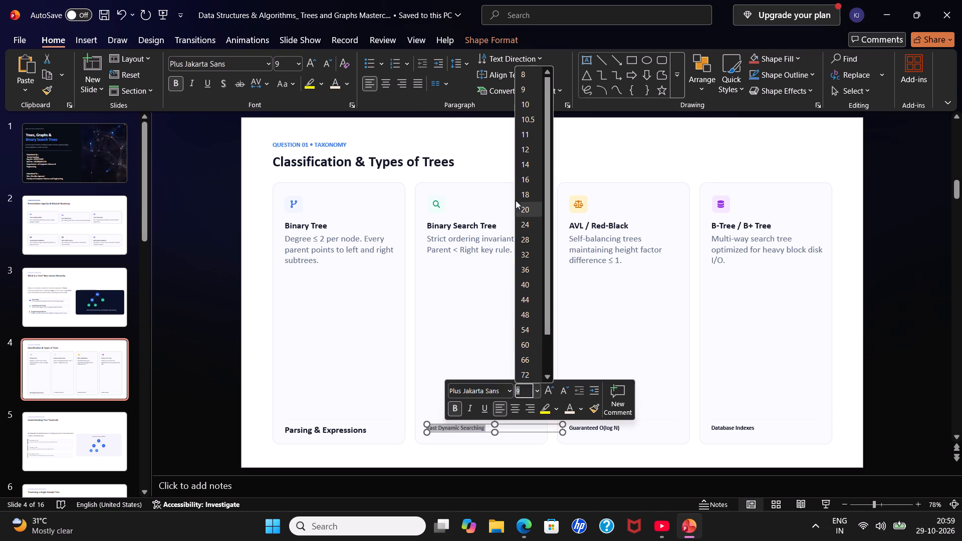
pyautogui.moveTo(531, 173); pyautogui.dragTo(535, 164)
pyautogui.click(535, 164)
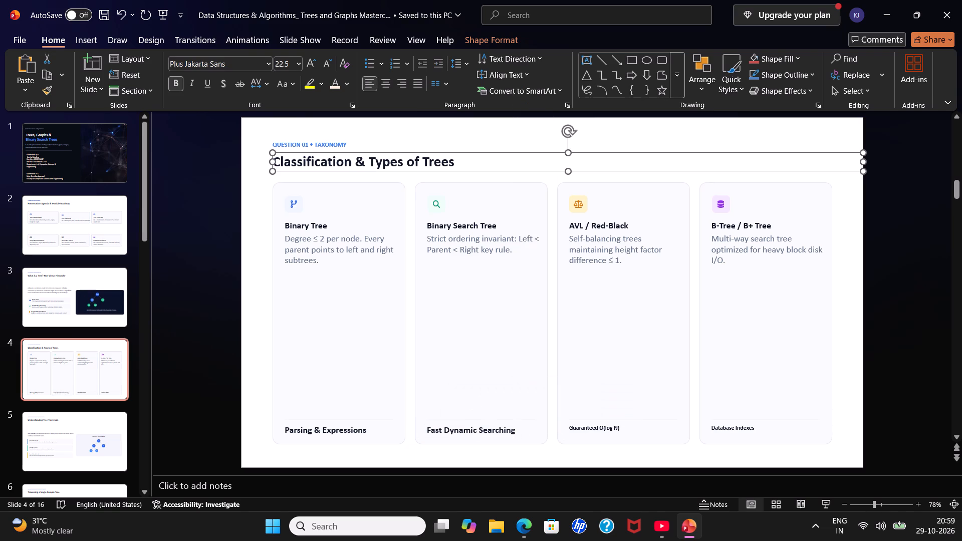
# Set the whole Guaranteed O(log N) label at the bottom of the AVL / Red-Black card to font size 14.
pyautogui.tripleClick(572, 426)
pyautogui.tripleClick(581, 429)
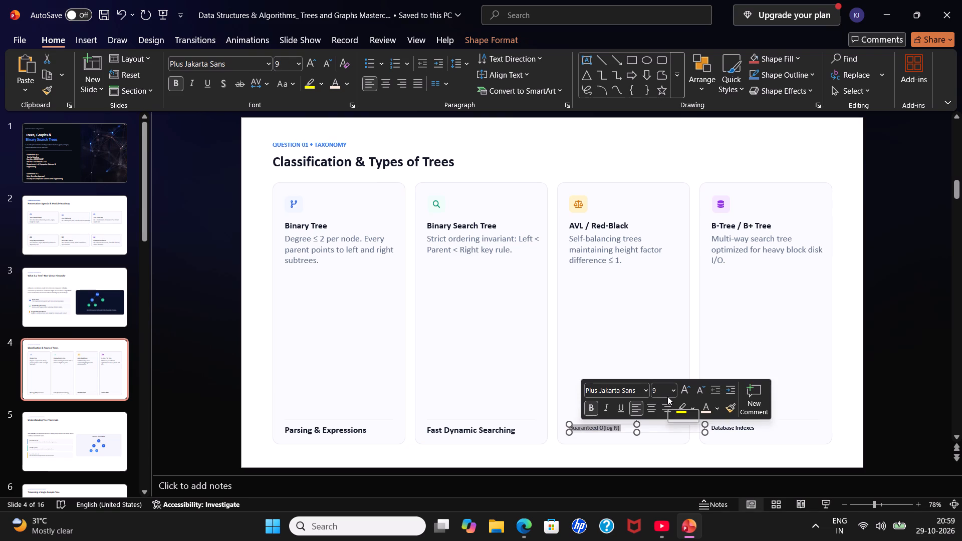
pyautogui.click(672, 390)
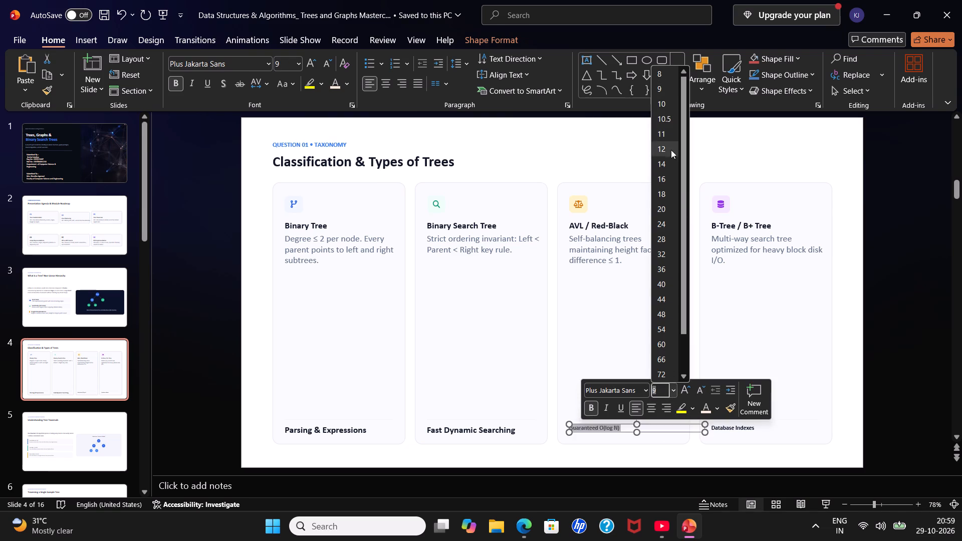
pyautogui.click(664, 159)
pyautogui.click(635, 320)
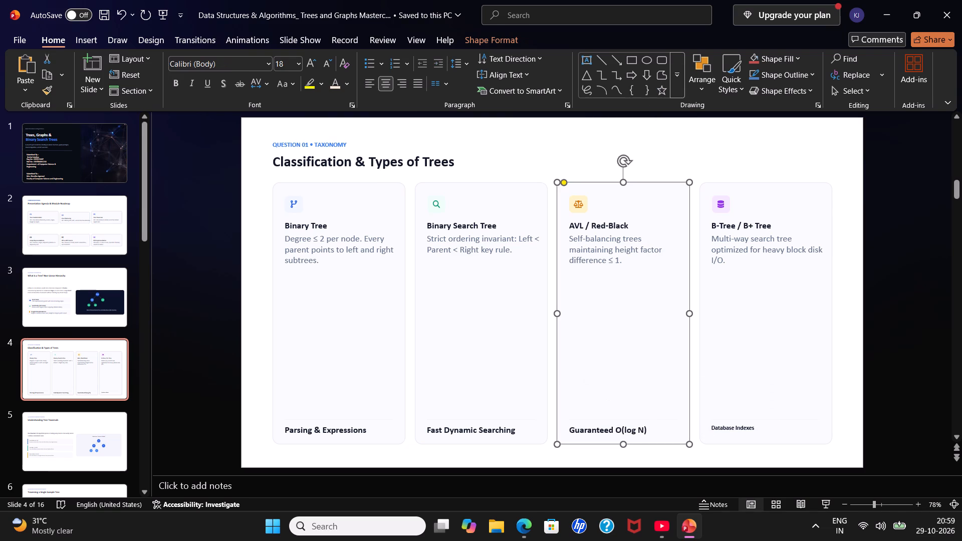
# Set the whole Database Indexes label at the bottom of the B-Tree / B+ Tree card to font size 14.
pyautogui.tripleClick(746, 426)
pyautogui.click(746, 426)
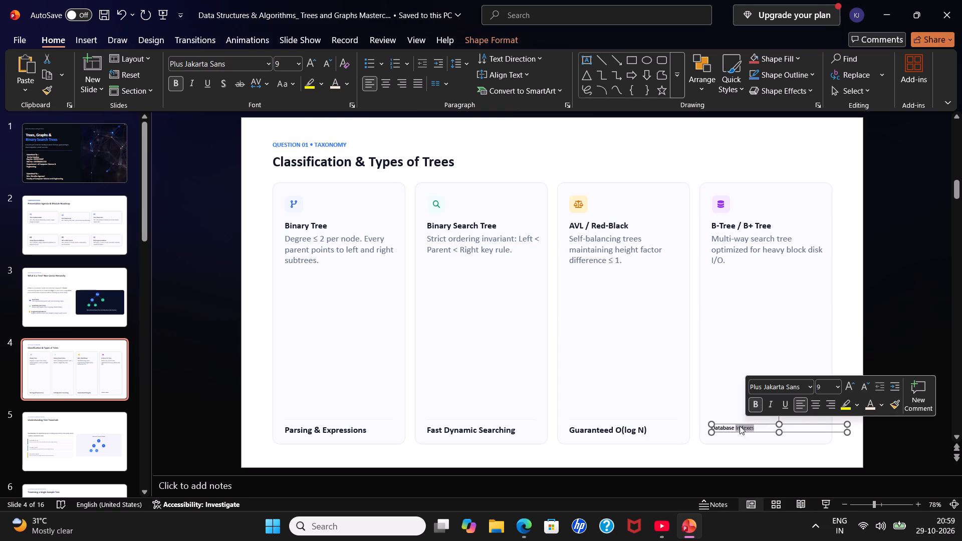
pyautogui.doubleClick(731, 425)
pyautogui.tripleClick(731, 426)
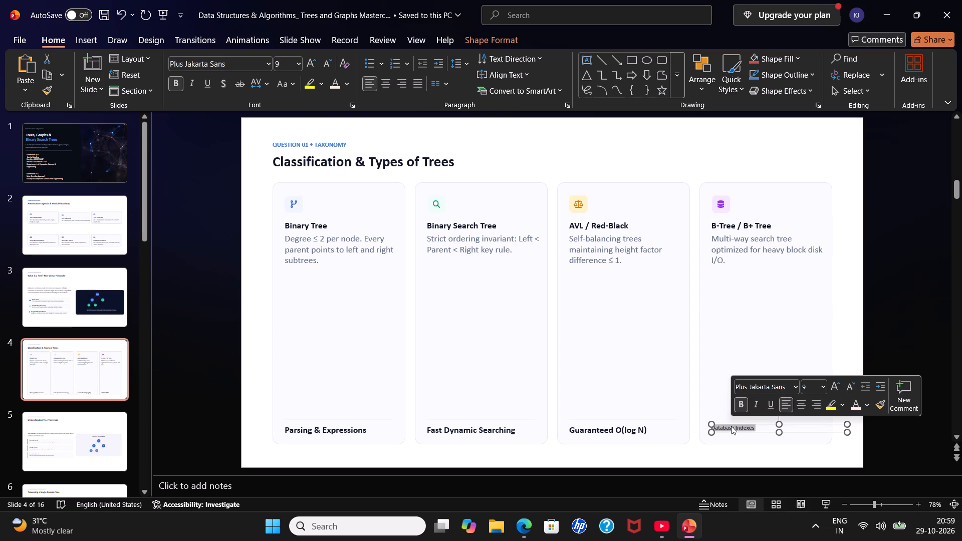
pyautogui.click(820, 385)
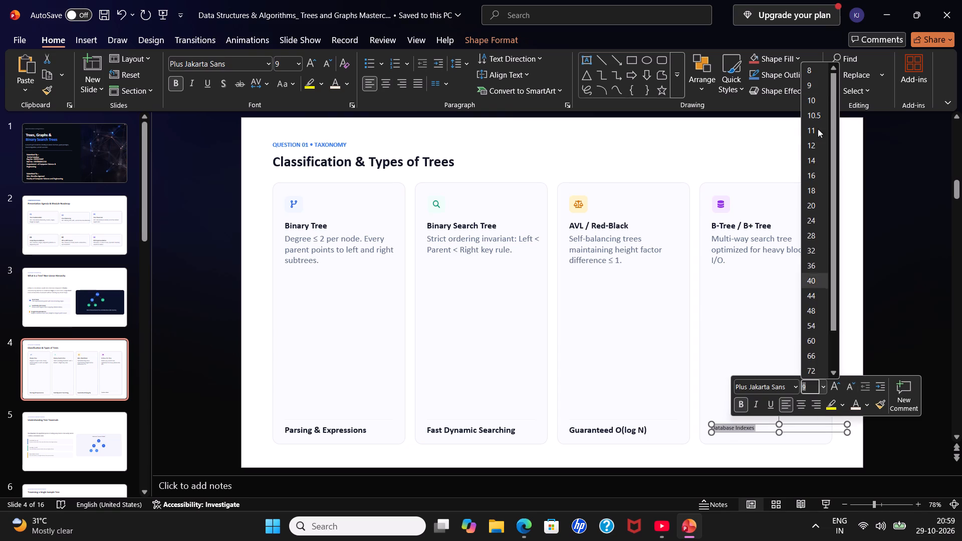
pyautogui.click(817, 156)
pyautogui.click(730, 156)
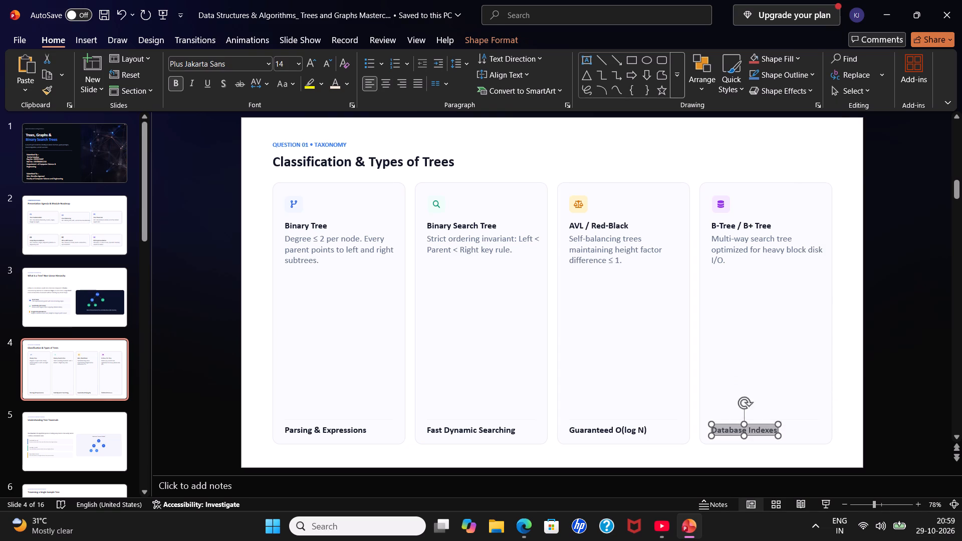
pyautogui.click(743, 323)
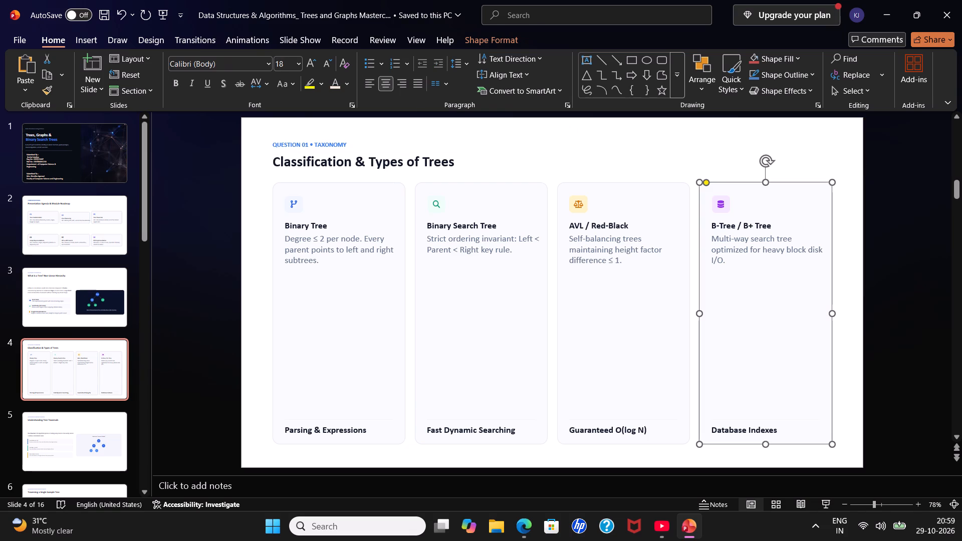
pyautogui.click(663, 353)
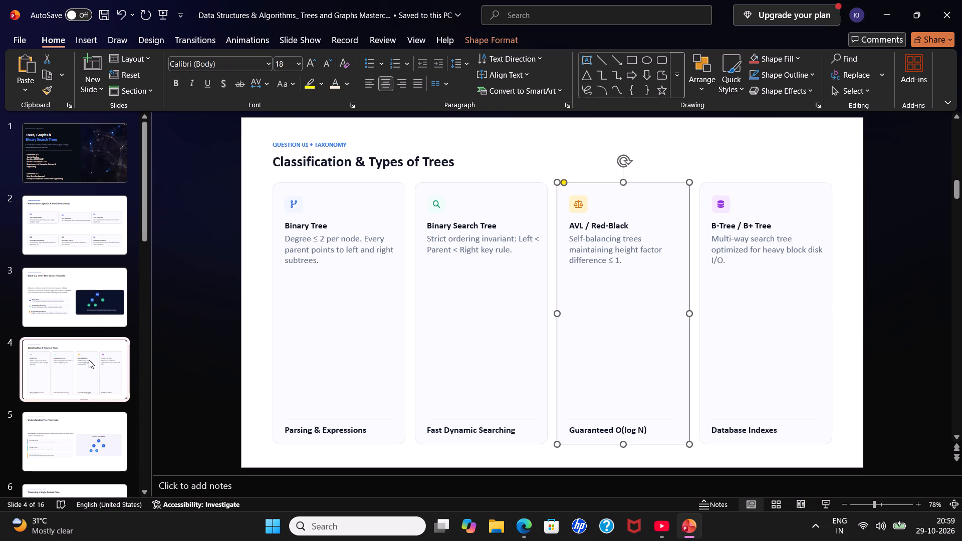
# On slide 5, set the whole introductory Tree Traversal paragraph to font size 14.
pyautogui.scroll(-1, 89, 360)
pyautogui.click(83, 310)
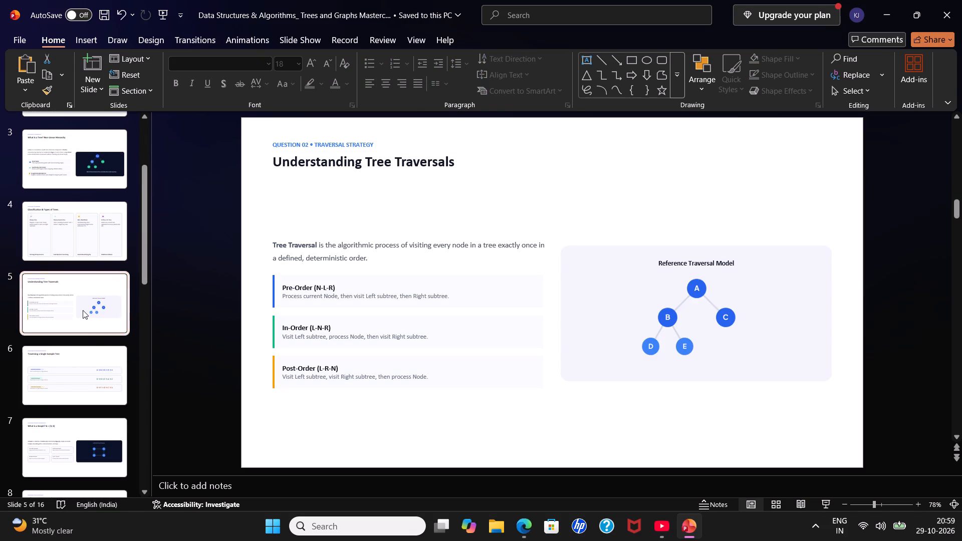
pyautogui.tripleClick(277, 241)
pyautogui.click(277, 241)
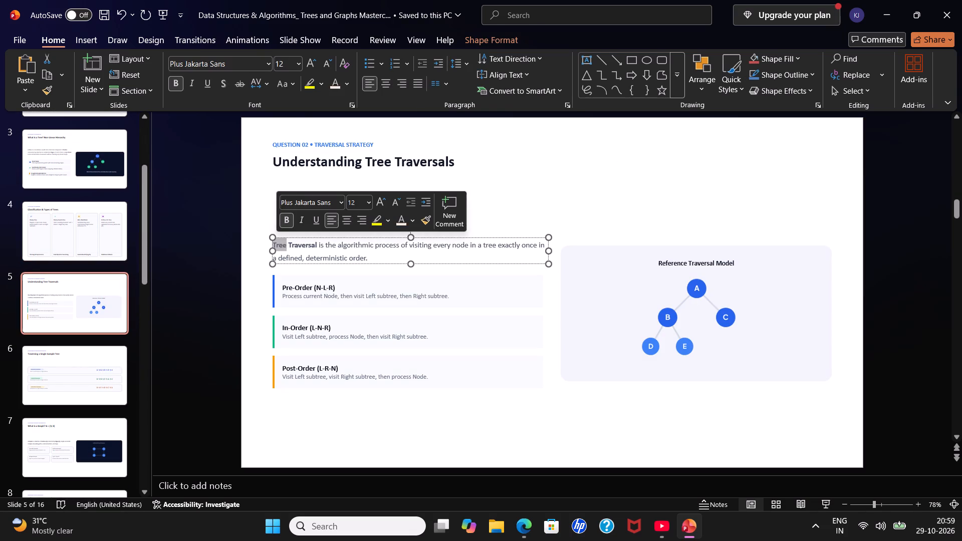
pyautogui.doubleClick(277, 241)
pyautogui.doubleClick(277, 241)
pyautogui.doubleClick(277, 241)
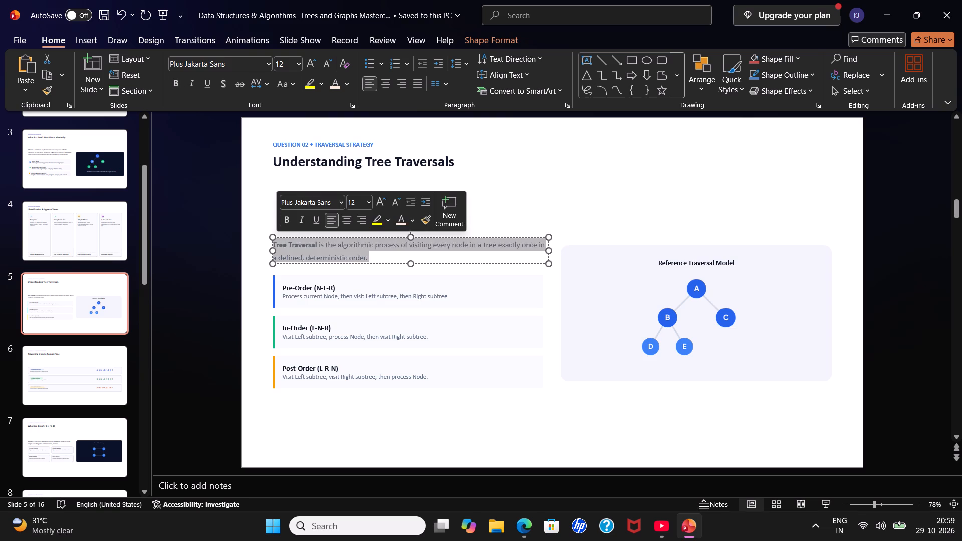
pyautogui.doubleClick(277, 241)
pyautogui.doubleClick(277, 241)
pyautogui.click(277, 241)
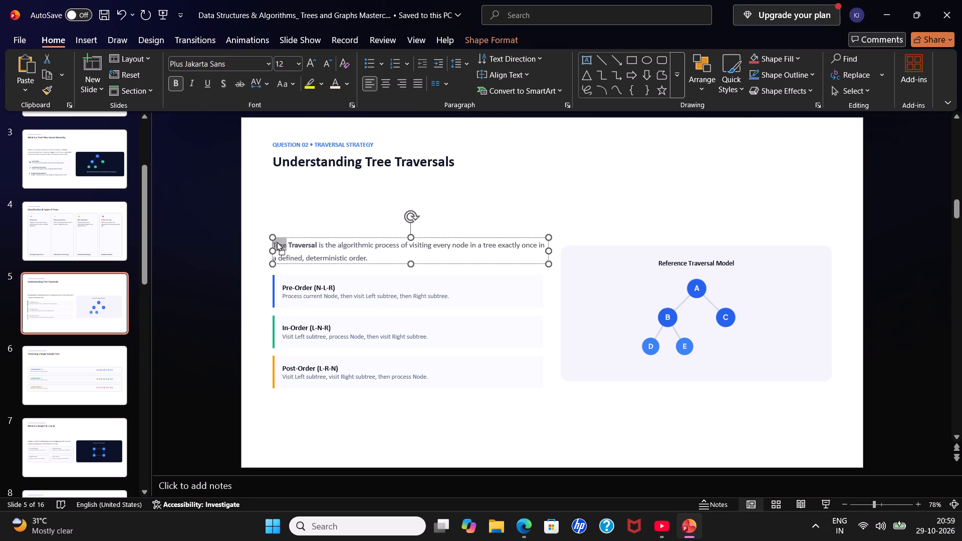
pyautogui.doubleClick(277, 241)
pyautogui.click(371, 200)
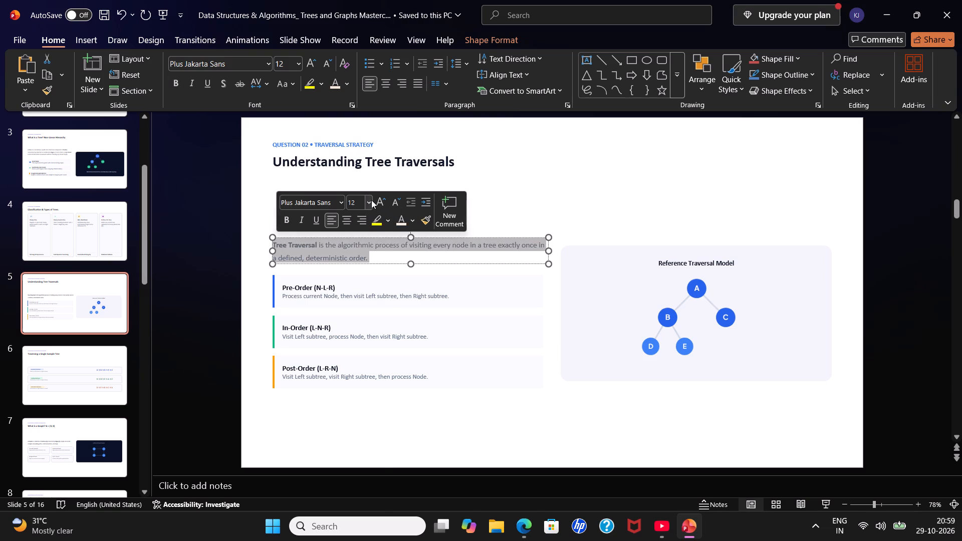
pyautogui.click(364, 311)
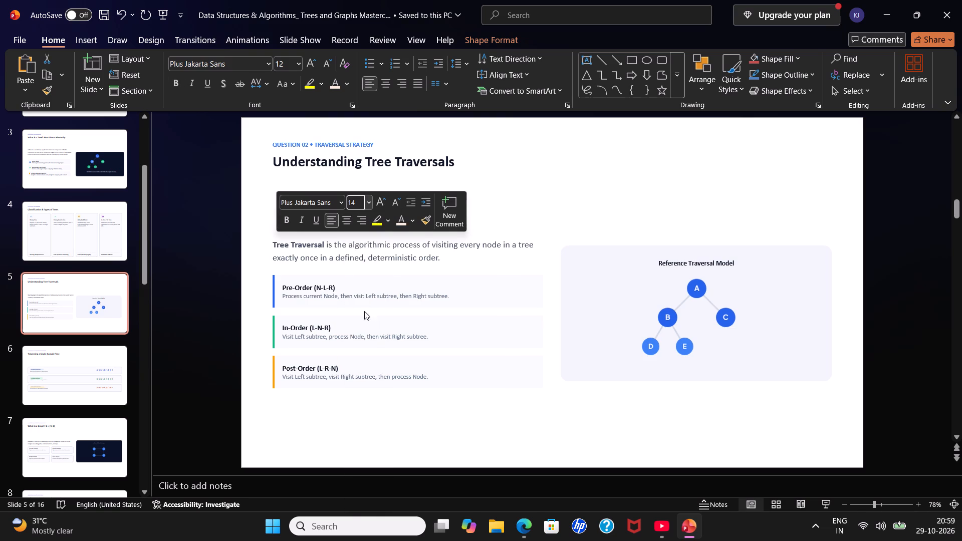
pyautogui.click(253, 209)
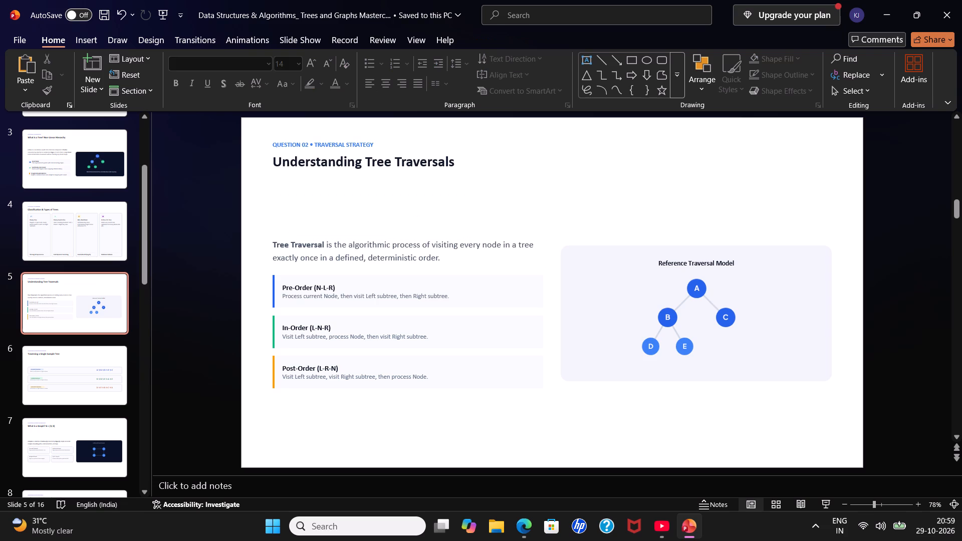
# Set the whole description under the Pre-Order (N-L-R) heading on slide 5 to font size 14.
pyautogui.tripleClick(343, 296)
pyautogui.click(343, 296)
pyautogui.doubleClick(343, 296)
pyautogui.click(343, 296)
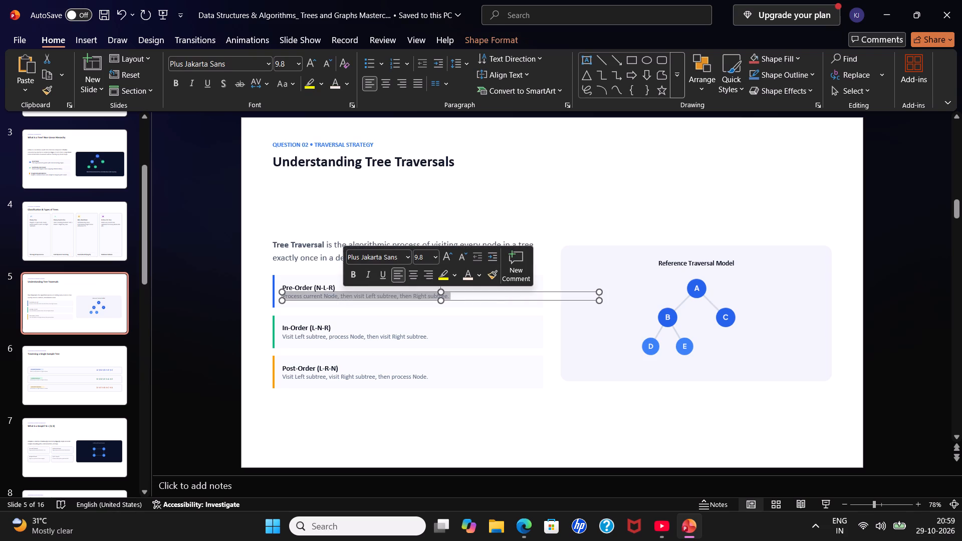
pyautogui.click(433, 254)
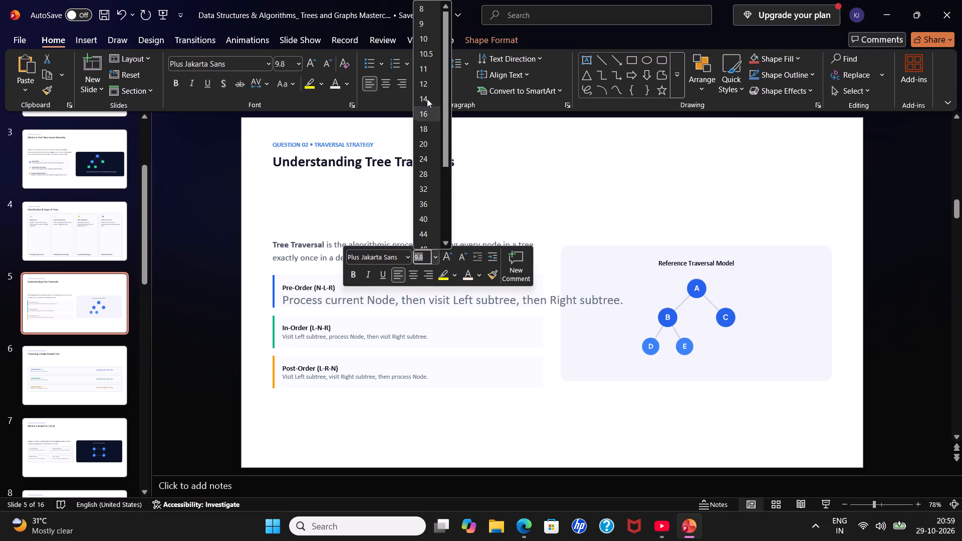
pyautogui.click(426, 99)
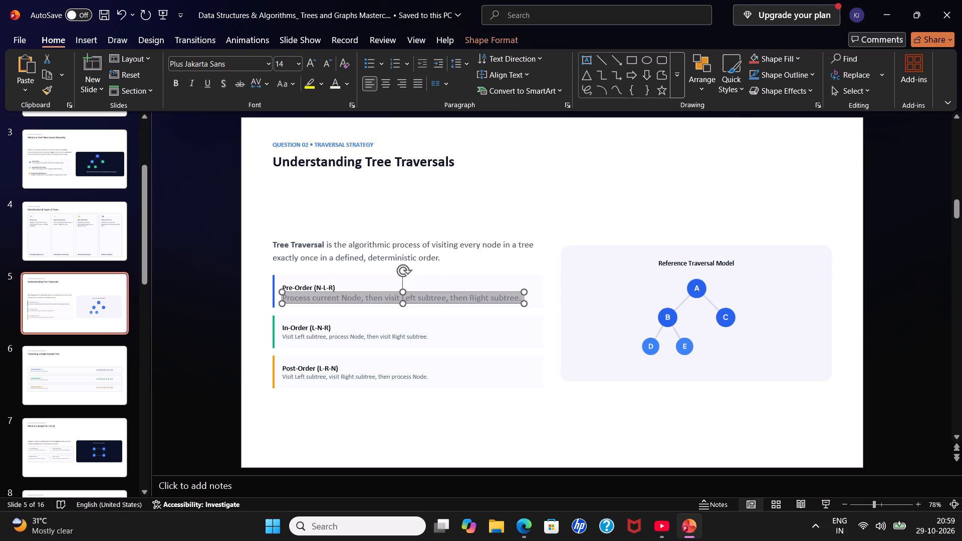
# Set the whole Pre-Order (N-L-R) heading to font size 14.
pyautogui.tripleClick(326, 286)
pyautogui.click(420, 243)
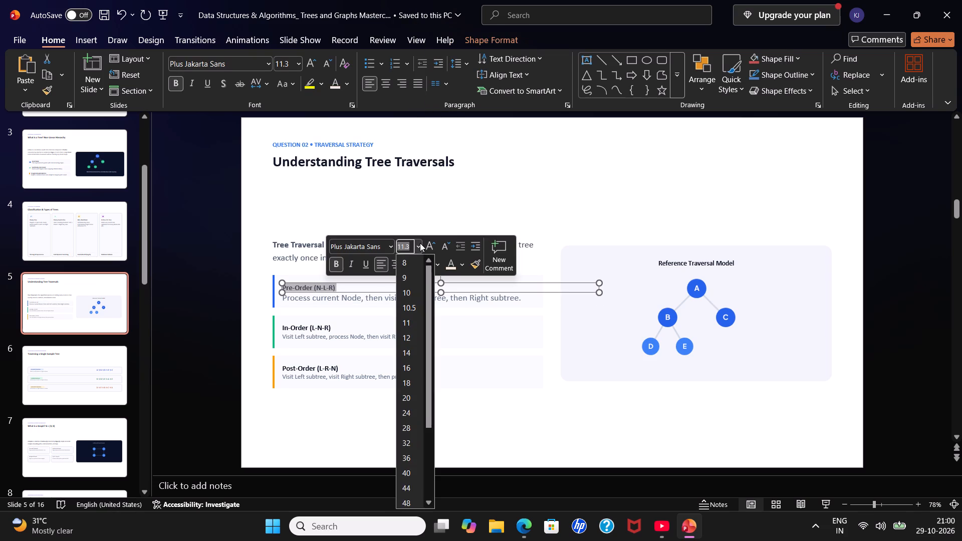
pyautogui.click(407, 349)
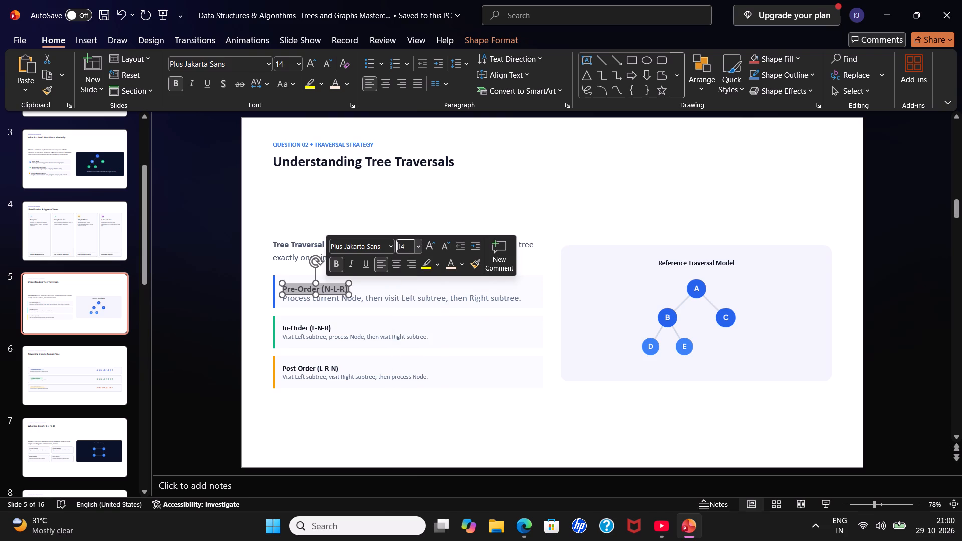
# Set the whole In-Order (L-N-R) heading on slide 5 to font size 14.
pyautogui.tripleClick(323, 328)
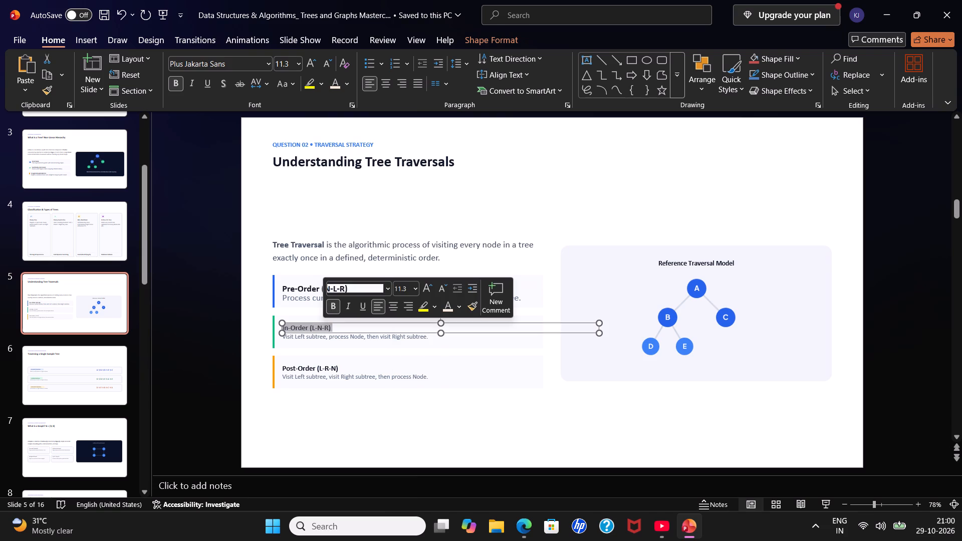
pyautogui.click(413, 285)
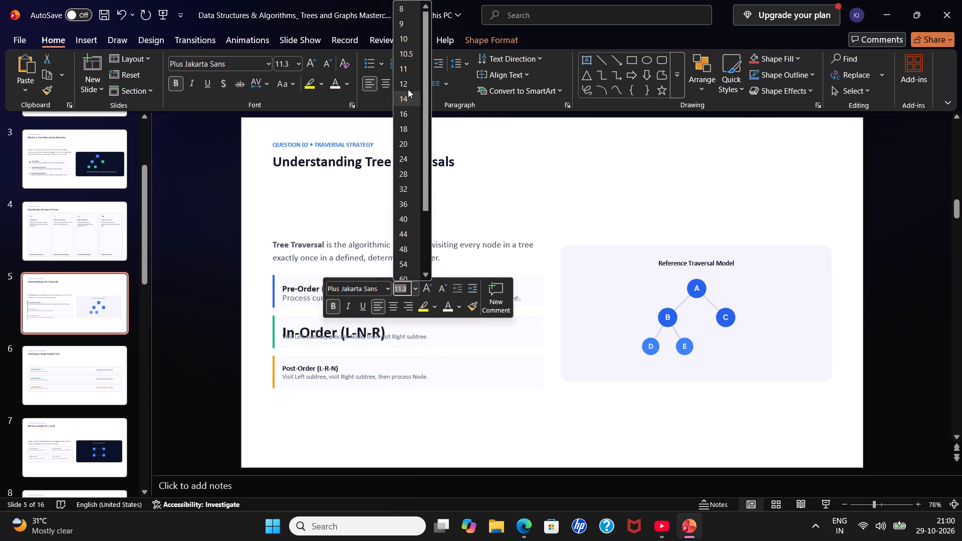
pyautogui.click(408, 89)
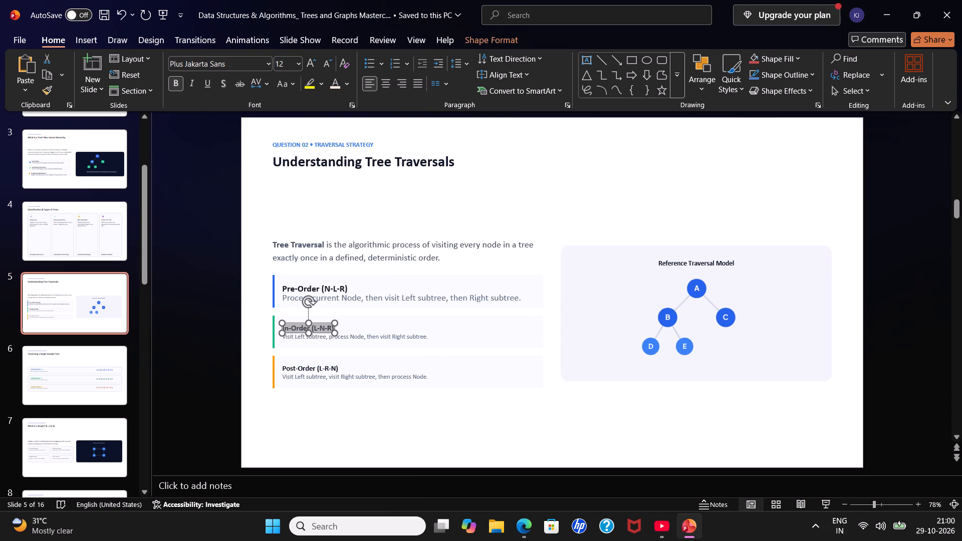
pyautogui.doubleClick(320, 323)
pyautogui.tripleClick(320, 325)
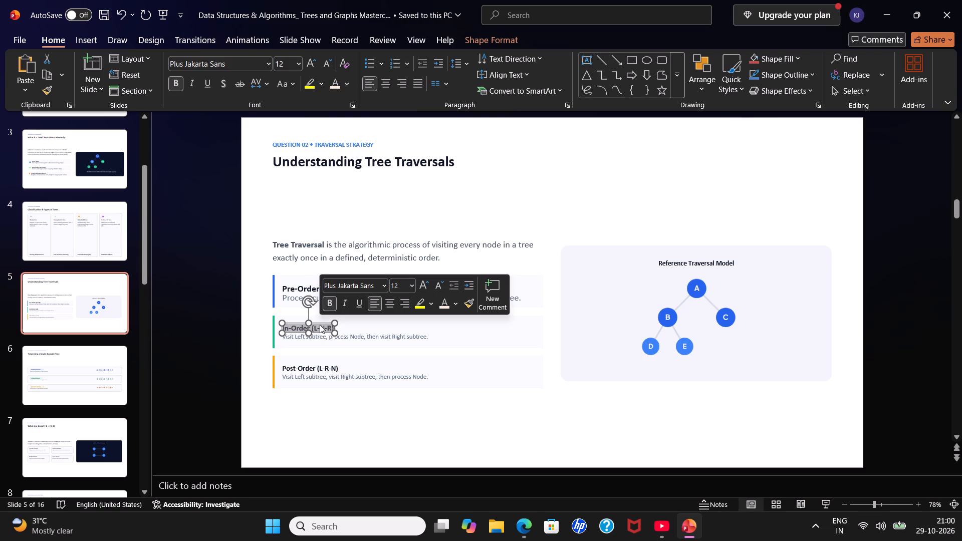
pyautogui.click(411, 283)
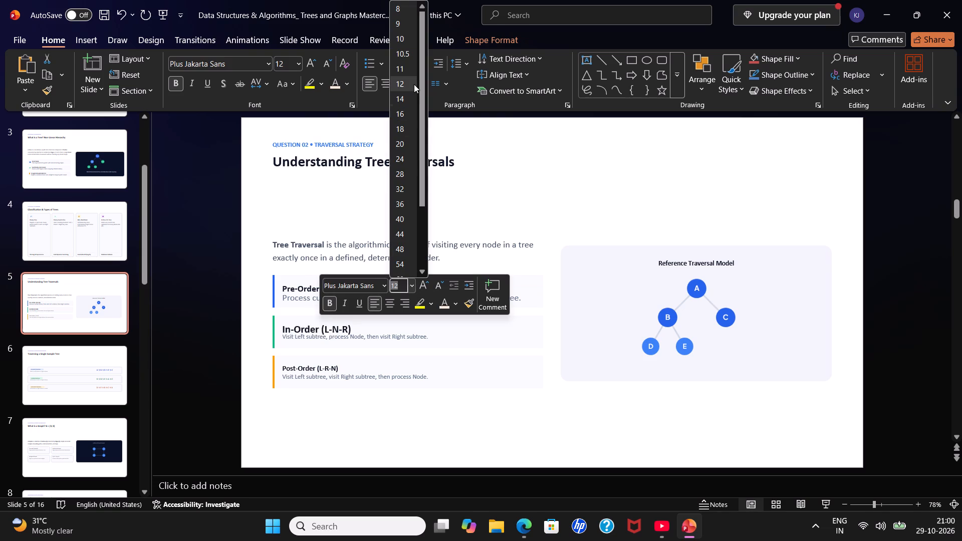
pyautogui.click(408, 94)
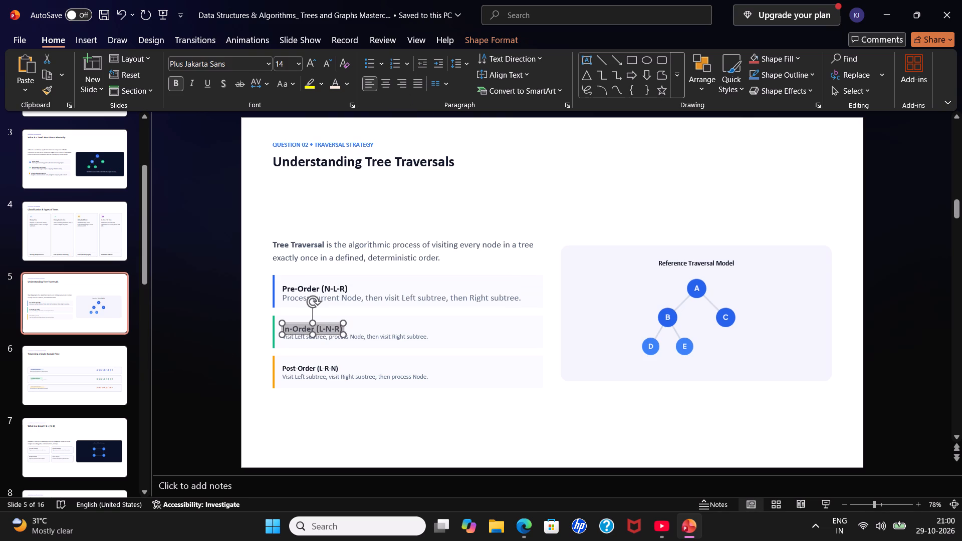
# Set the whole description under the In-Order (L-N-R) heading to font size 14.
pyautogui.tripleClick(383, 336)
pyautogui.click(383, 336)
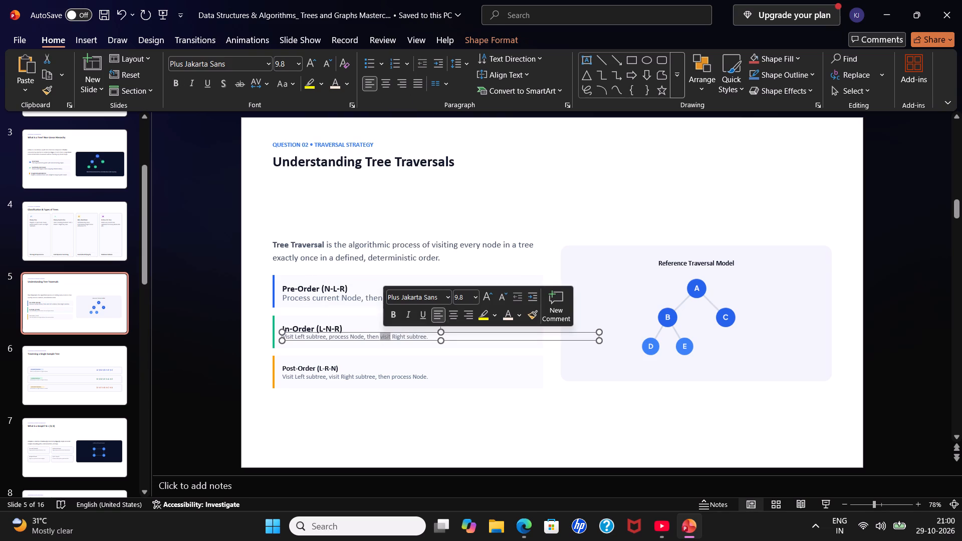
pyautogui.click(404, 340)
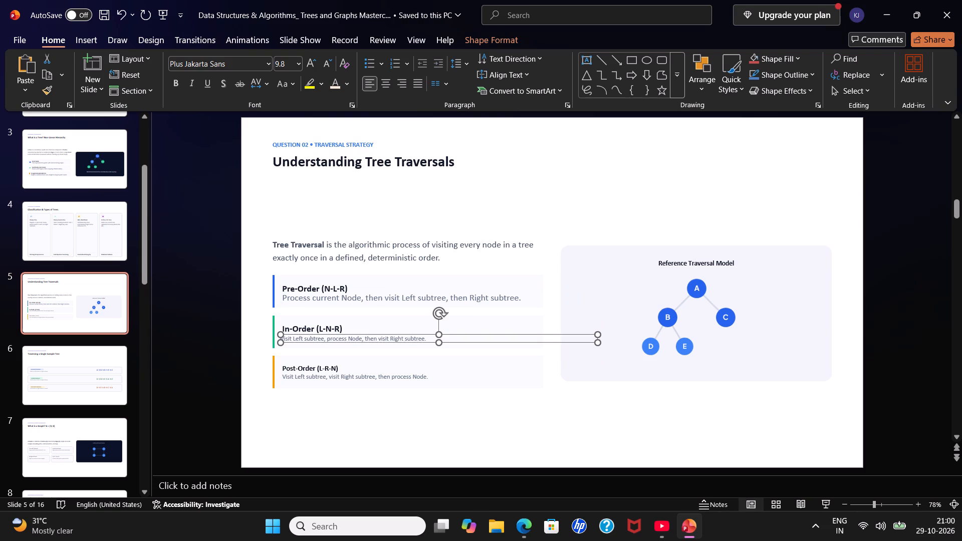
pyautogui.click(403, 343)
pyautogui.click(408, 338)
pyautogui.doubleClick(408, 338)
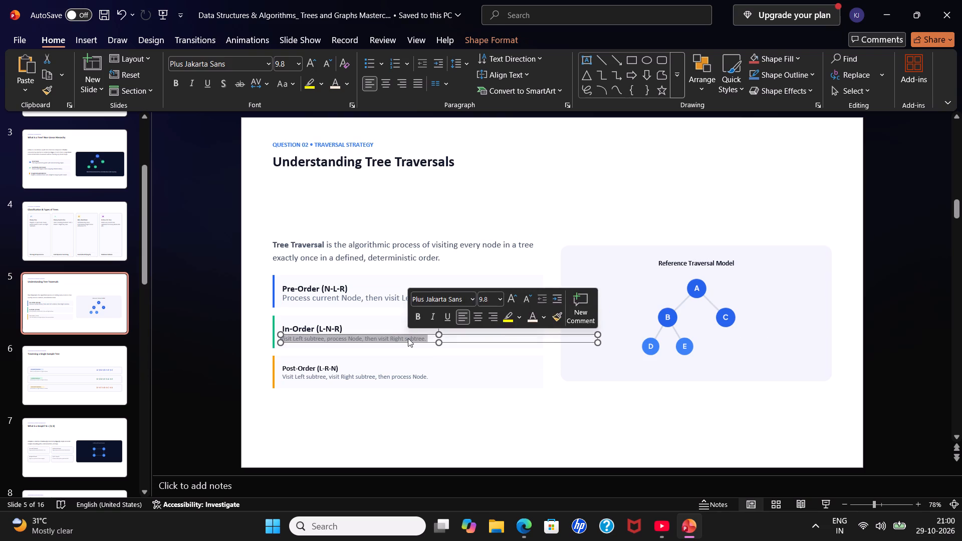
pyautogui.click(489, 299)
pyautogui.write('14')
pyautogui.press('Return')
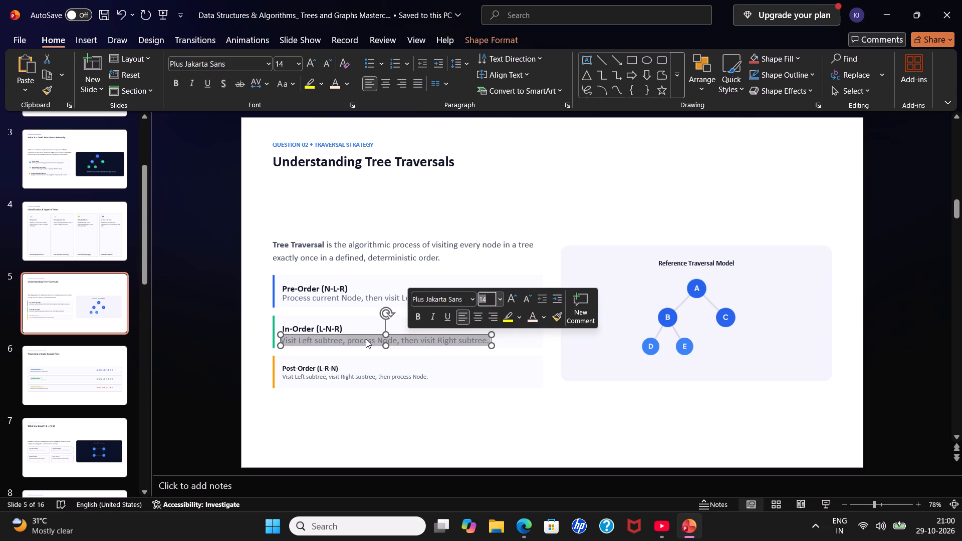
# Set the whole Post-Order (L-R-N) heading on slide 5 to font size 14.
pyautogui.doubleClick(320, 367)
pyautogui.tripleClick(320, 367)
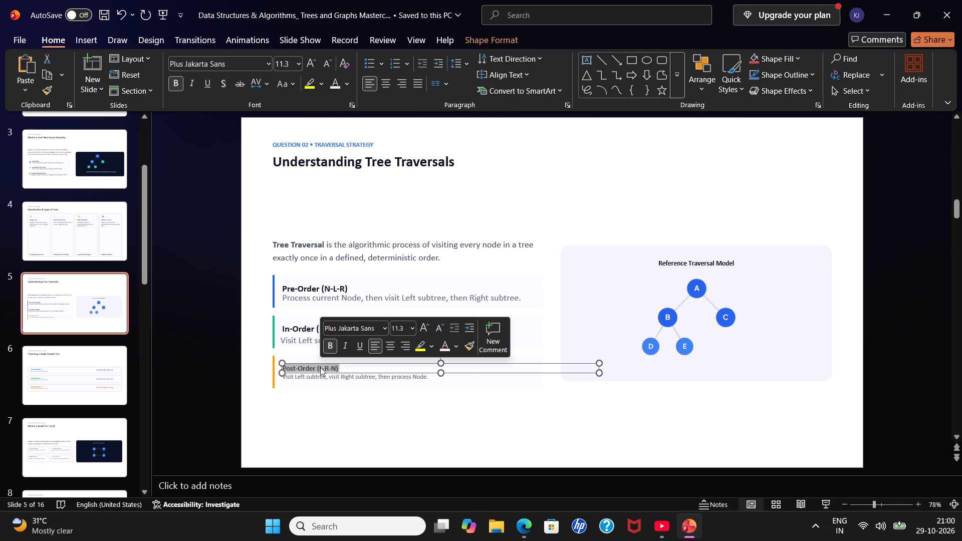
pyautogui.click(396, 323)
pyautogui.click(395, 326)
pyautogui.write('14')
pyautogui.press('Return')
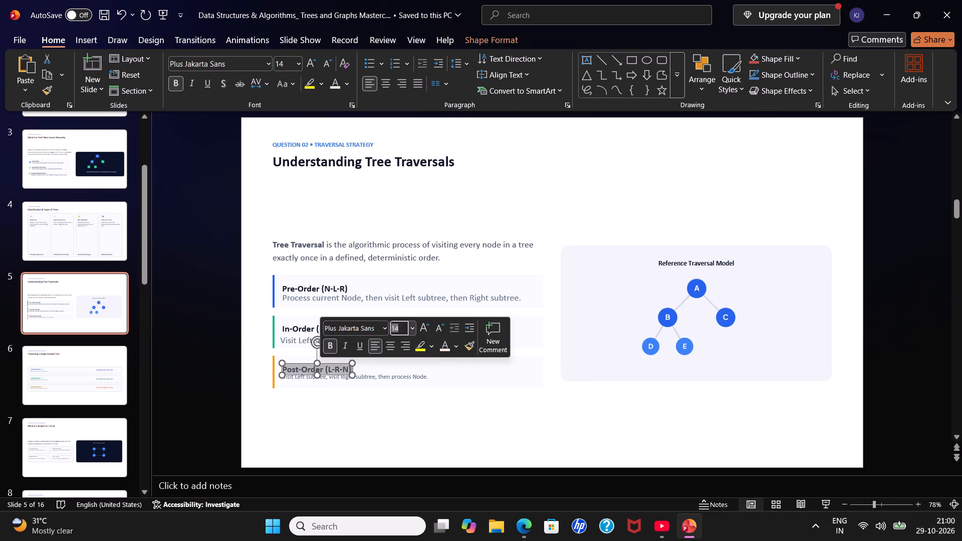
# Set the whole description under the Post-Order (L-R-N) heading to font size 14.
pyautogui.click(365, 375)
pyautogui.tripleClick(365, 375)
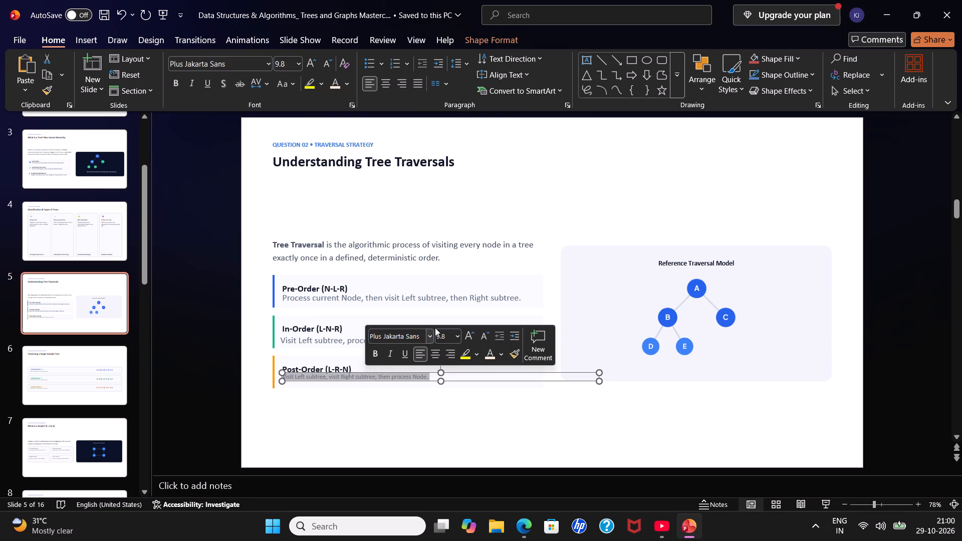
pyautogui.click(442, 335)
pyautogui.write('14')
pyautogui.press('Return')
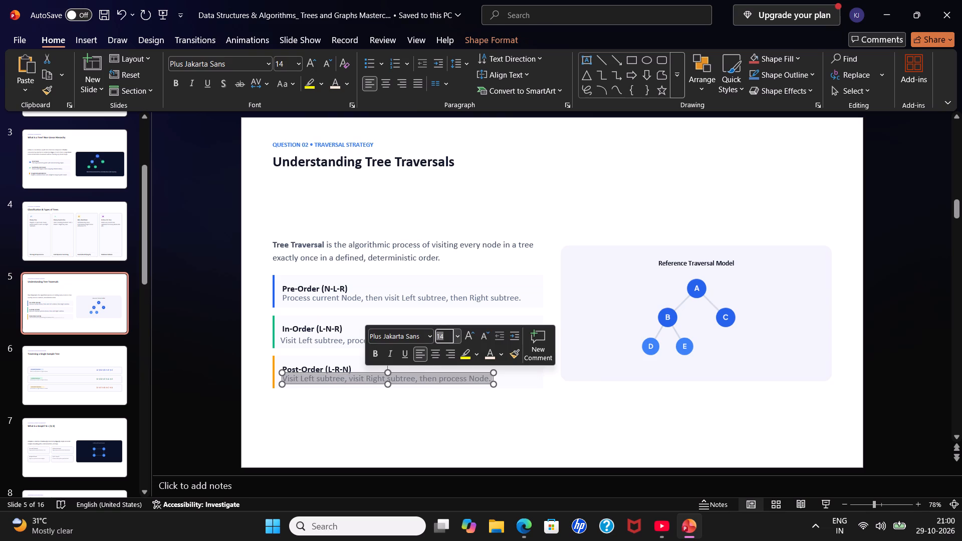
pyautogui.click(394, 417)
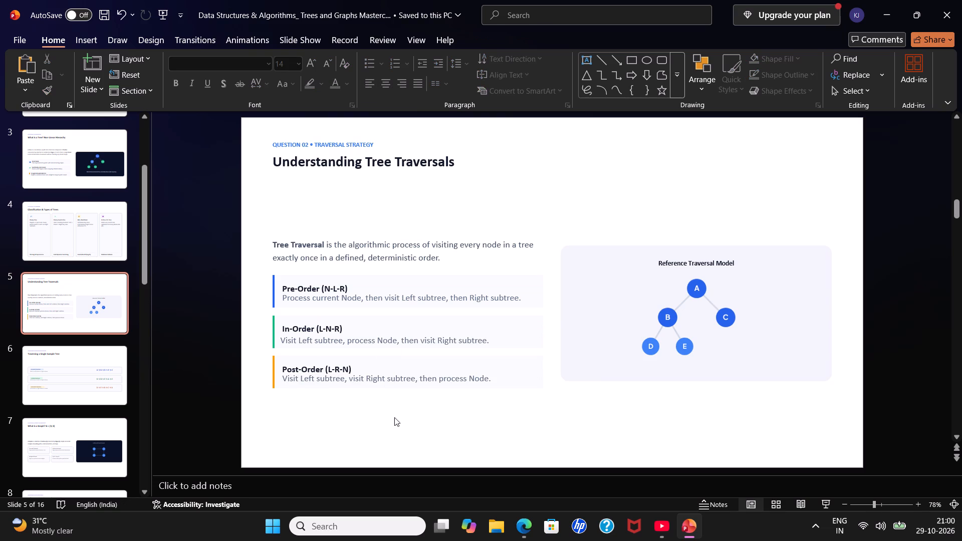
# Set the whole Reference Traversal Model heading above the tree diagram on slide 5 to font size 14.
pyautogui.click(706, 259)
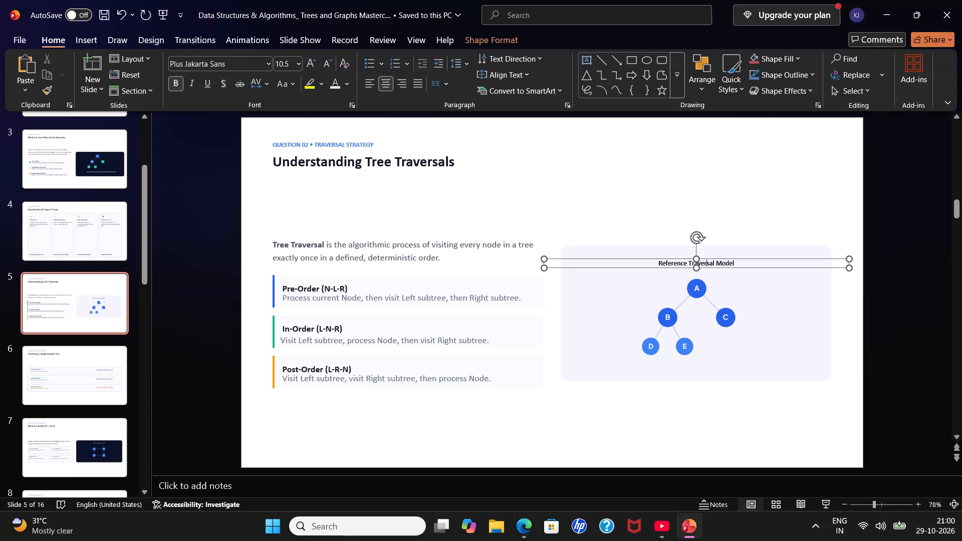
pyautogui.doubleClick(706, 259)
pyautogui.doubleClick(706, 263)
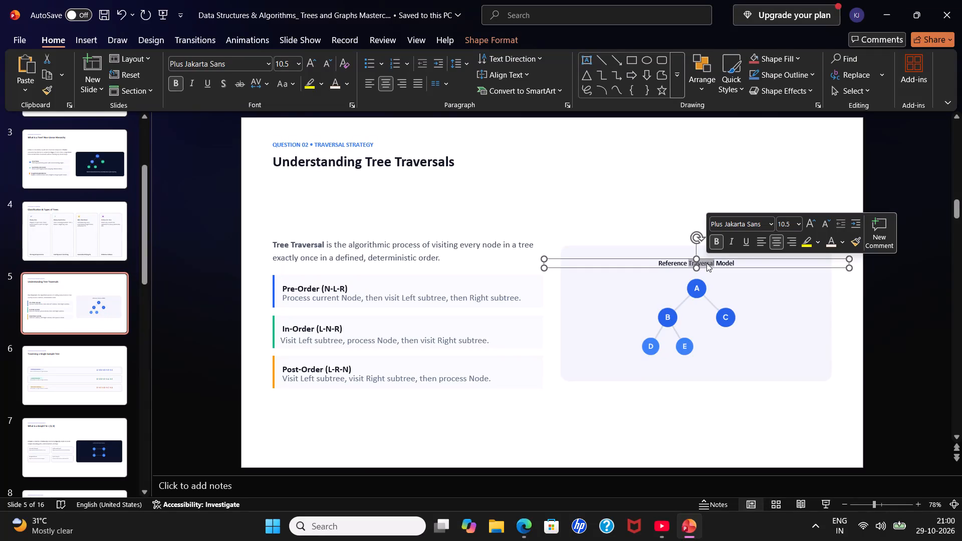
pyautogui.tripleClick(675, 263)
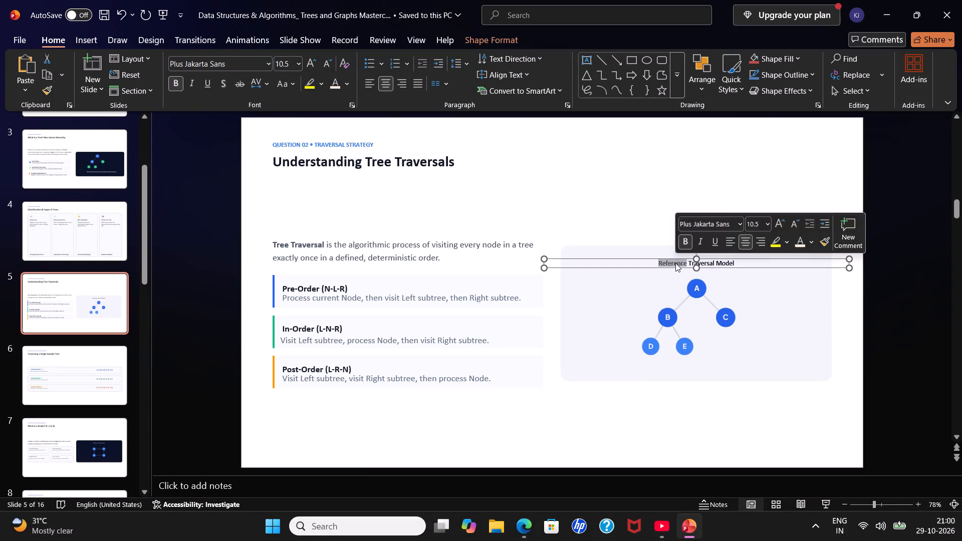
pyautogui.click(675, 263)
pyautogui.doubleClick(681, 262)
pyautogui.doubleClick(681, 262)
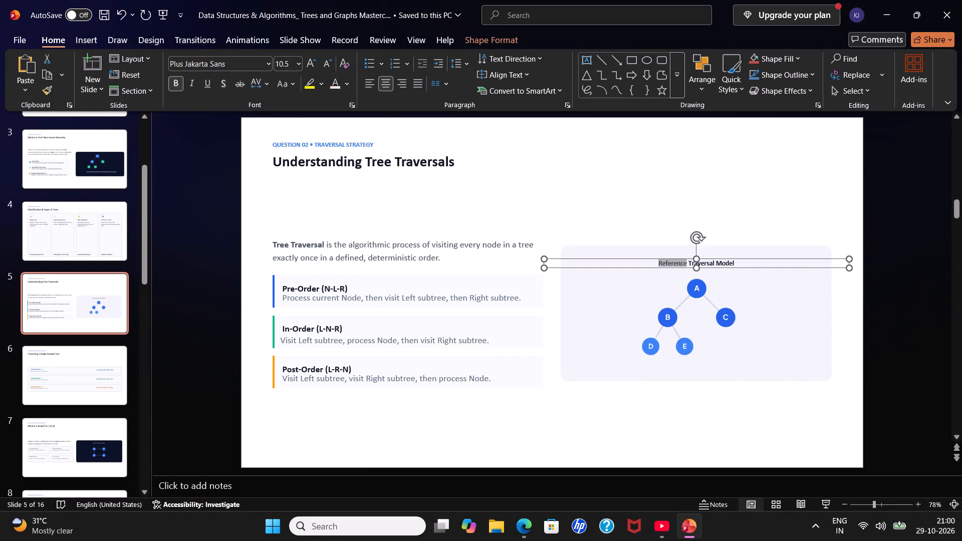
pyautogui.doubleClick(681, 262)
pyautogui.doubleClick(681, 262)
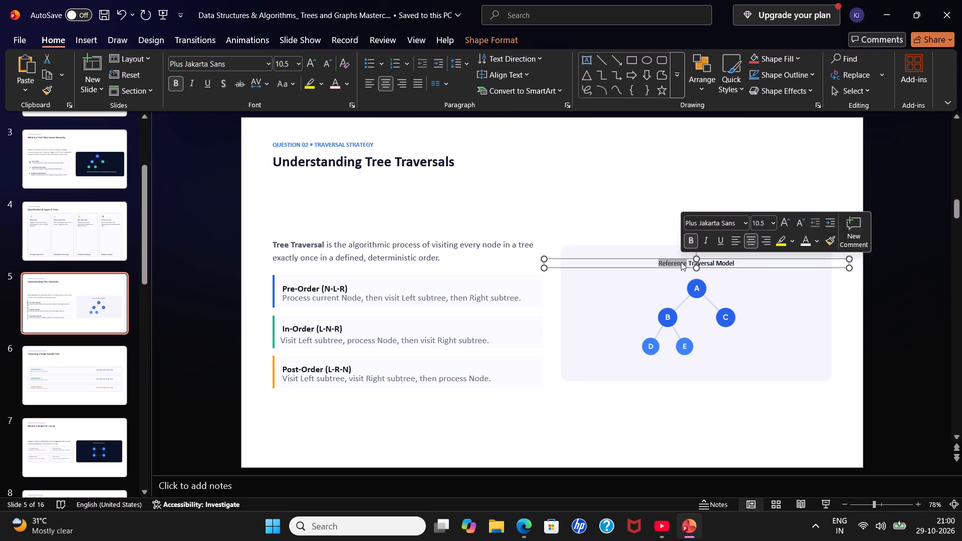
pyautogui.click(681, 262)
pyautogui.click(681, 262)
pyautogui.doubleClick(681, 262)
pyautogui.doubleClick(681, 262)
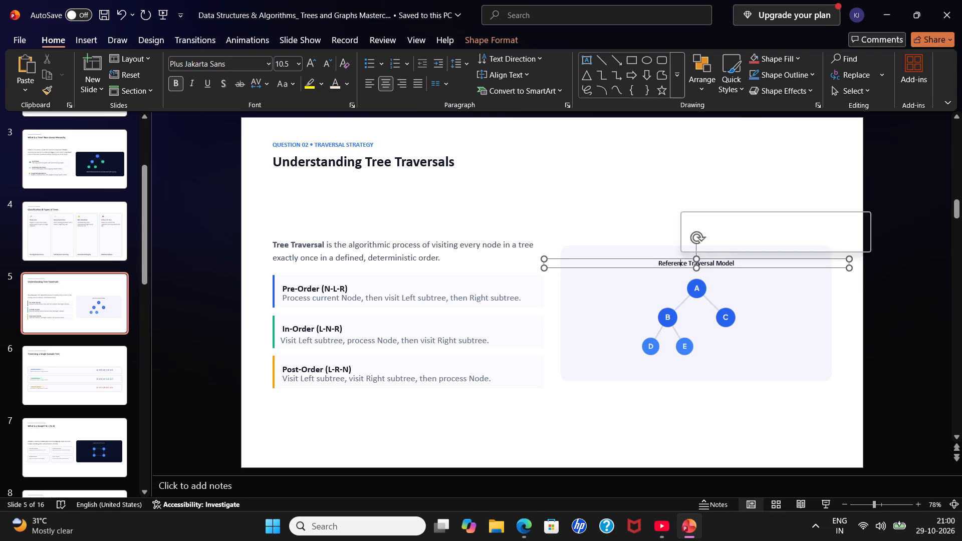
pyautogui.doubleClick(681, 262)
pyautogui.doubleClick(681, 262)
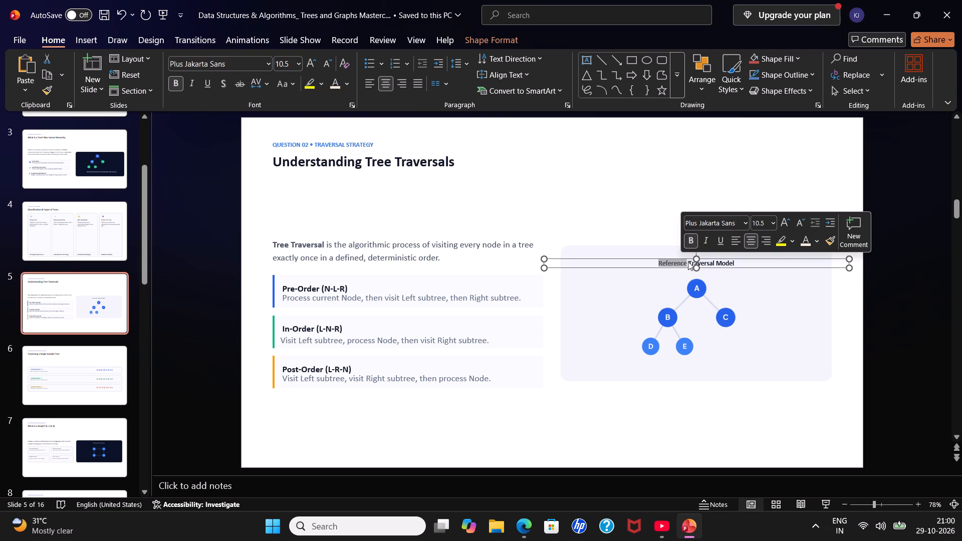
pyautogui.doubleClick(695, 261)
pyautogui.doubleClick(713, 263)
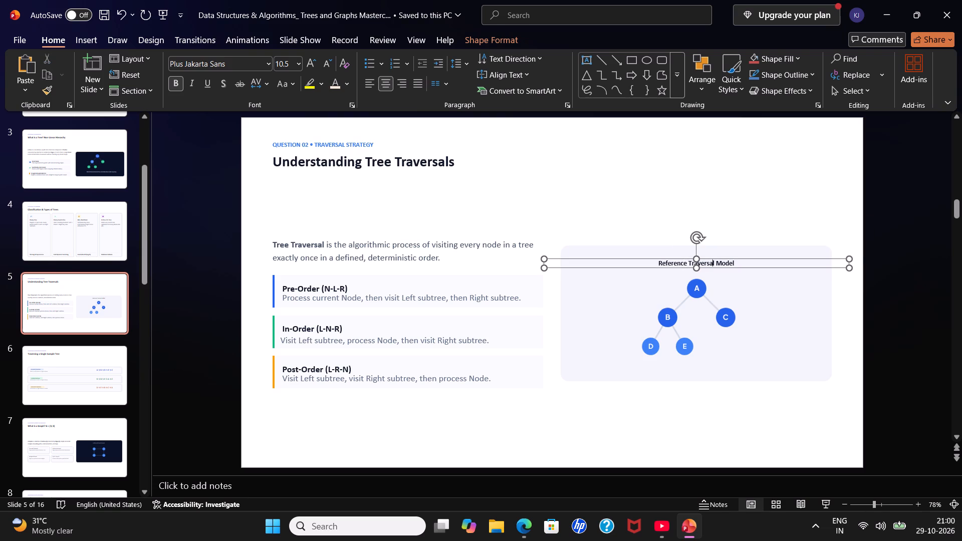
pyautogui.doubleClick(713, 263)
pyautogui.doubleClick(713, 263)
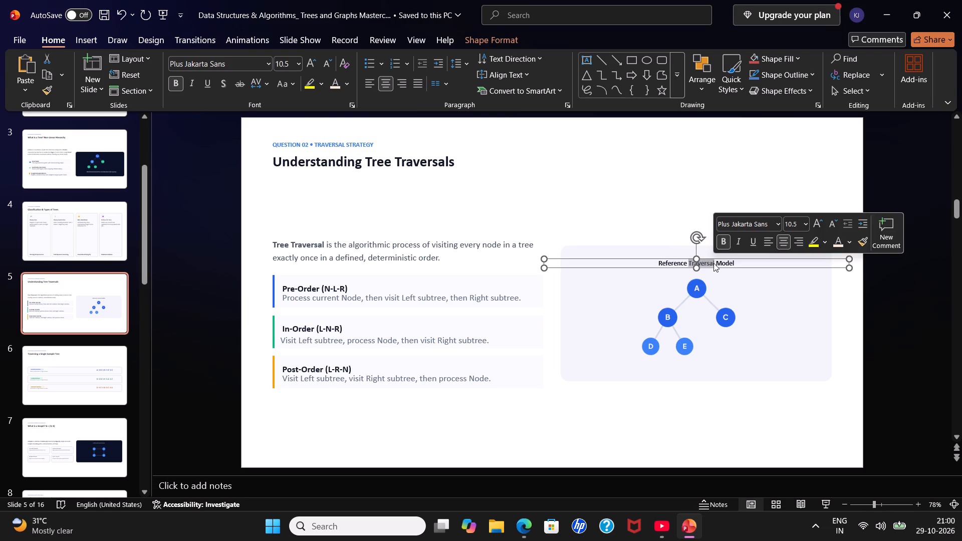
pyautogui.doubleClick(713, 263)
pyautogui.doubleClick(713, 263)
pyautogui.doubleClick(713, 263)
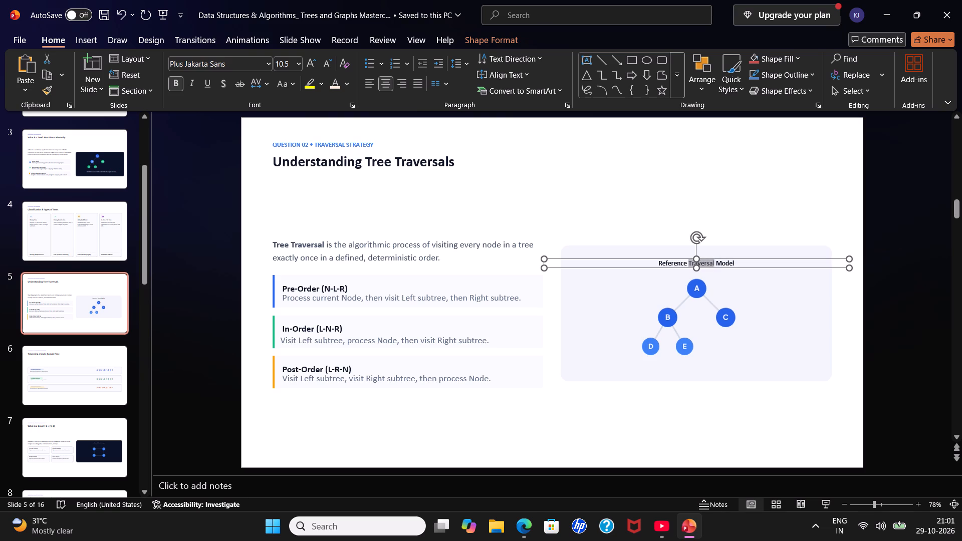
pyautogui.doubleClick(713, 263)
pyautogui.doubleClick(713, 263)
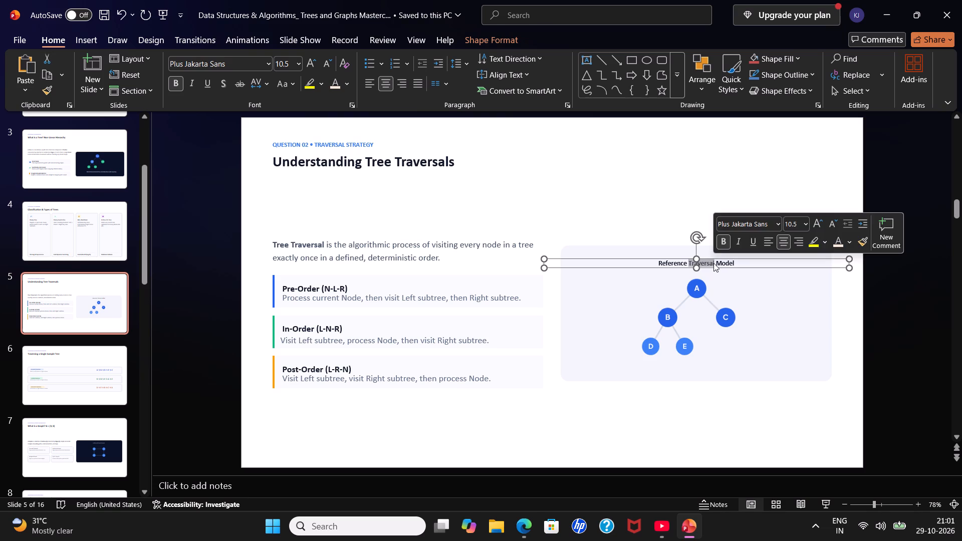
pyautogui.doubleClick(713, 263)
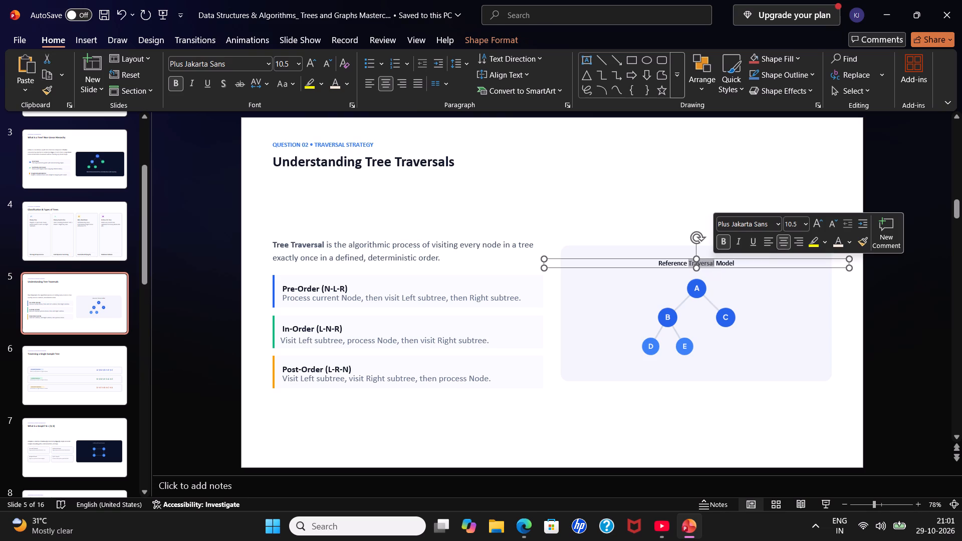
pyautogui.click(736, 262)
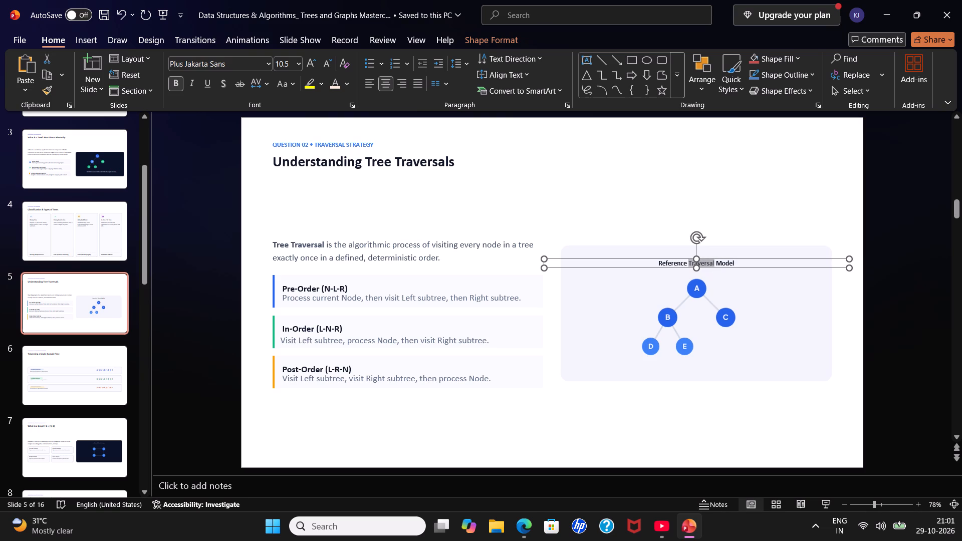
pyautogui.moveTo(733, 263); pyautogui.dragTo(667, 265)
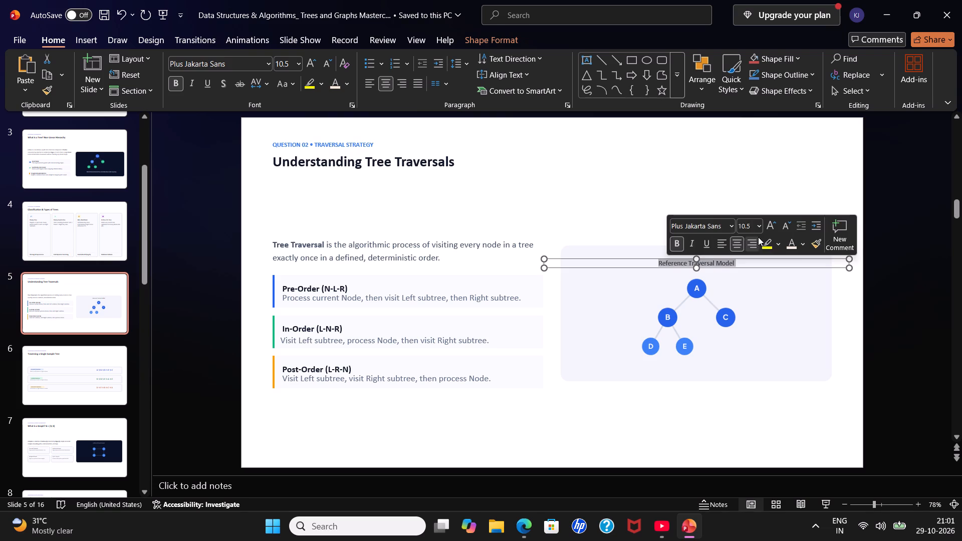
pyautogui.click(745, 229)
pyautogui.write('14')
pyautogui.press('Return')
pyautogui.click(810, 304)
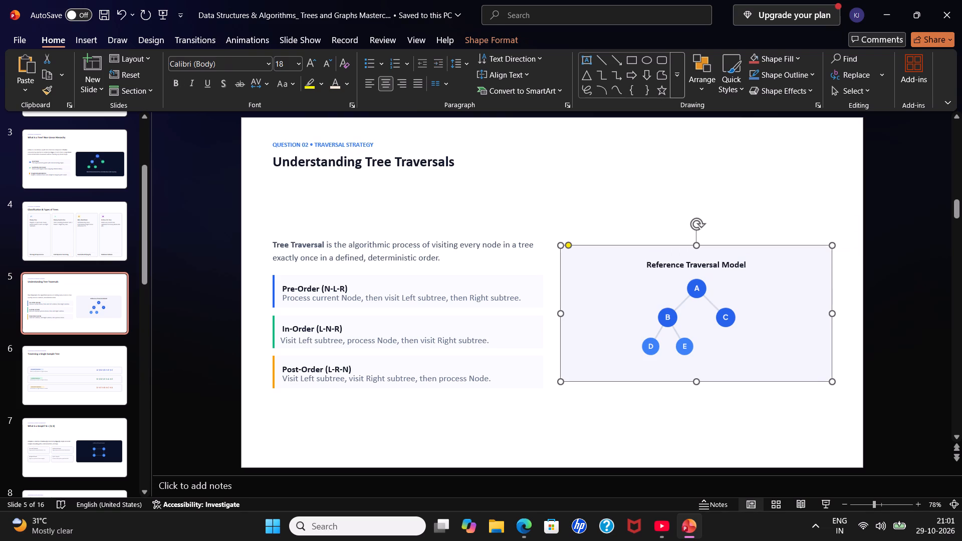
# Examine slides 5 and 6 and look through the remaining slide thumbnails to the end of the deck.
pyautogui.click(69, 370)
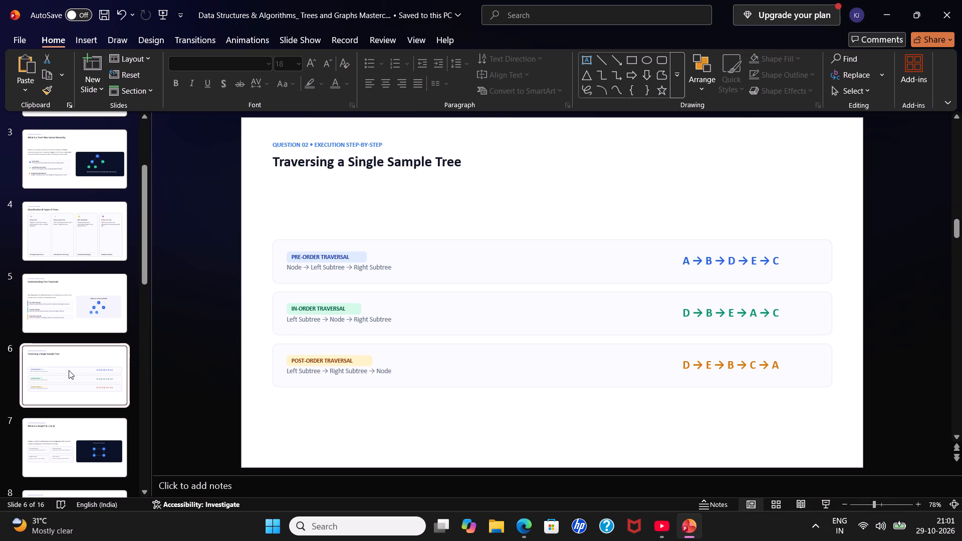
pyautogui.click(73, 323)
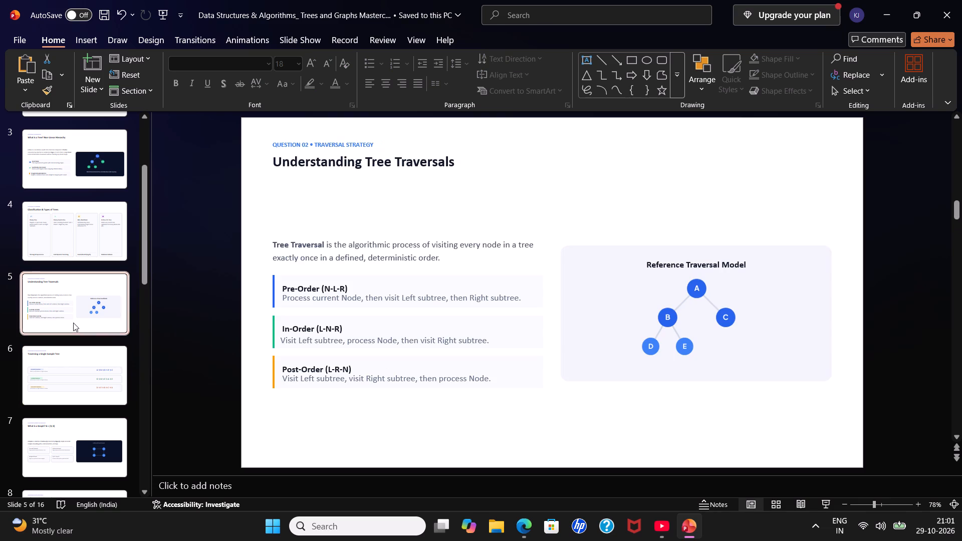
pyautogui.click(62, 366)
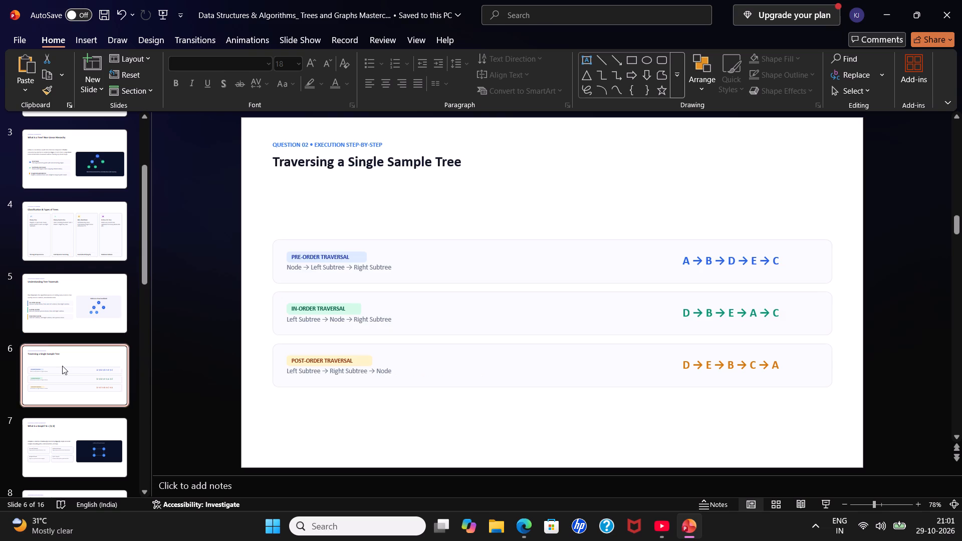
pyautogui.scroll(-4, 62, 366)
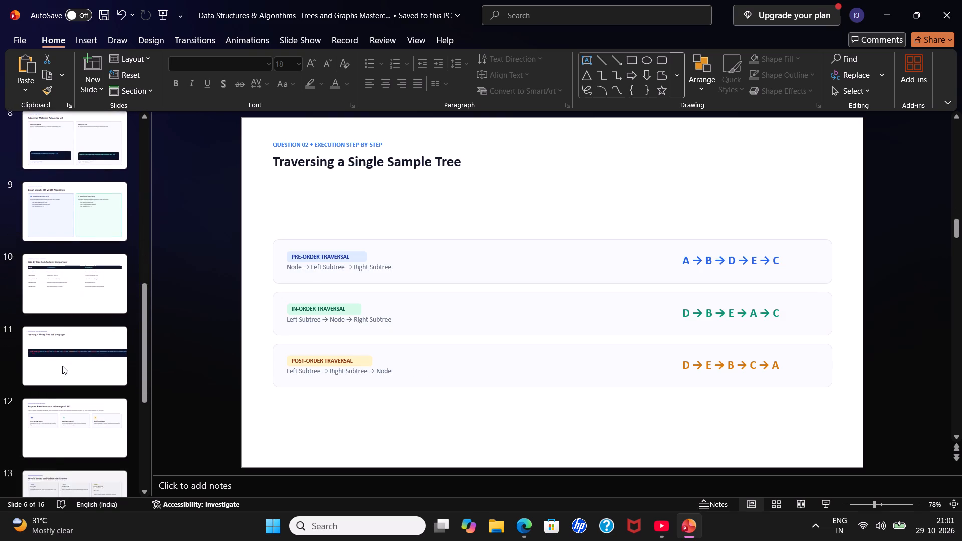
pyautogui.scroll(-2, 62, 366)
pyautogui.scroll(5, 62, 366)
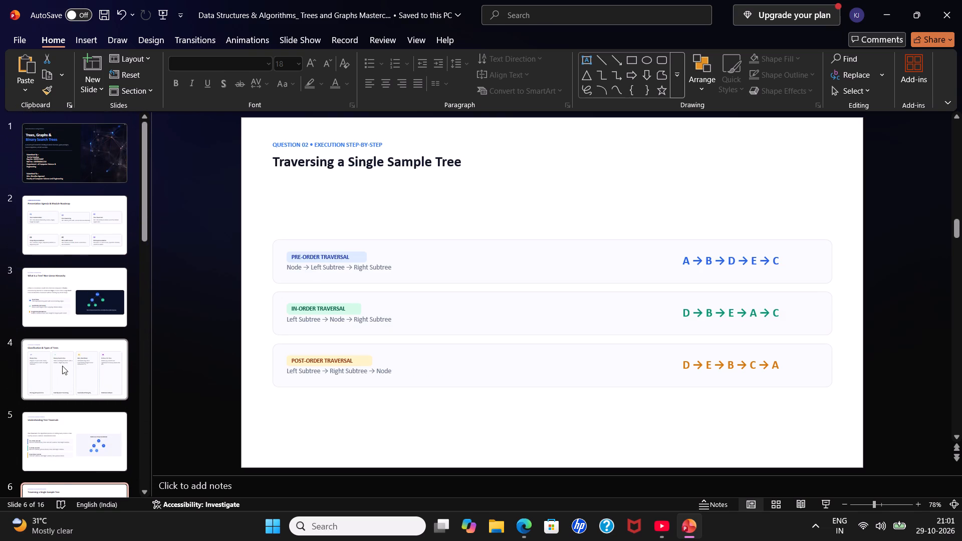
pyautogui.scroll(-5, 85, 249)
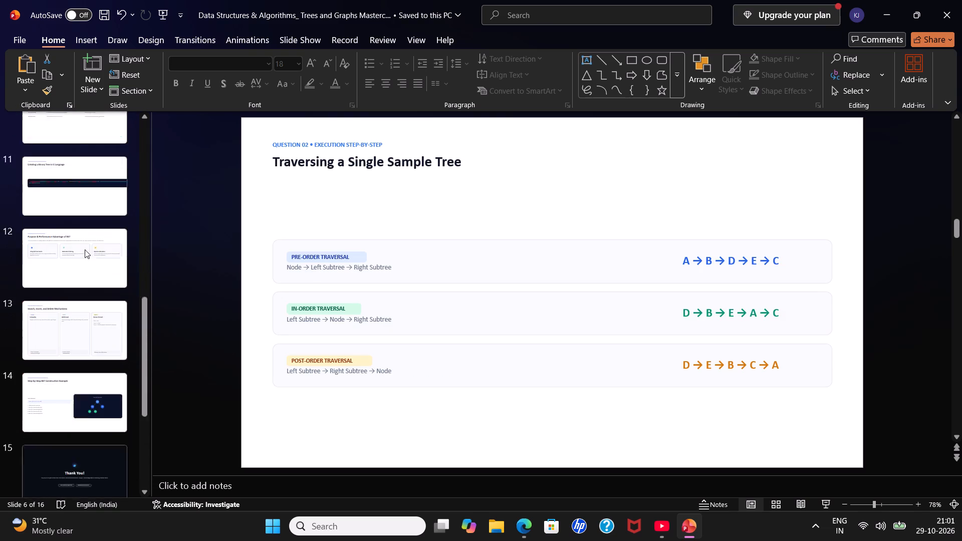
pyautogui.scroll(-2, 85, 249)
pyautogui.scroll(6, 85, 249)
pyautogui.scroll(-6, 85, 249)
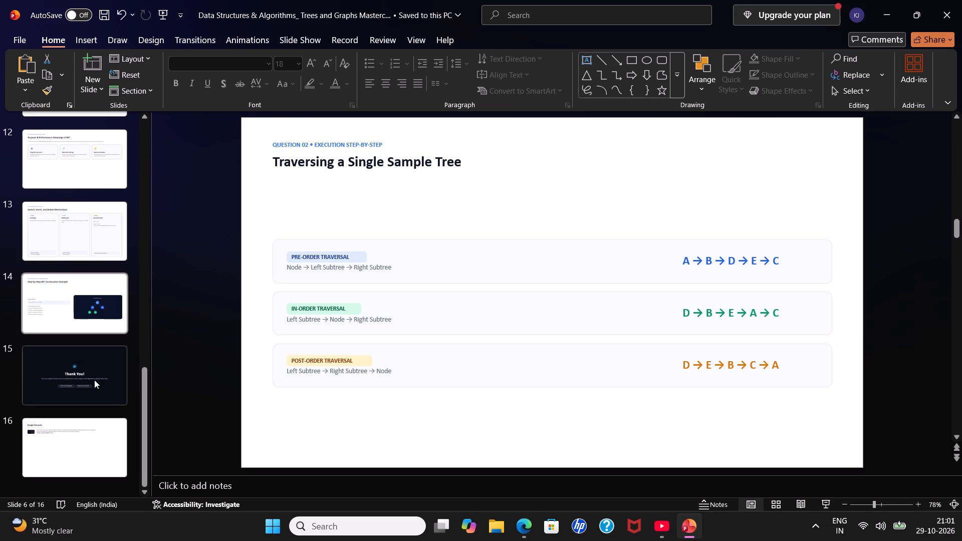
# Cut the Image Sources slide, slide 16, out of the presentation.
pyautogui.click(94, 380)
pyautogui.click(81, 434)
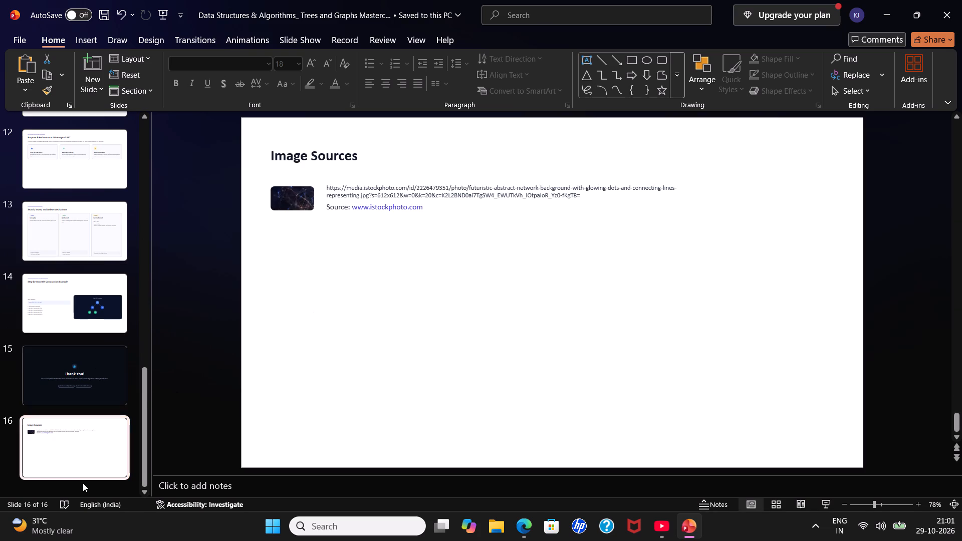
pyautogui.rightClick(79, 465)
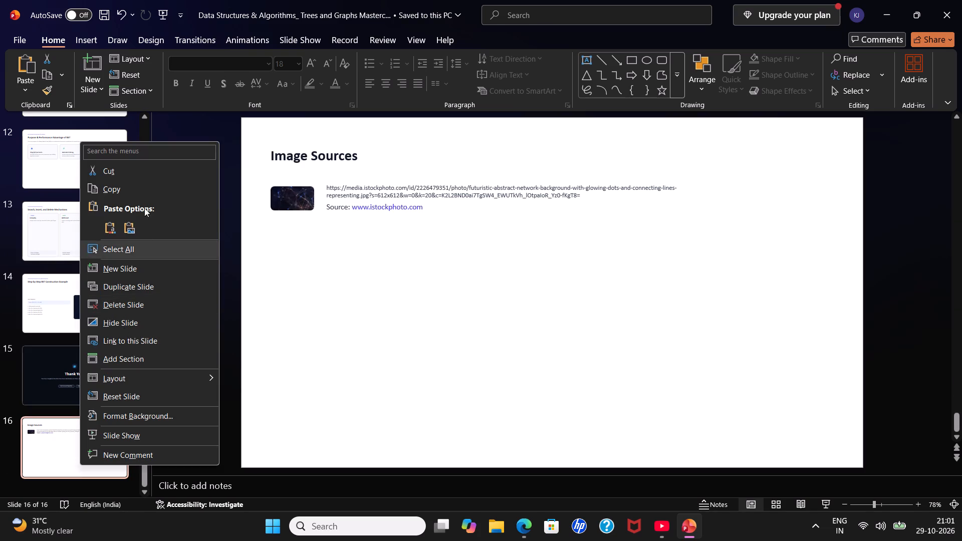
pyautogui.click(134, 172)
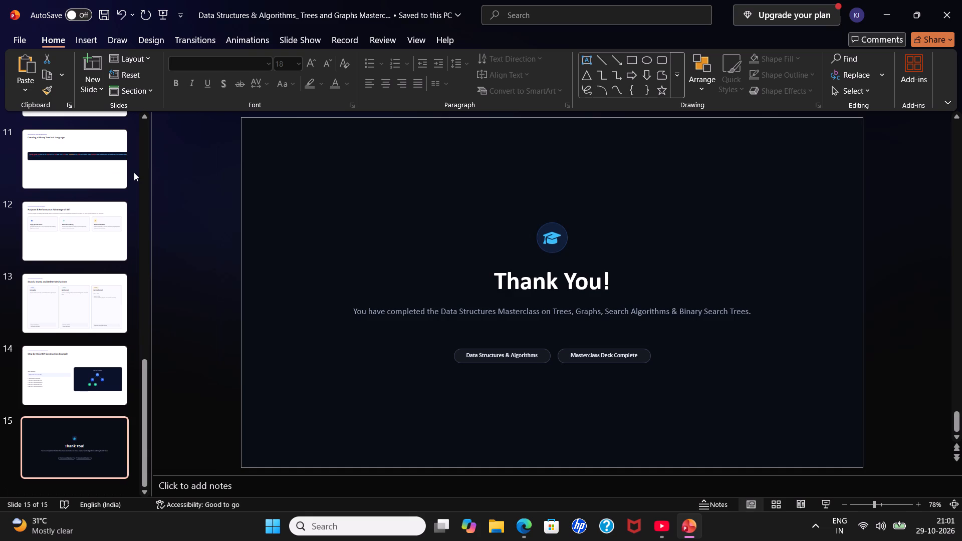
# Delete the Data Structures & Algorithms label and its rounded background shape from the Thank You! slide.
pyautogui.rightClick(501, 355)
pyautogui.press('BackSpace')
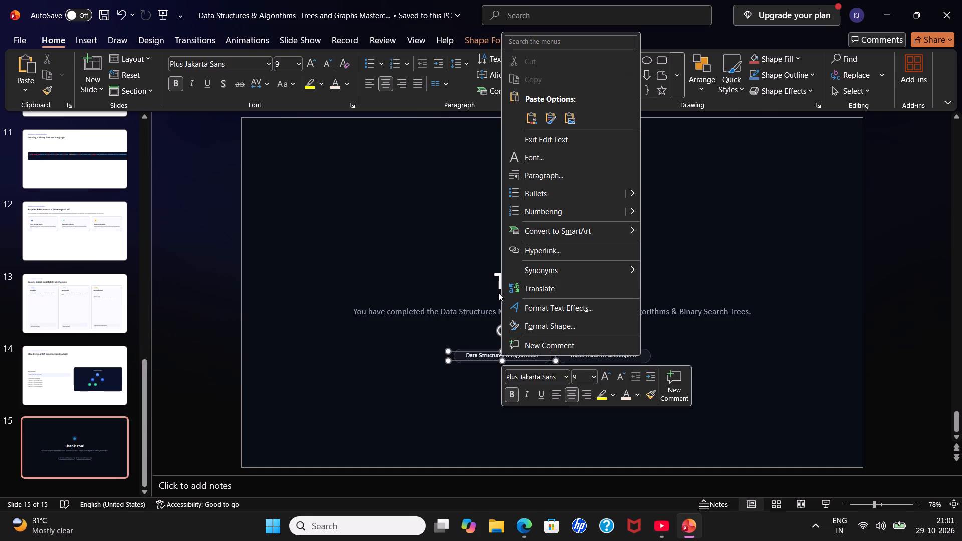
pyautogui.click(373, 393)
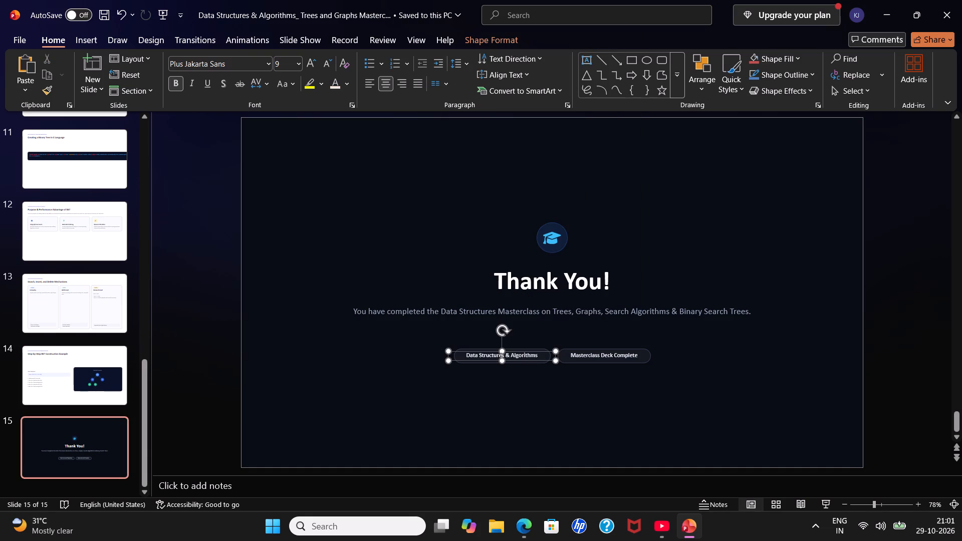
pyautogui.click(462, 354)
pyautogui.press('BackSpace')
pyautogui.click(503, 355)
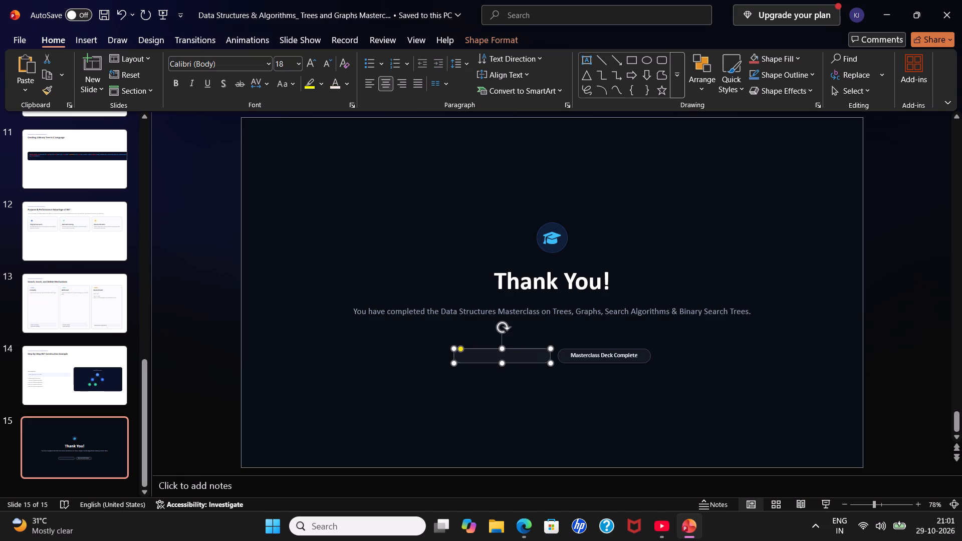
pyautogui.press('BackSpace')
# Delete the Masterclass Deck Complete label and its rounded background shape from the Thank You! slide.
pyautogui.click(592, 354)
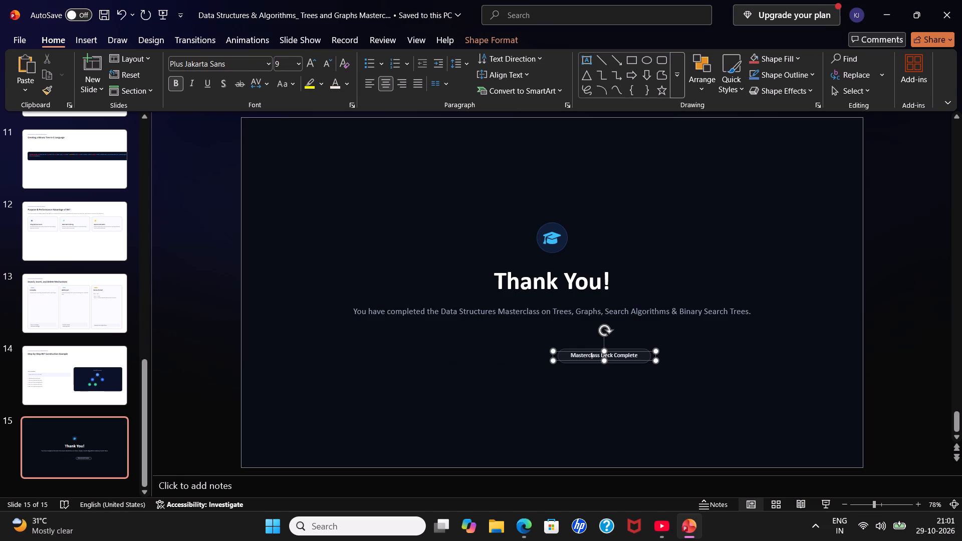
pyautogui.press('BackSpace')
pyautogui.press('BackSpace')
pyautogui.press('BackSpace')
pyautogui.press('BackSpace')
pyautogui.press('BackSpace')
pyautogui.press('BackSpace')
pyautogui.press('BackSpace')
pyautogui.press('BackSpace')
pyautogui.press('BackSpace')
pyautogui.press('BackSpace')
pyautogui.press('BackSpace')
pyautogui.press('BackSpace')
pyautogui.press('BackSpace')
pyautogui.press('BackSpace')
pyautogui.press('BackSpace')
pyautogui.press('BackSpace')
pyautogui.press('BackSpace')
pyautogui.press('BackSpace')
pyautogui.press('BackSpace')
pyautogui.press('BackSpace')
pyautogui.press('BackSpace')
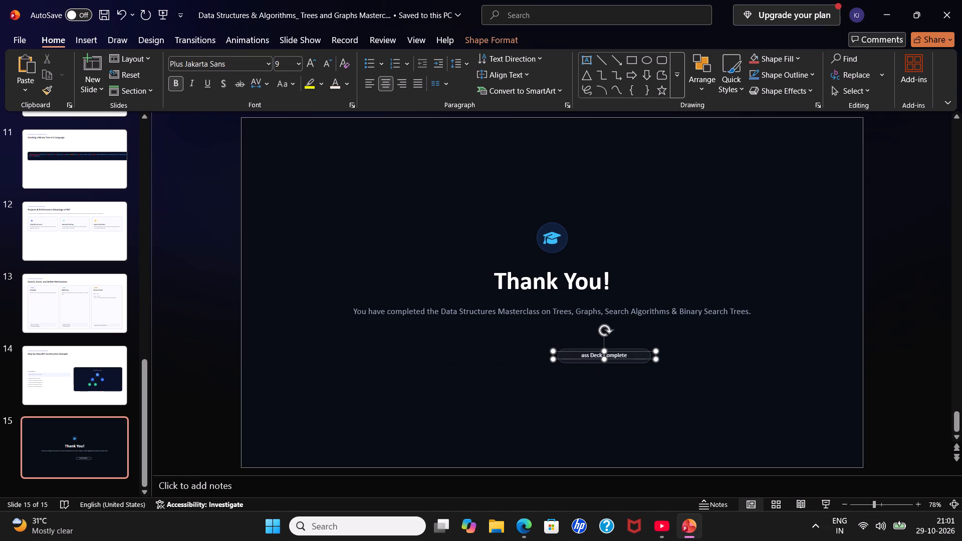
pyautogui.click(568, 355)
pyautogui.press('BackSpace')
pyautogui.click(568, 355)
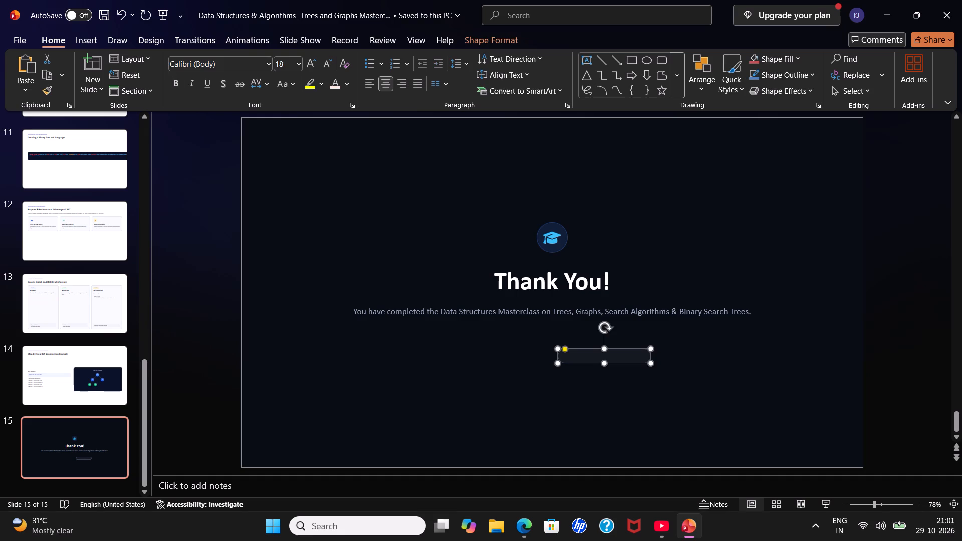
pyautogui.press('BackSpace')
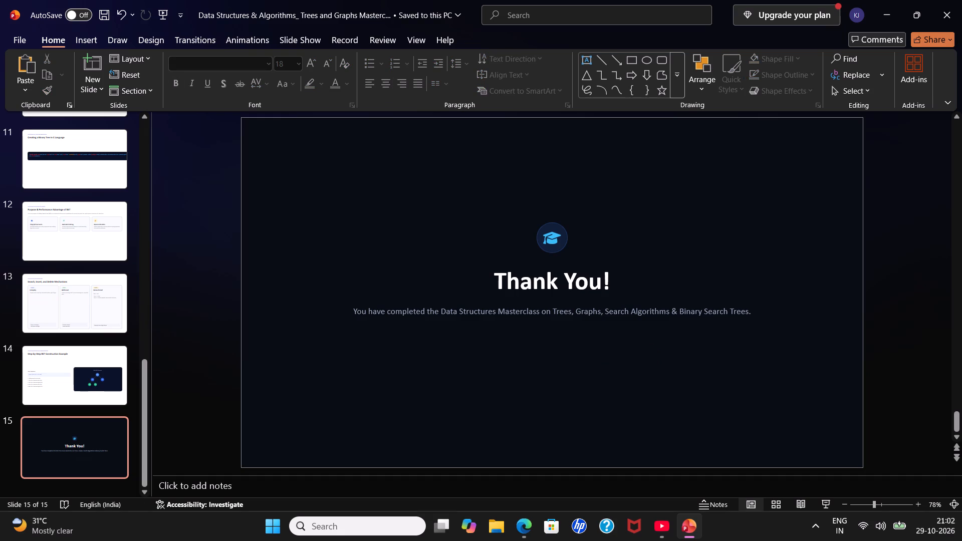
# Delete the course-completion sentence below the Thank You! heading on slide 15.
pyautogui.doubleClick(452, 310)
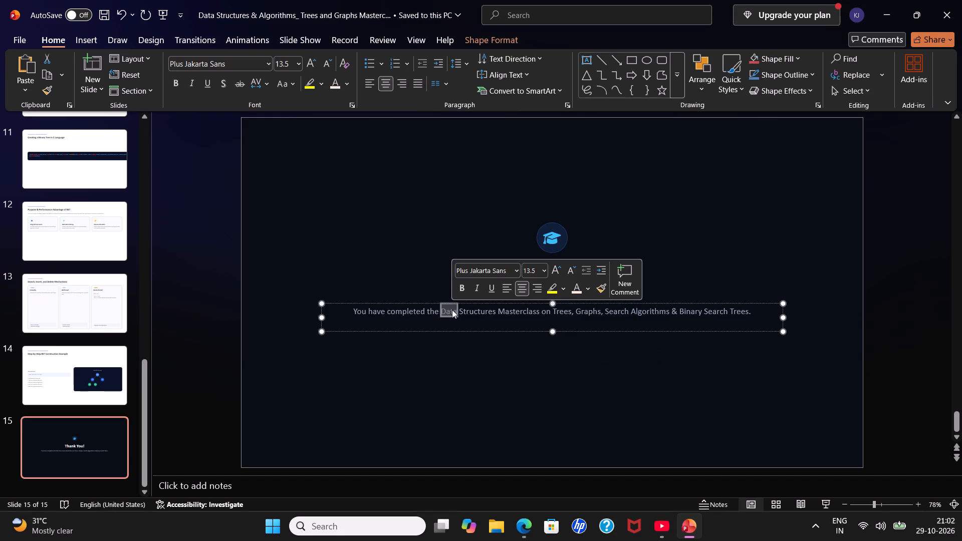
pyautogui.click(384, 328)
pyautogui.press('BackSpace')
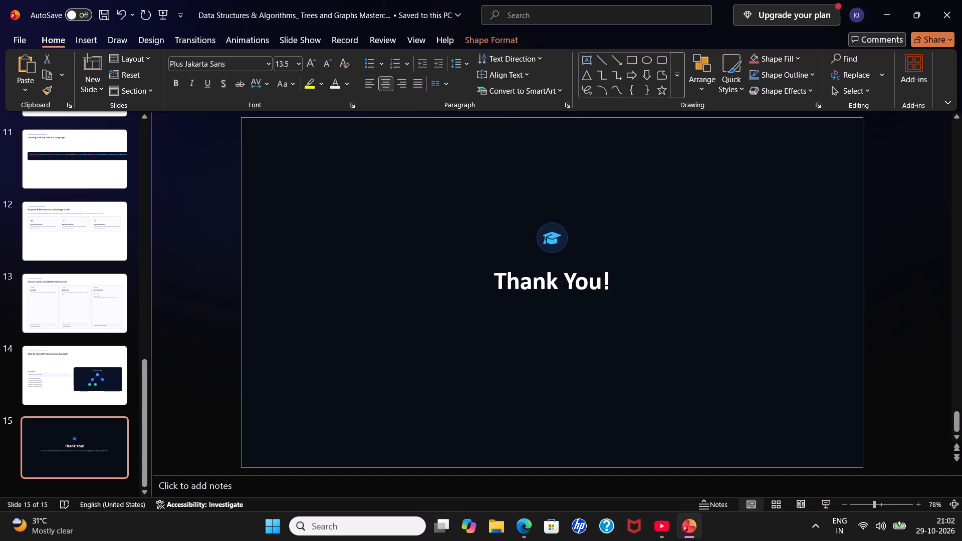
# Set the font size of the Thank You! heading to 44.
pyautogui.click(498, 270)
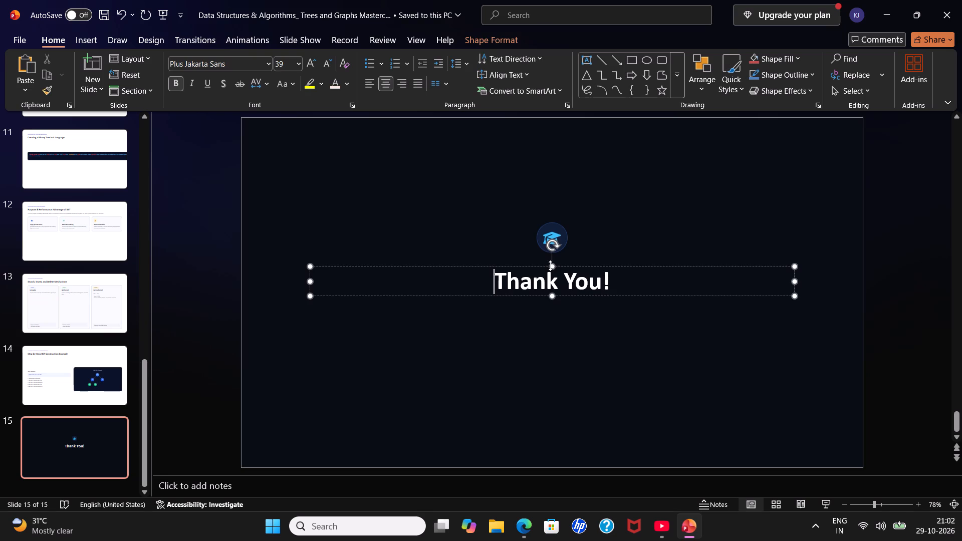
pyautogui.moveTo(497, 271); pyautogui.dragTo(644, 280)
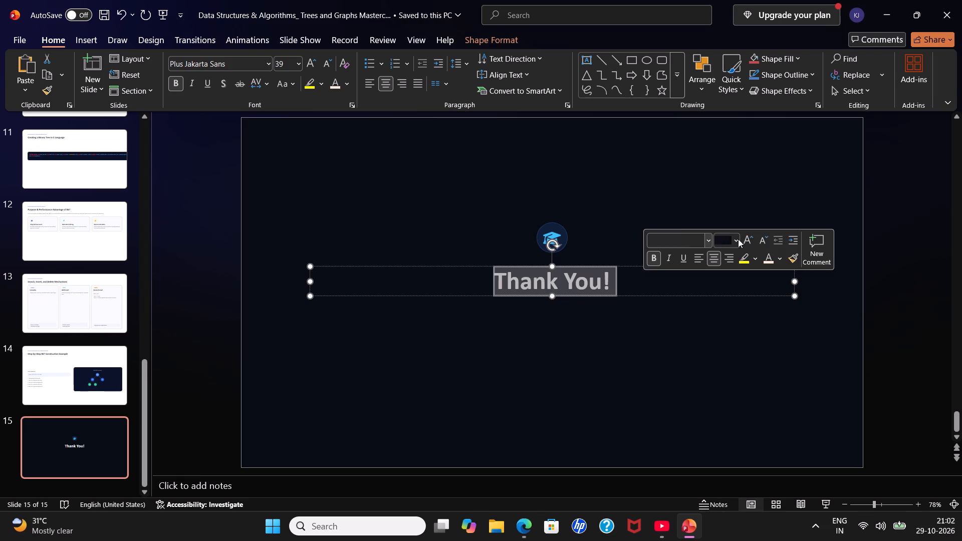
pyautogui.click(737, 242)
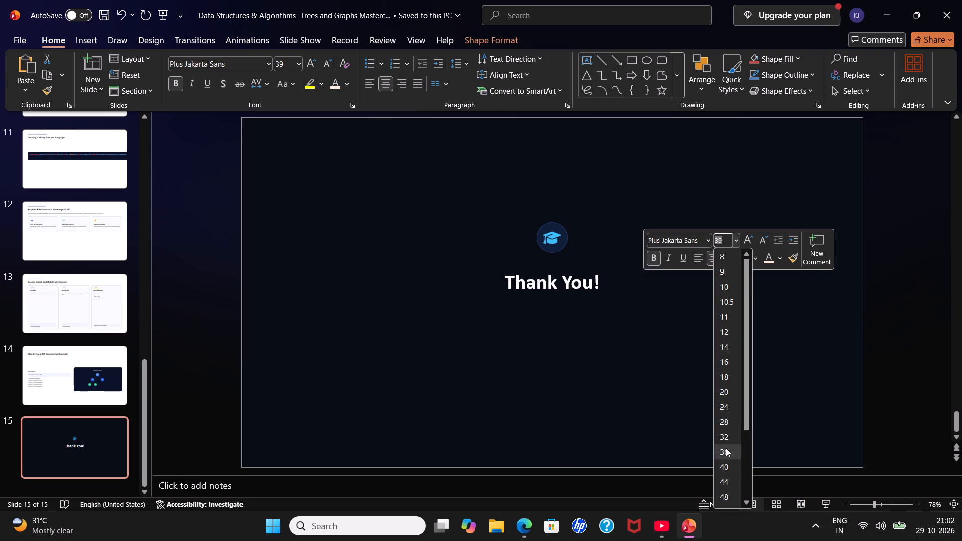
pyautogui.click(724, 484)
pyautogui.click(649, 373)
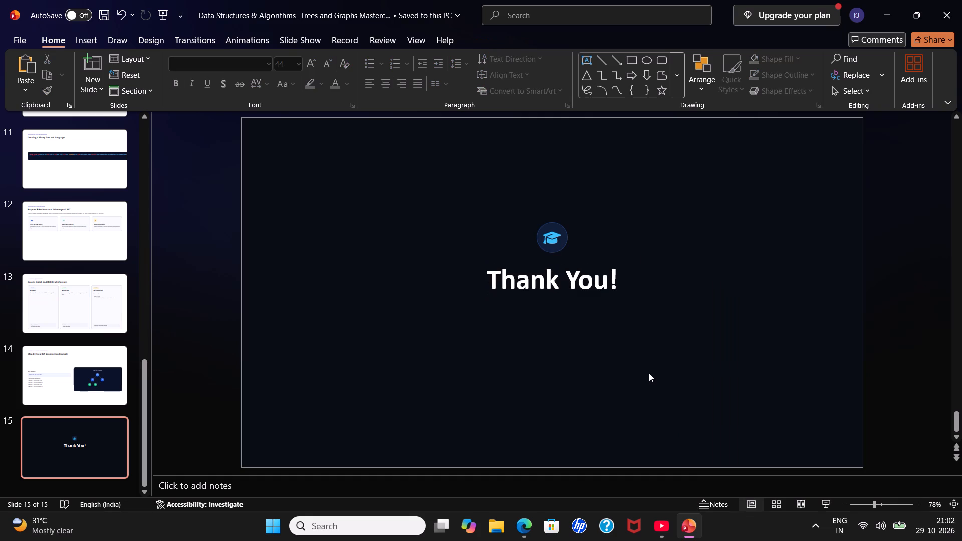
# Widen the Thank You! text box on both sides of the heading.
pyautogui.keyDown('ctrl'); pyautogui.scroll(1, 525, 268); pyautogui.keyUp('ctrl')
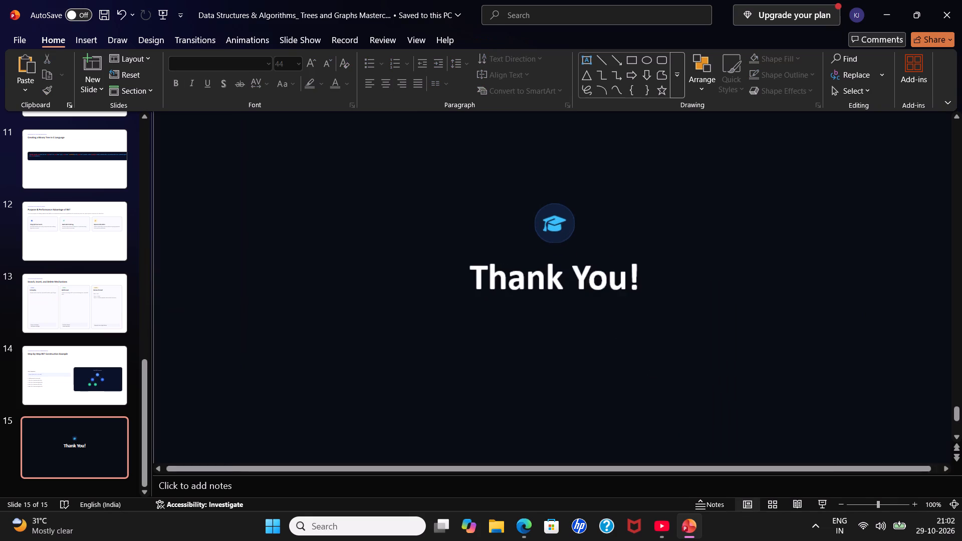
pyautogui.keyDown('ctrl'); pyautogui.scroll(4, 525, 268); pyautogui.keyUp('ctrl')
pyautogui.keyDown('ctrl'); pyautogui.scroll(-4, 525, 268); pyautogui.keyUp('ctrl')
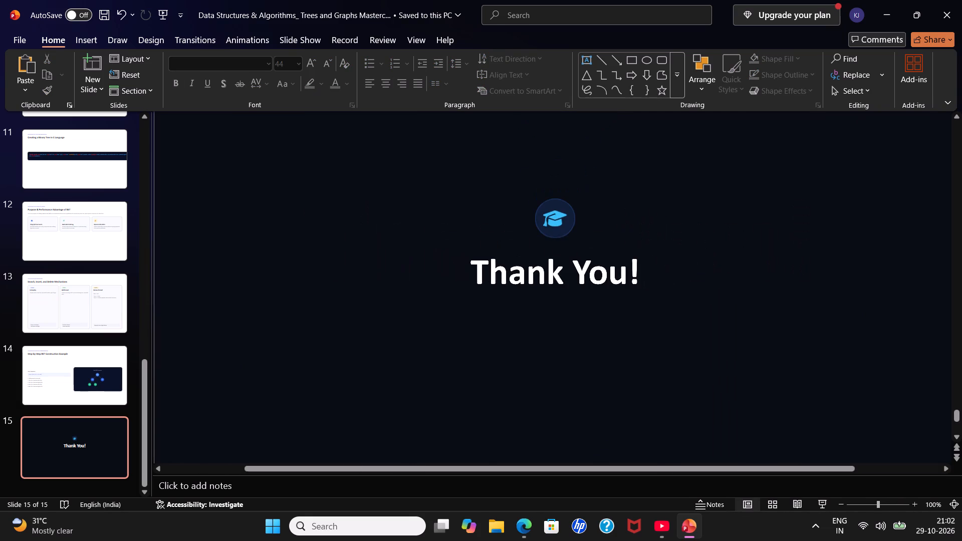
pyautogui.keyDown('ctrl'); pyautogui.scroll(1, 525, 268); pyautogui.keyUp('ctrl')
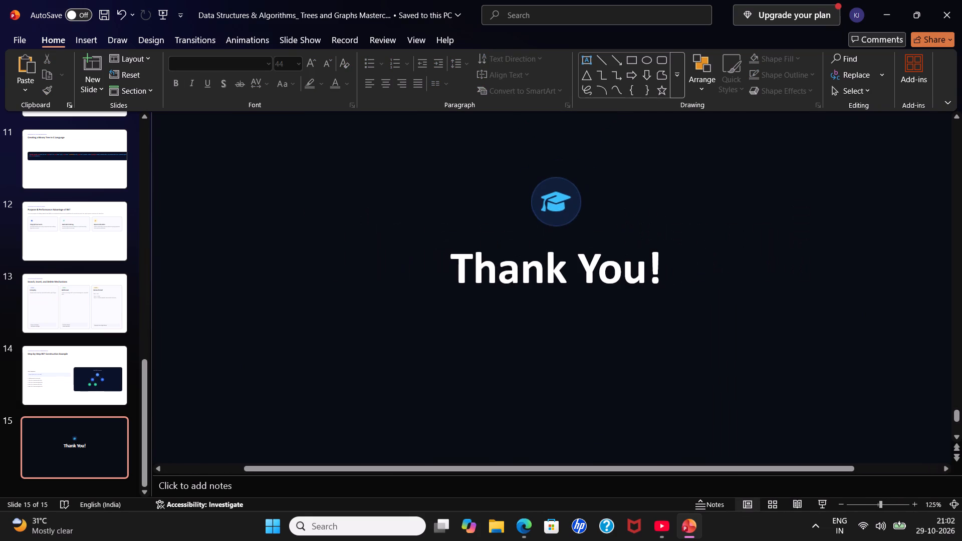
pyautogui.keyDown('ctrl'); pyautogui.scroll(-5, 525, 268); pyautogui.keyUp('ctrl')
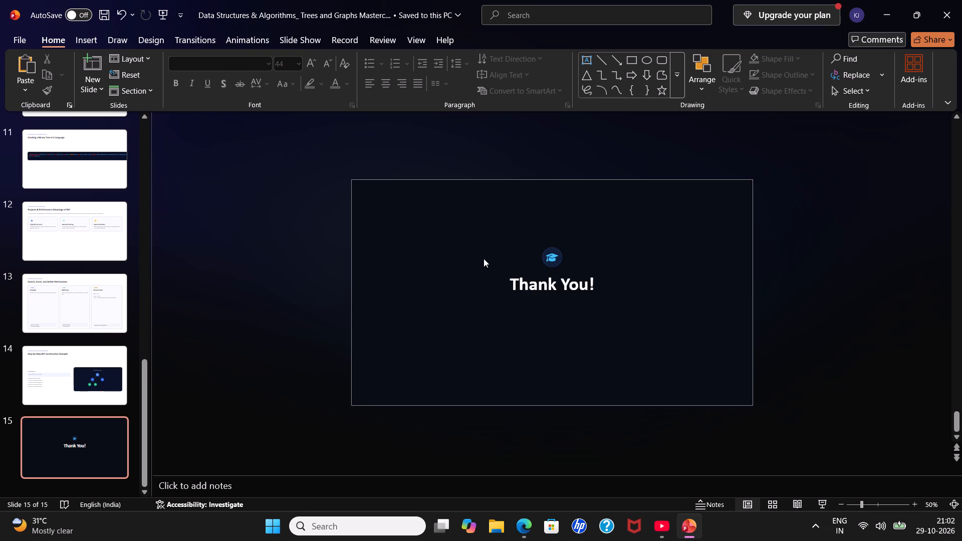
pyautogui.keyDown('ctrl'); pyautogui.scroll(4, 484, 258); pyautogui.keyUp('ctrl')
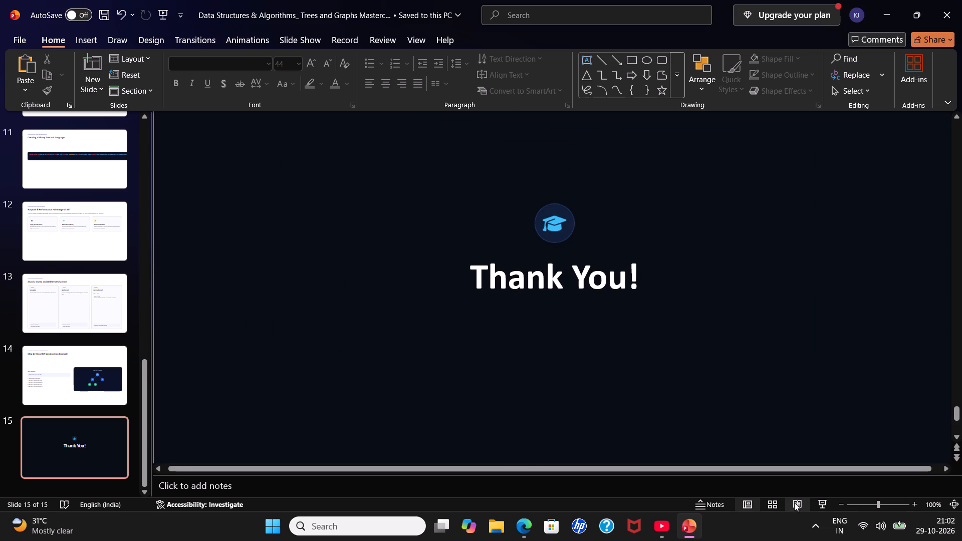
pyautogui.click(540, 255)
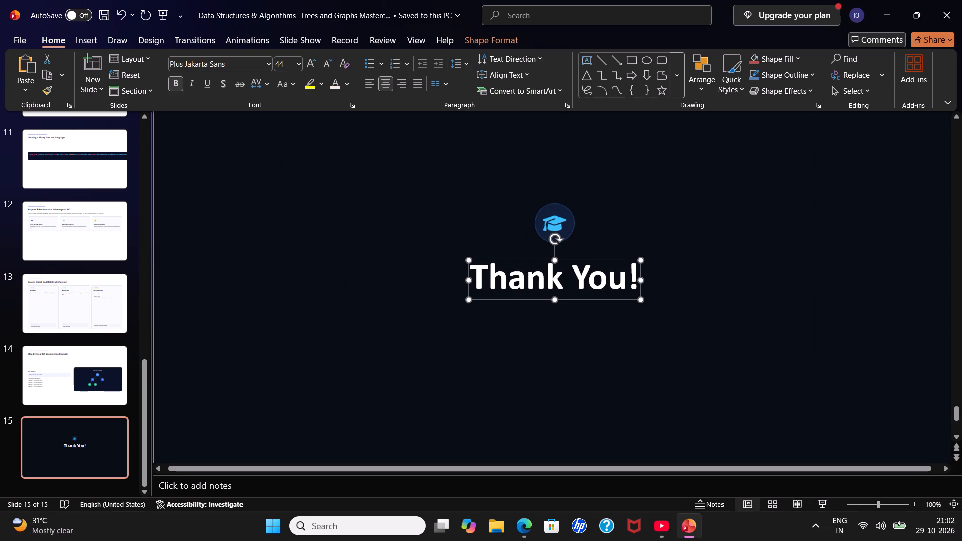
pyautogui.moveTo(553, 261); pyautogui.dragTo(550, 232)
pyautogui.moveTo(555, 299); pyautogui.dragTo(558, 325)
pyautogui.moveTo(642, 280); pyautogui.dragTo(716, 269)
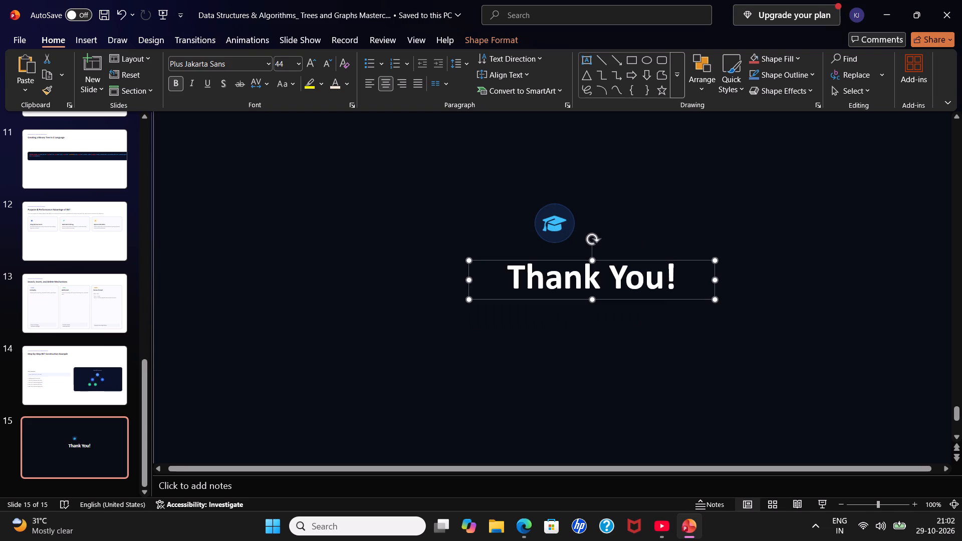
pyautogui.moveTo(464, 279); pyautogui.dragTo(412, 292)
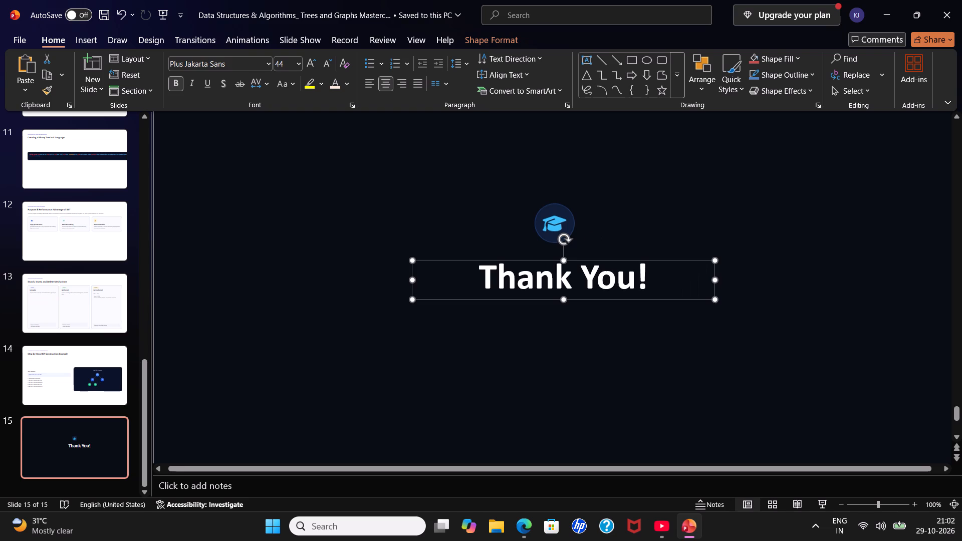
pyautogui.click(563, 331)
# Shift the graduation cap icon and its circular background slightly so they sit centred above the Thank You! heading.
pyautogui.click(563, 214)
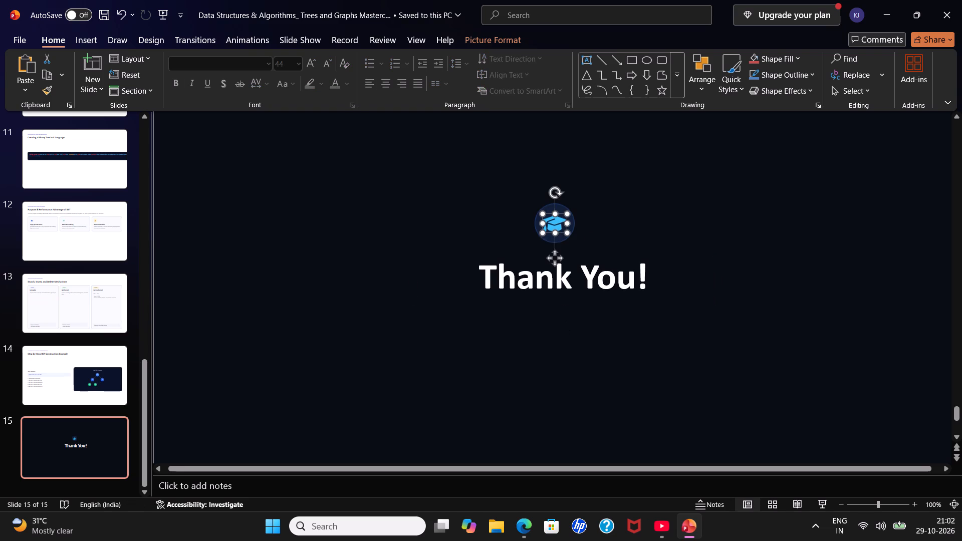
pyautogui.click(556, 230)
pyautogui.click(556, 230)
pyautogui.moveTo(556, 225); pyautogui.dragTo(563, 219)
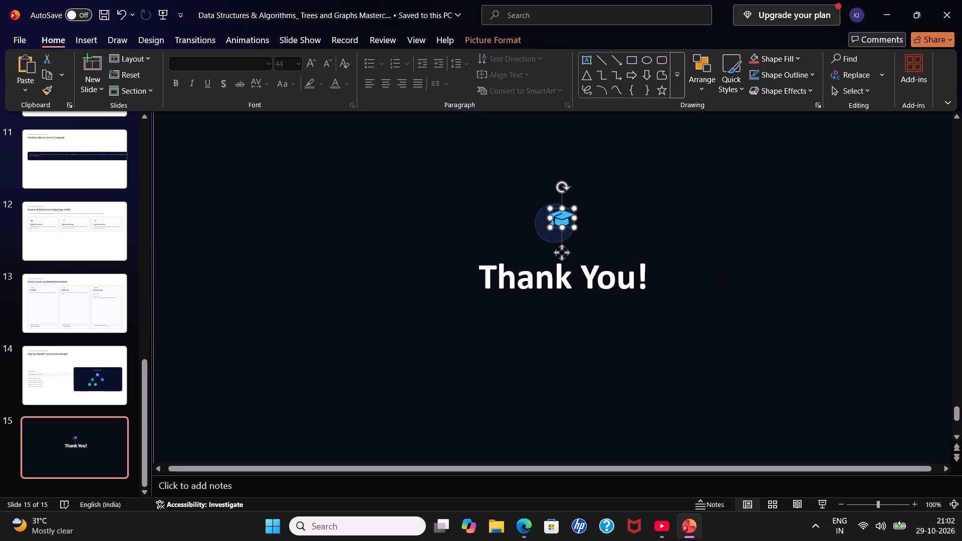
pyautogui.click(548, 236)
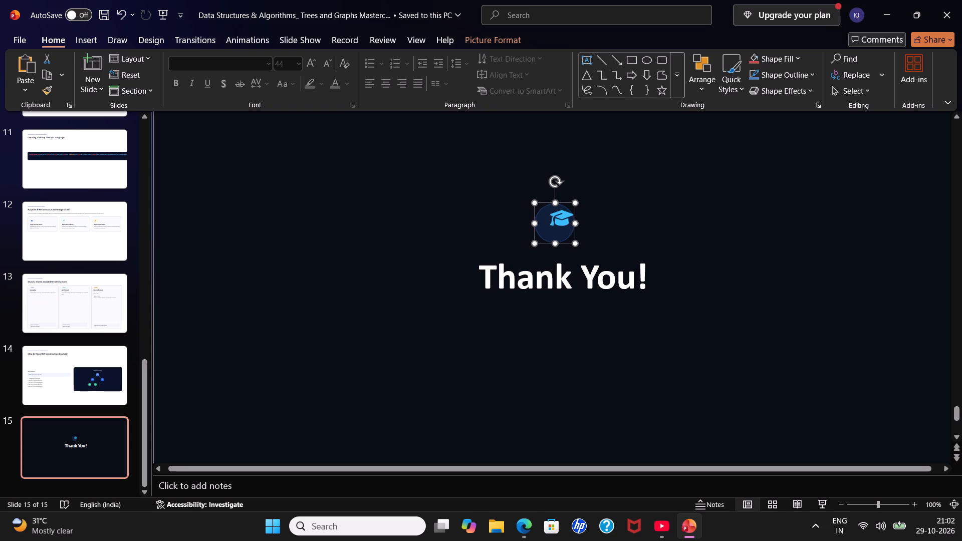
pyautogui.moveTo(554, 234); pyautogui.dragTo(560, 228)
pyautogui.click(616, 213)
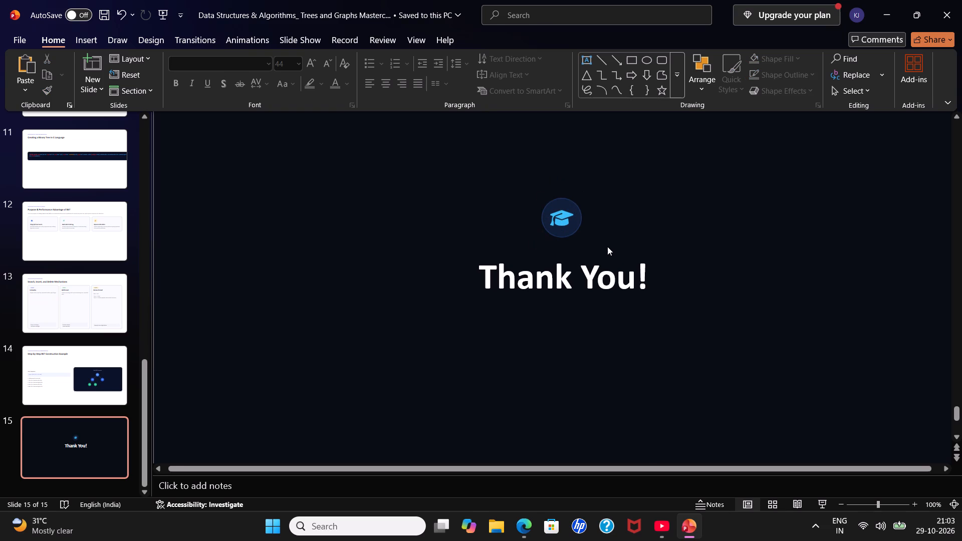
# Enlarge the Thank You! heading on slide 15, trying font sizes 96 and 88 before setting it to 72.
pyautogui.scroll(1, 607, 246)
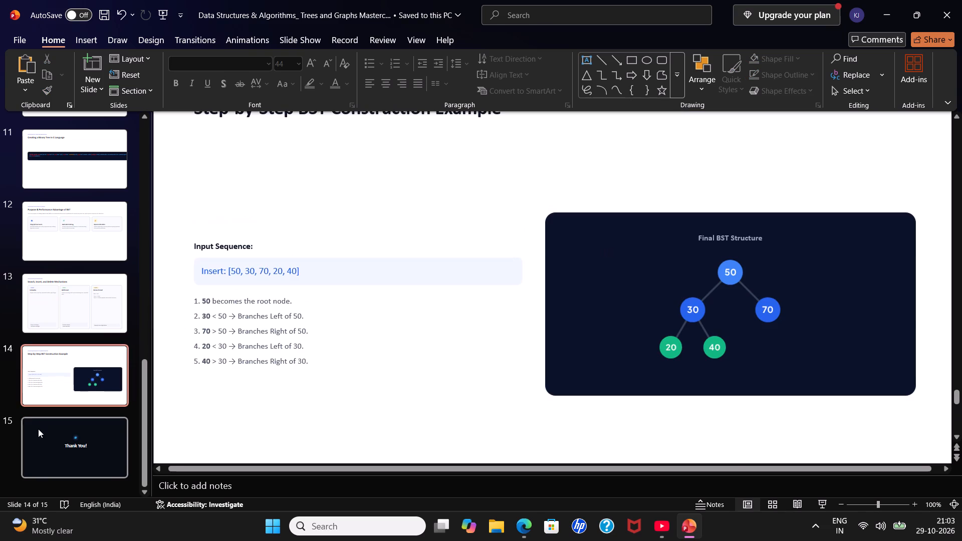
pyautogui.click(38, 432)
pyautogui.scroll(1, 177, 410)
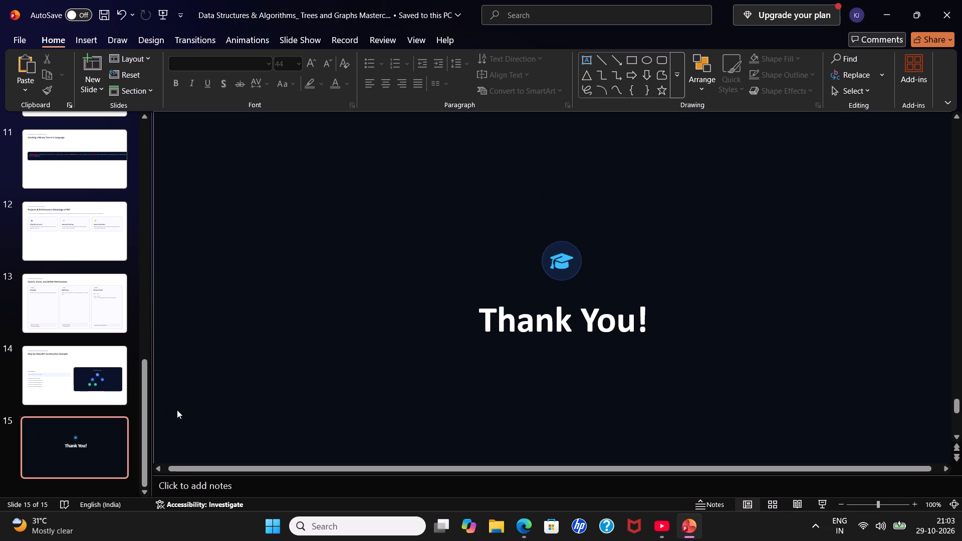
pyautogui.keyDown('ctrl'); pyautogui.scroll(-4, 286, 357); pyautogui.keyUp('ctrl')
pyautogui.keyDown('ctrl'); pyautogui.scroll(2, 286, 357); pyautogui.keyUp('ctrl')
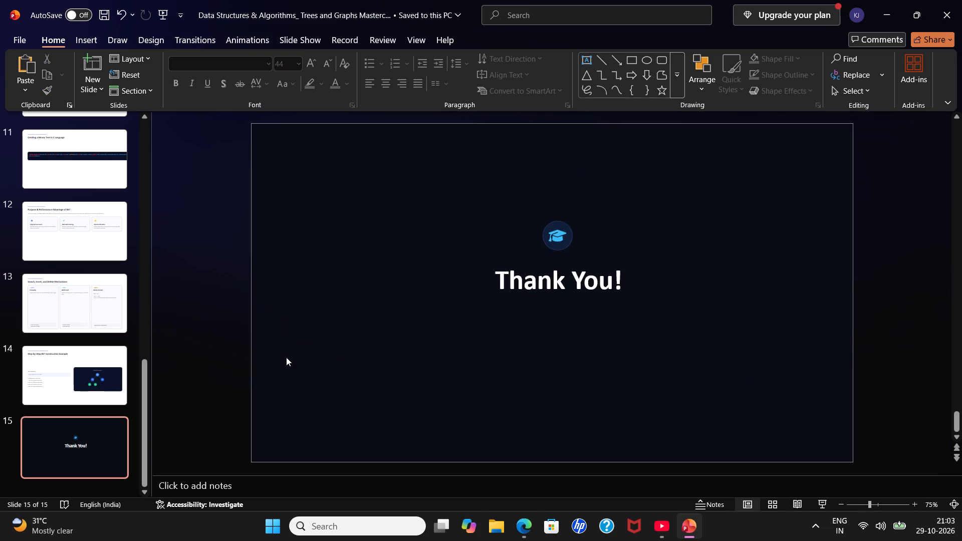
pyautogui.keyDown('ctrl'); pyautogui.scroll(1, 286, 357); pyautogui.keyUp('ctrl')
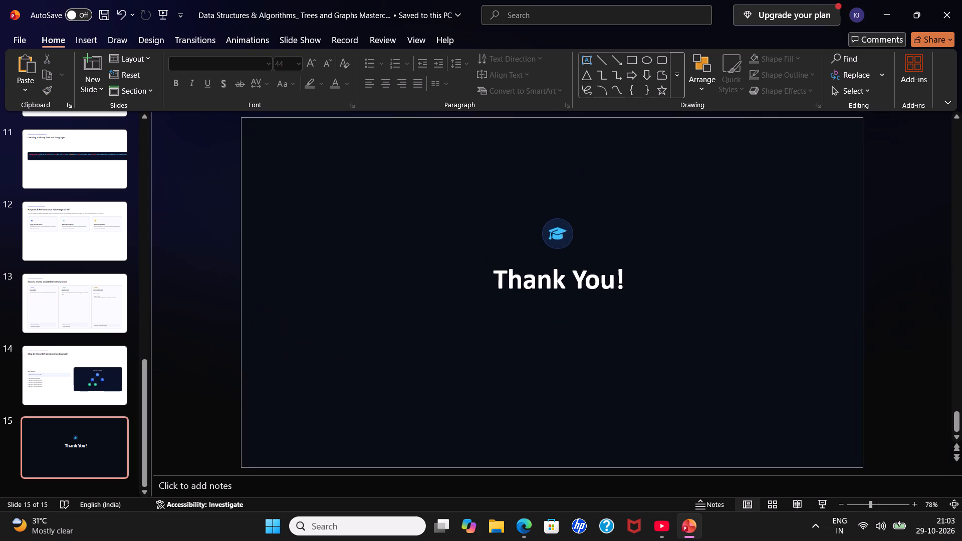
pyautogui.tripleClick(526, 272)
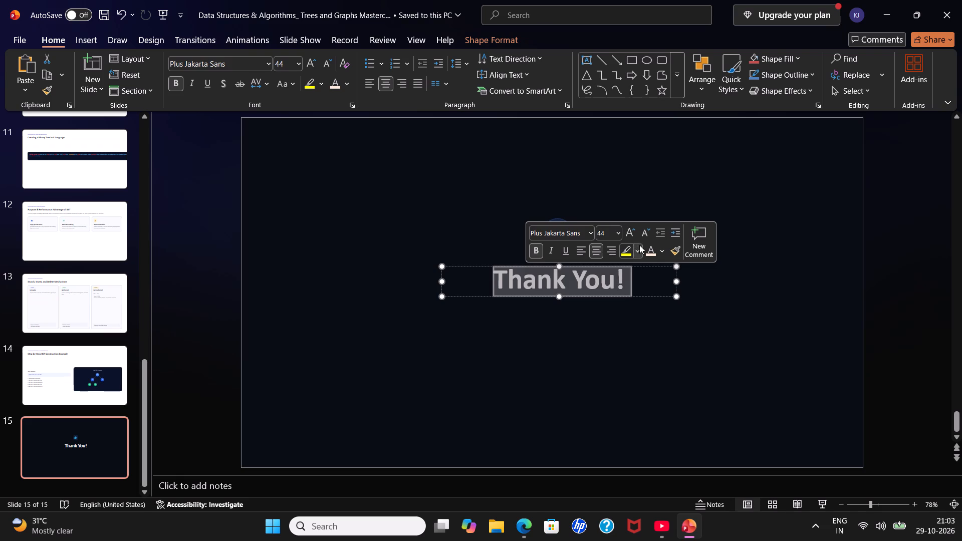
pyautogui.click(615, 232)
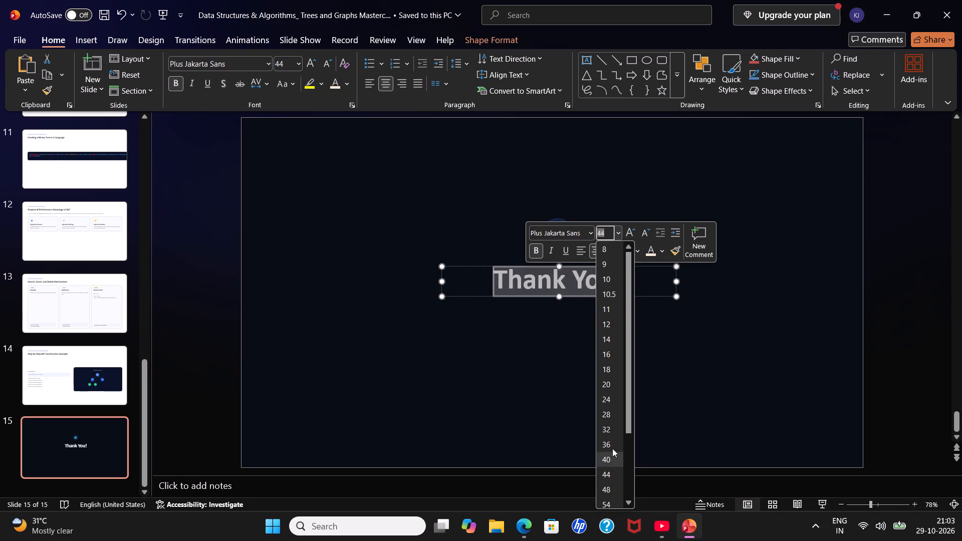
pyautogui.scroll(-2, 616, 447)
pyautogui.click(609, 499)
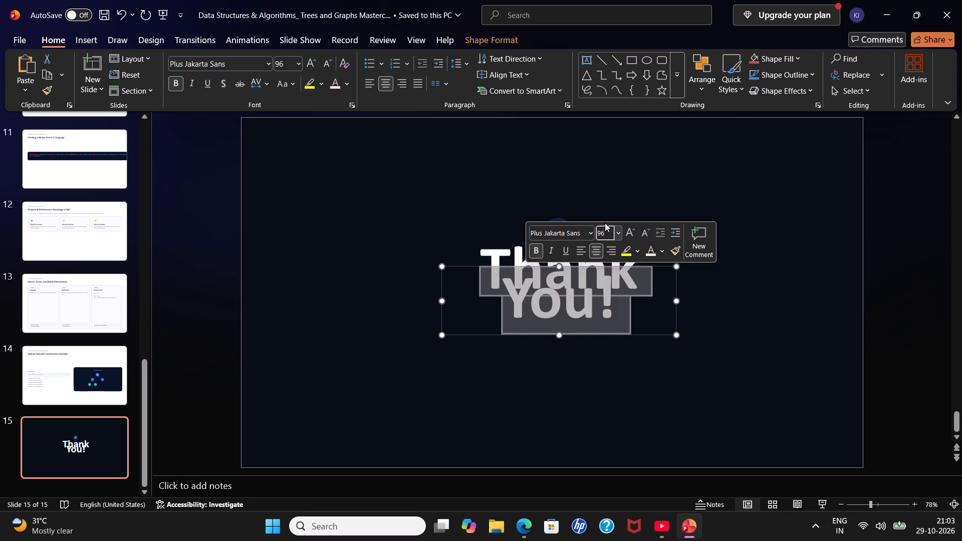
pyautogui.click(616, 228)
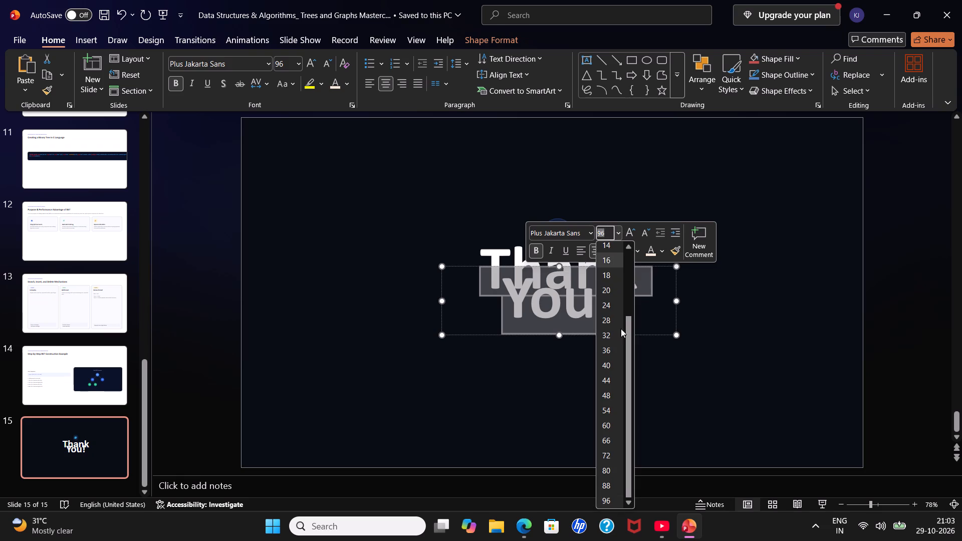
pyautogui.click(603, 484)
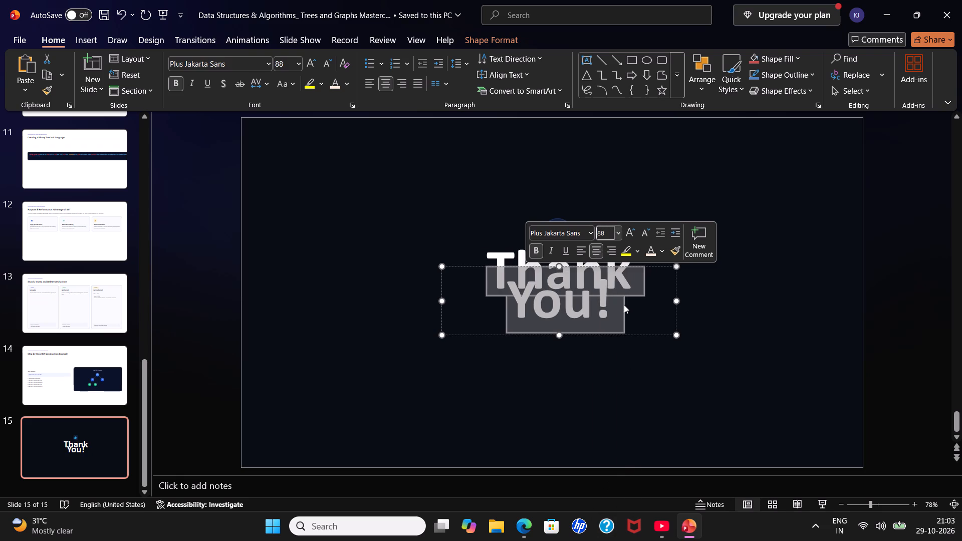
pyautogui.click(617, 224)
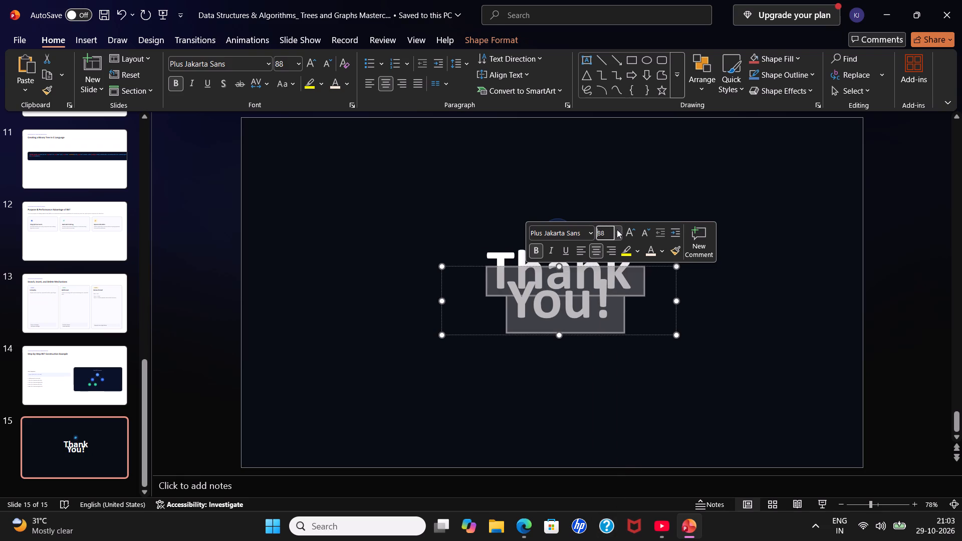
pyautogui.click(617, 229)
pyautogui.click(610, 467)
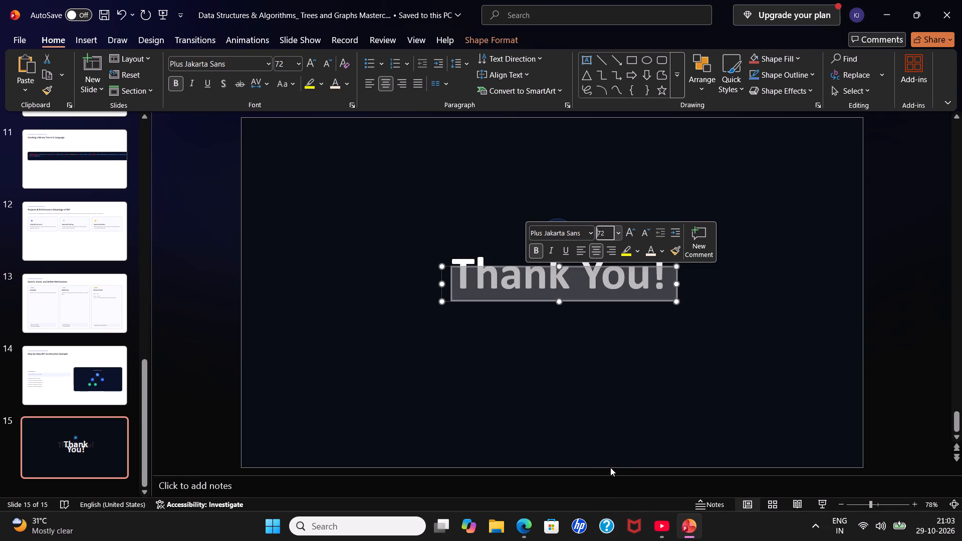
pyautogui.click(602, 387)
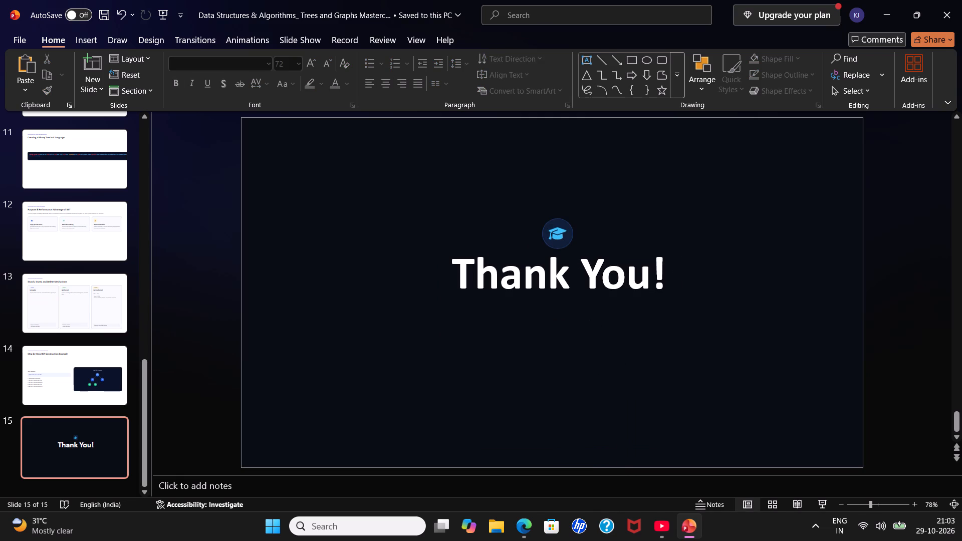
# Move the circular background and graduation cap icon slightly up, keeping the cap centred in the circle above the Thank You! heading.
pyautogui.moveTo(553, 224); pyautogui.dragTo(544, 219)
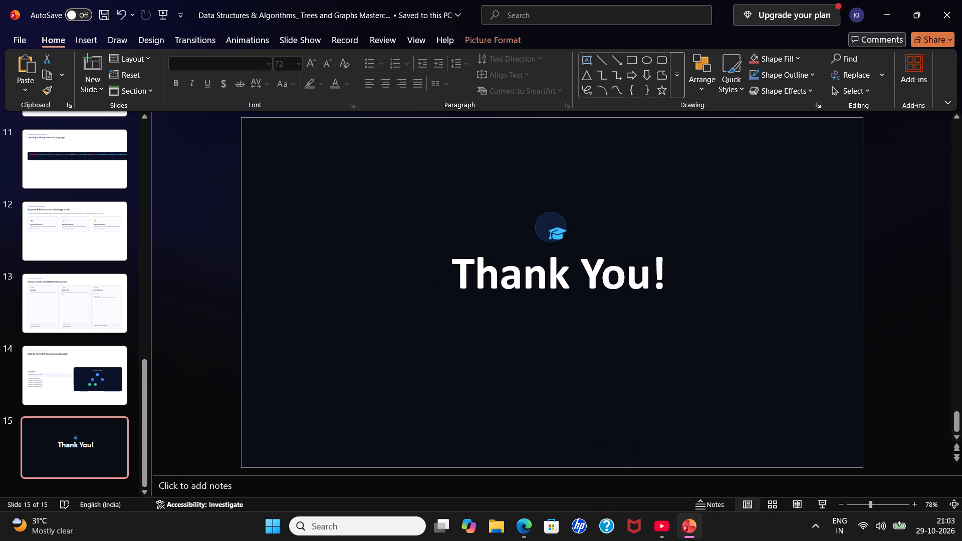
pyautogui.moveTo(544, 219); pyautogui.dragTo(545, 214)
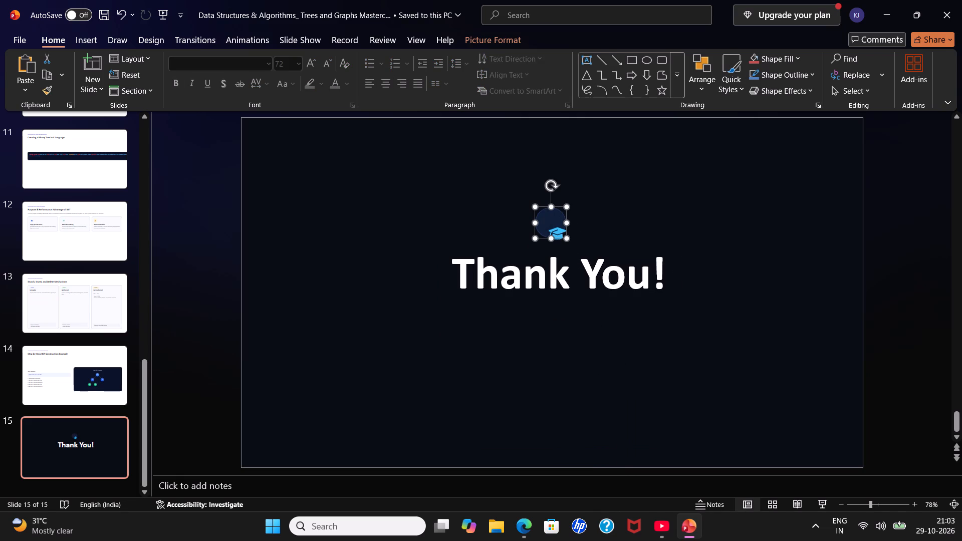
pyautogui.click(554, 229)
pyautogui.moveTo(555, 230); pyautogui.dragTo(551, 220)
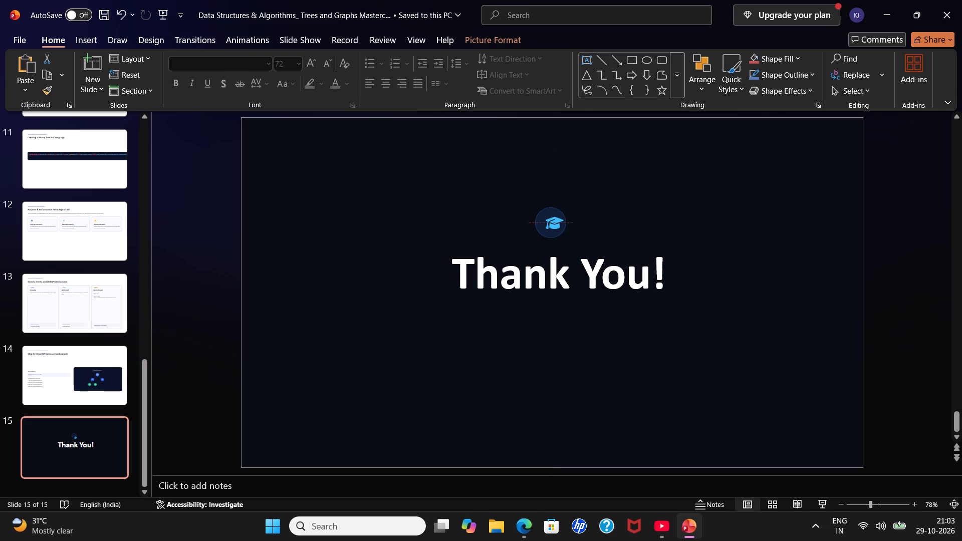
pyautogui.moveTo(551, 220); pyautogui.dragTo(549, 220)
pyautogui.click(612, 215)
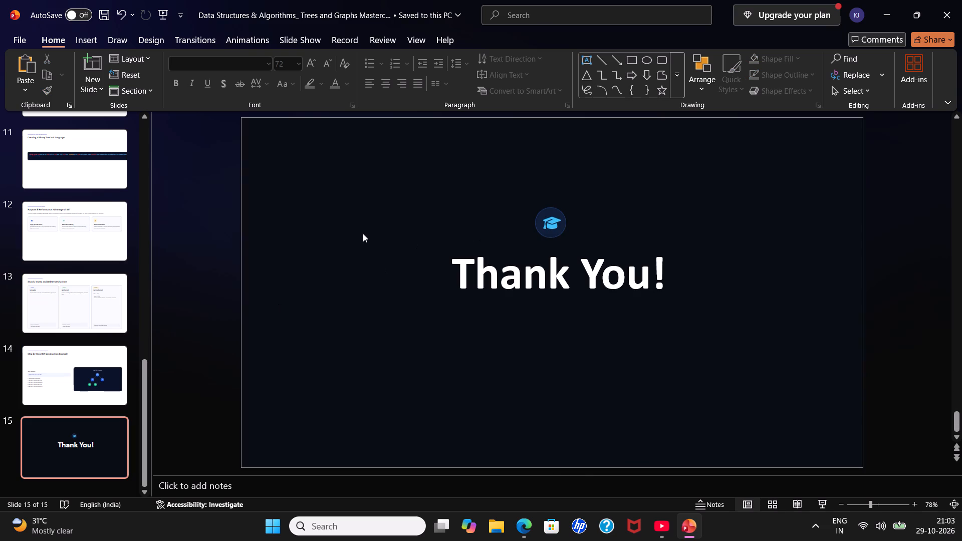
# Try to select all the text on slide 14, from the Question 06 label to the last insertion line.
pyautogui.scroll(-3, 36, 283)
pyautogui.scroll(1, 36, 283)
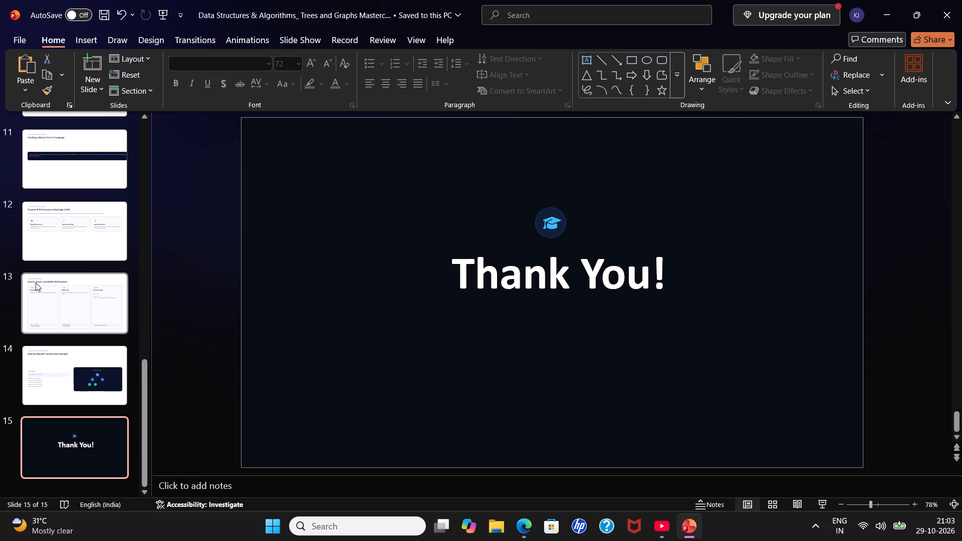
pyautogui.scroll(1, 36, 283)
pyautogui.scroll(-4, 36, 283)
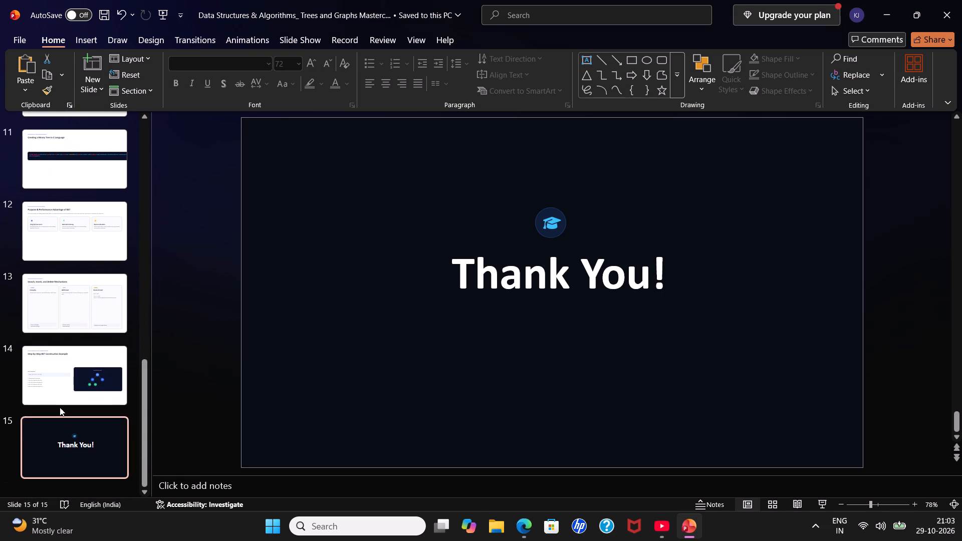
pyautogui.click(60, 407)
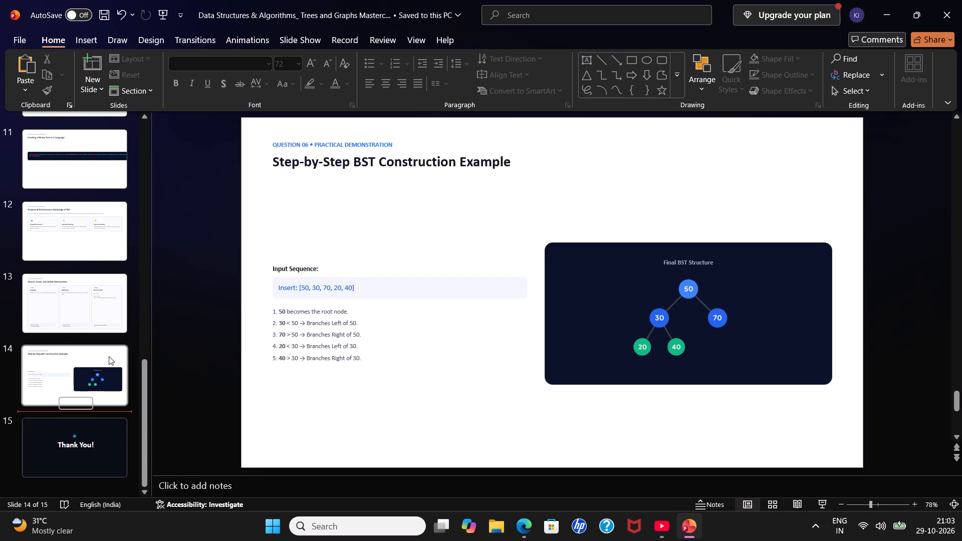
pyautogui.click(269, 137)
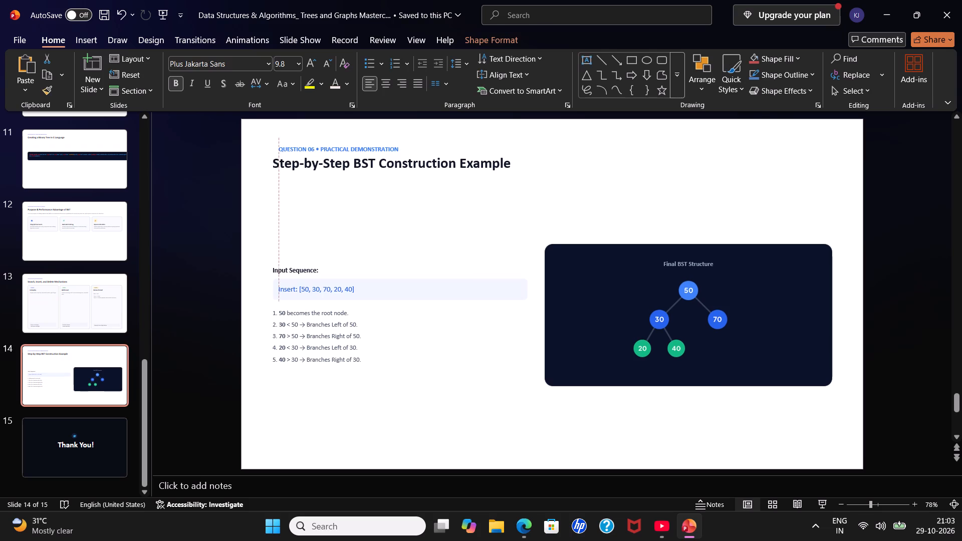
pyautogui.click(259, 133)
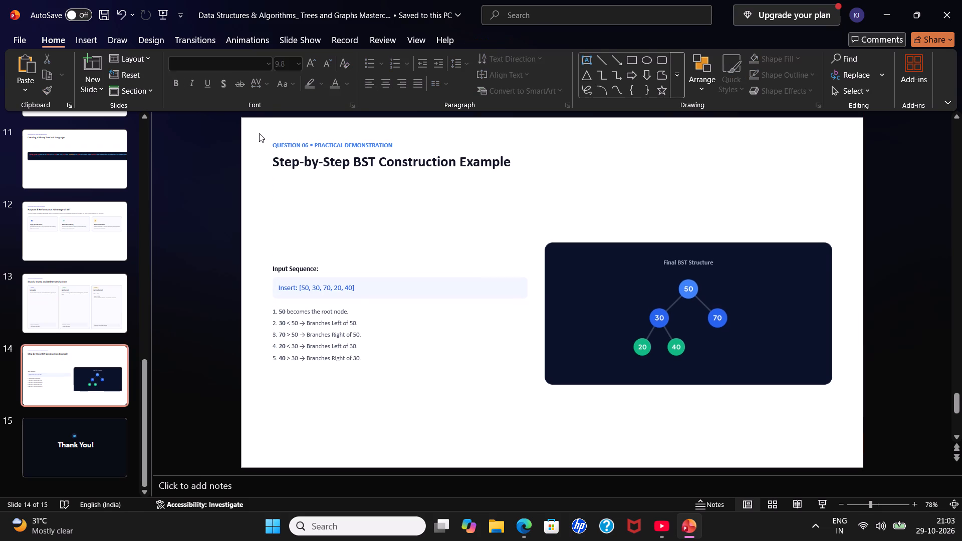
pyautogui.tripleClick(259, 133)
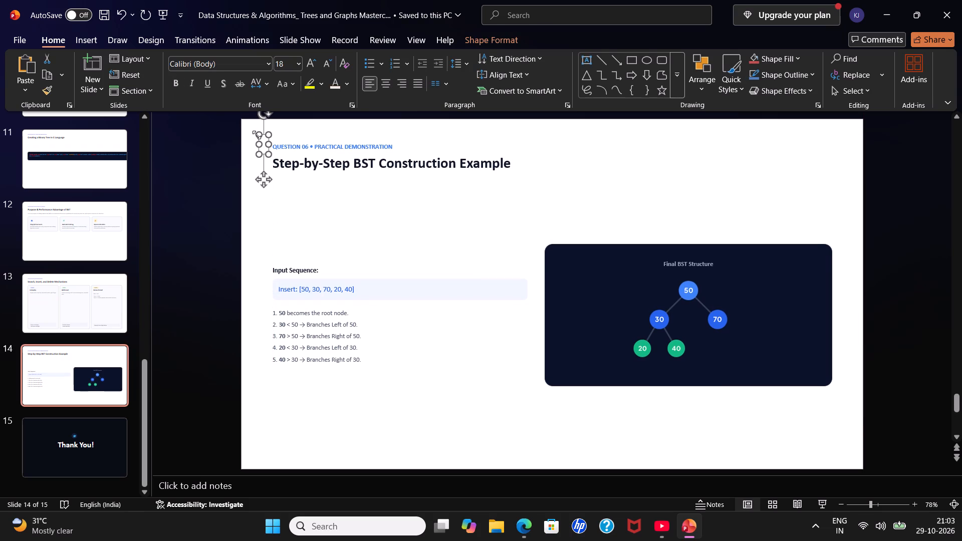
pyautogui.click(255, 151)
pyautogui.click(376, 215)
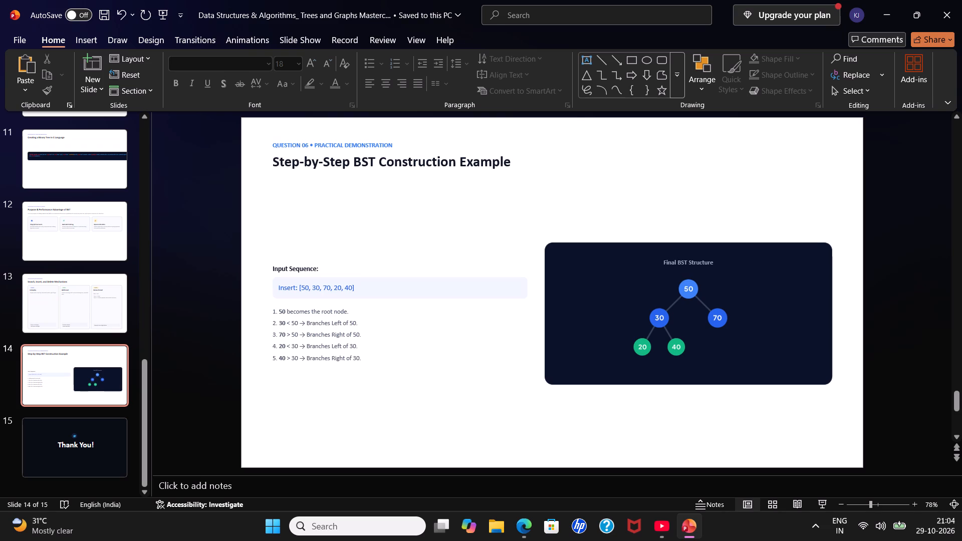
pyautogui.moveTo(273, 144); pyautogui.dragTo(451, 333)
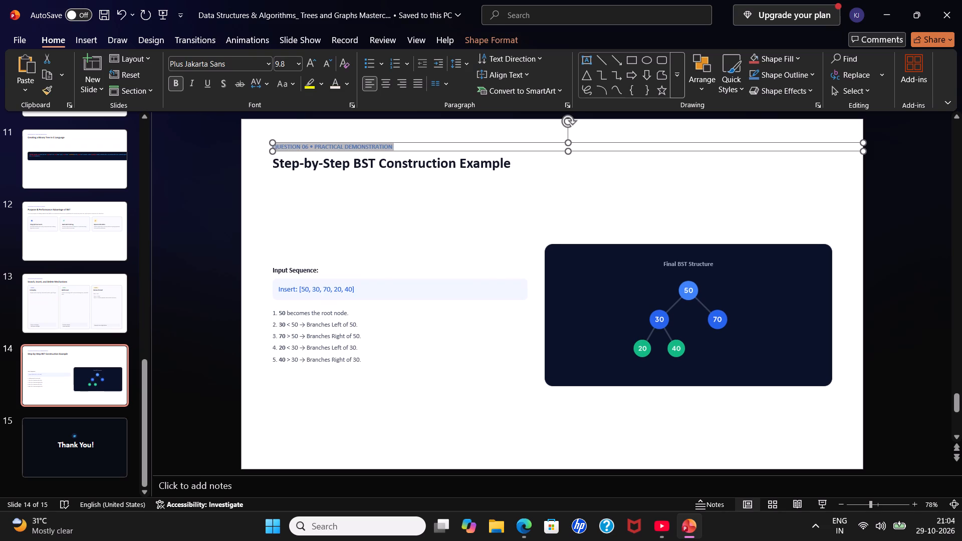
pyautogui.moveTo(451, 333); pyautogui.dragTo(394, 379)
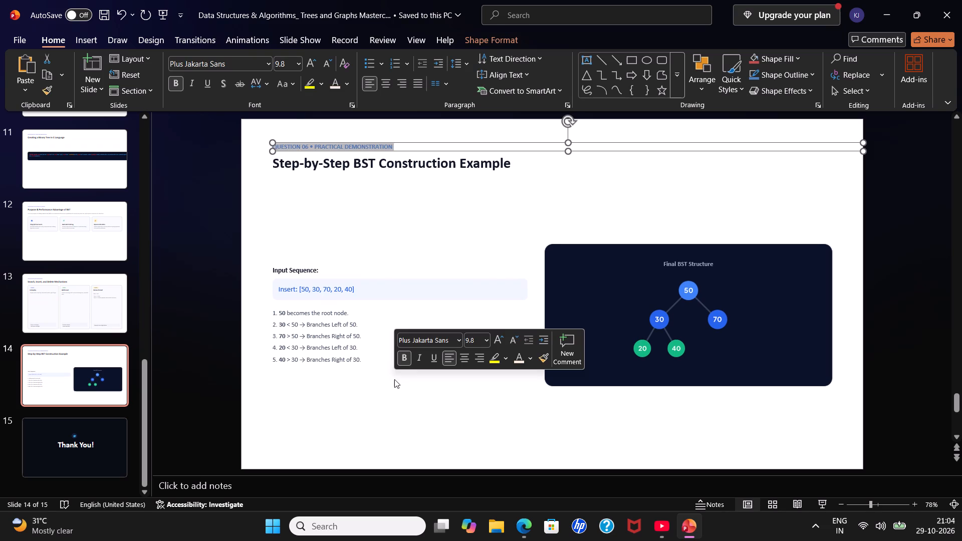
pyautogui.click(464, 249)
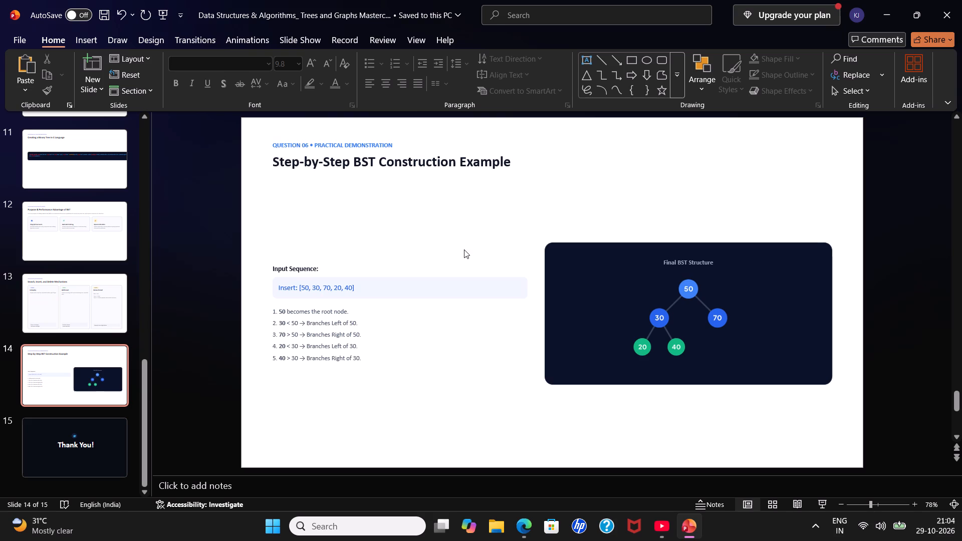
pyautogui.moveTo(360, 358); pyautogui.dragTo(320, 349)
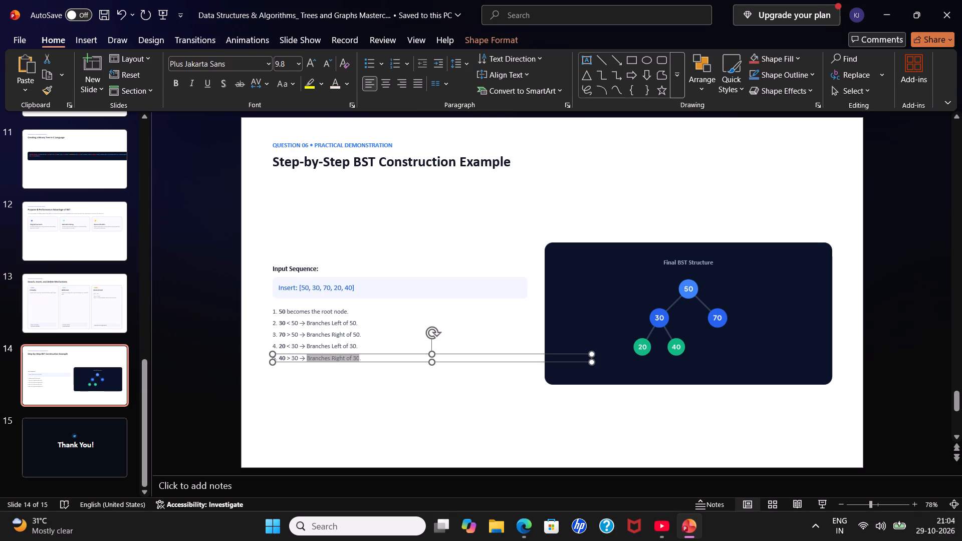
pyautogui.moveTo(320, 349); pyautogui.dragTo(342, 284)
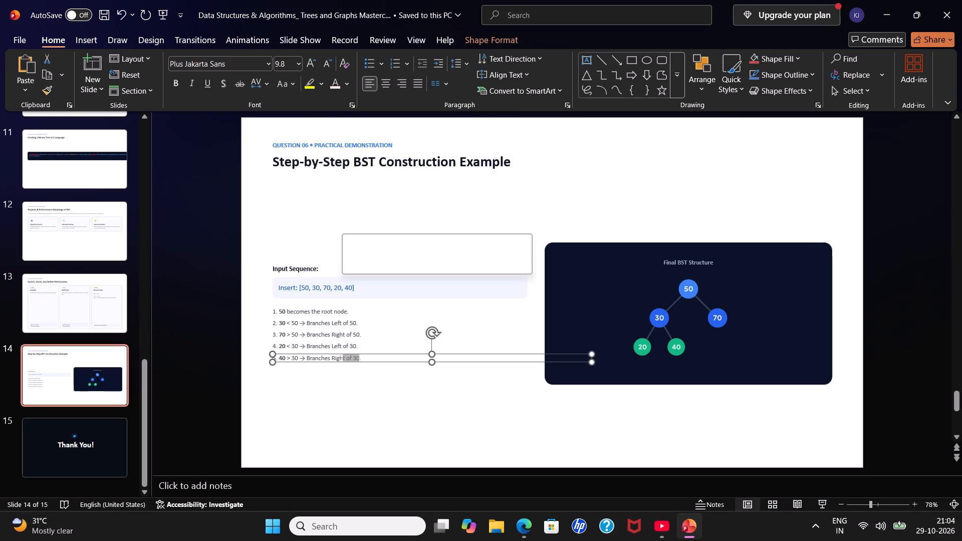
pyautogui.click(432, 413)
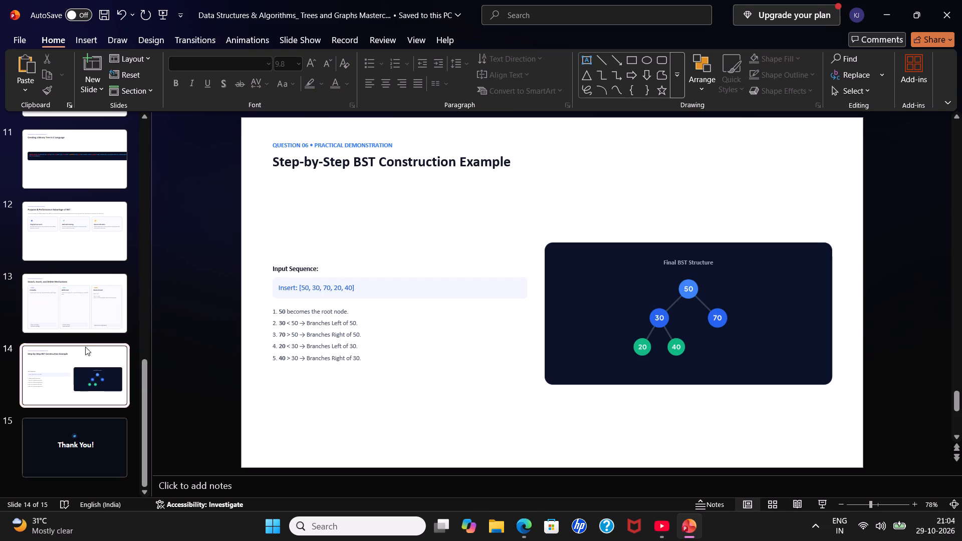
# Go back through the preceding slides to slide 11, Creating a Binary Tree in C Language.
pyautogui.click(96, 305)
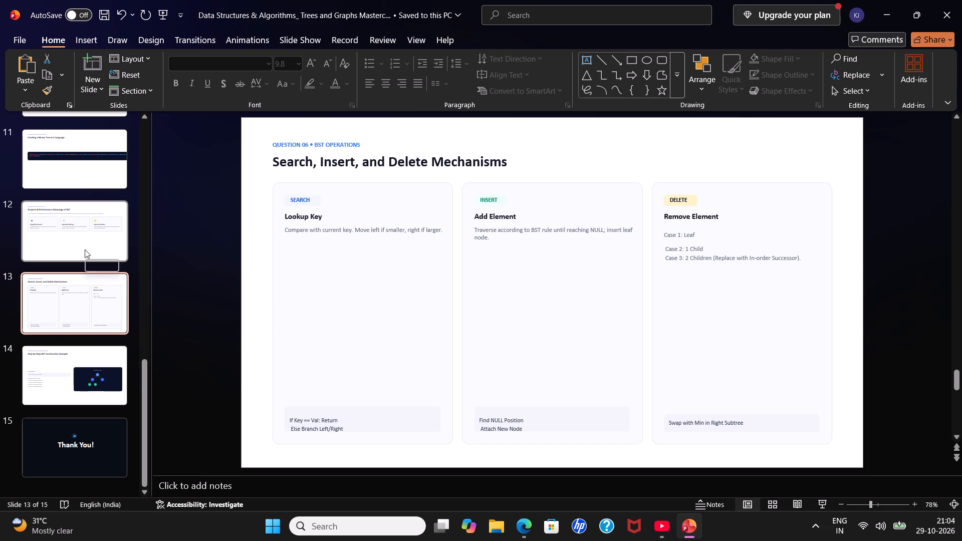
pyautogui.click(85, 241)
pyautogui.scroll(1, 85, 241)
pyautogui.click(85, 241)
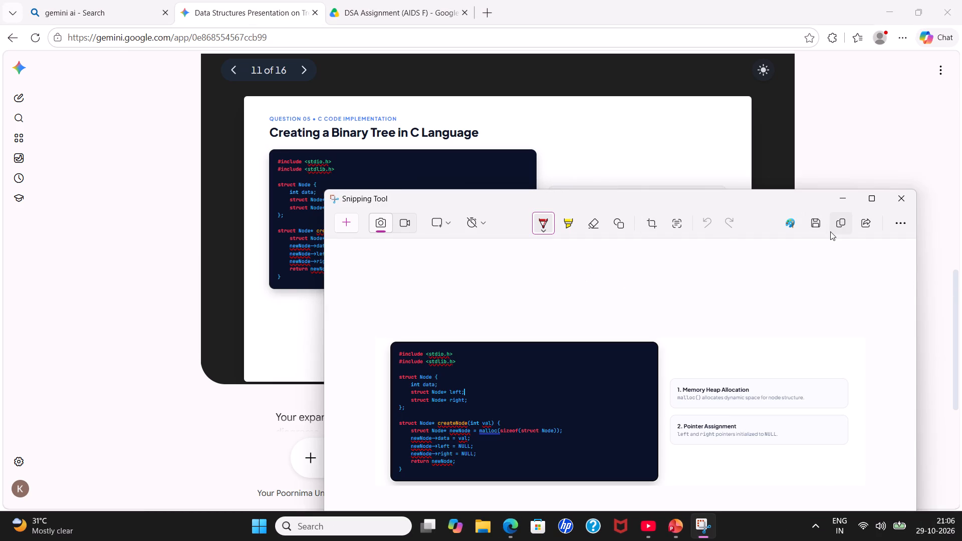
pyautogui.click(830, 231)
# Switch to PowerPoint and nudge slide 11's title slightly down and to the left.
pyautogui.click(673, 525)
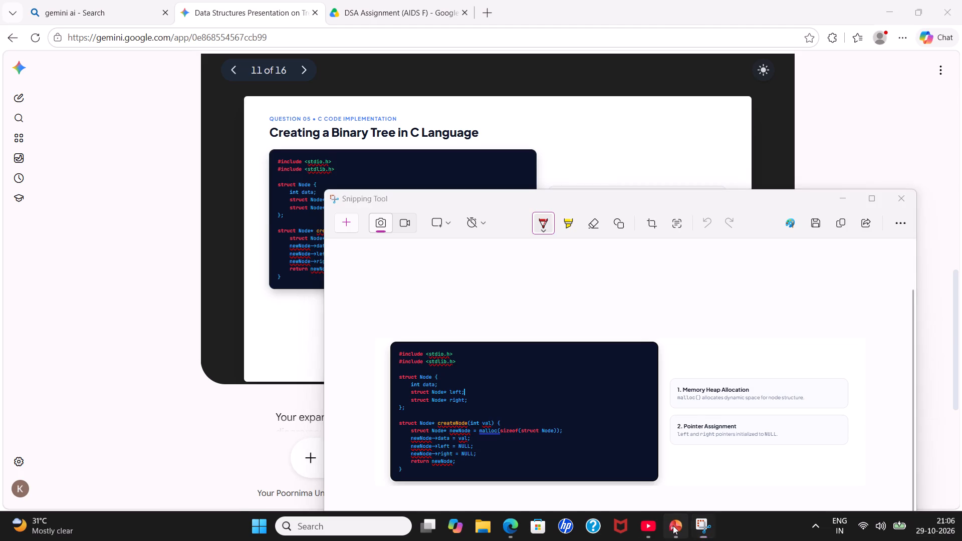
pyautogui.click(303, 204)
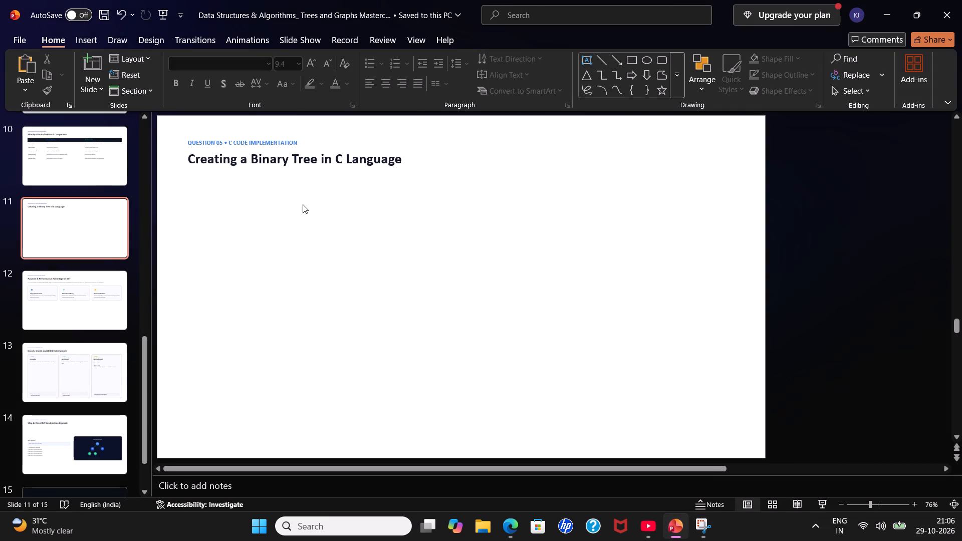
pyautogui.moveTo(407, 166); pyautogui.dragTo(404, 170)
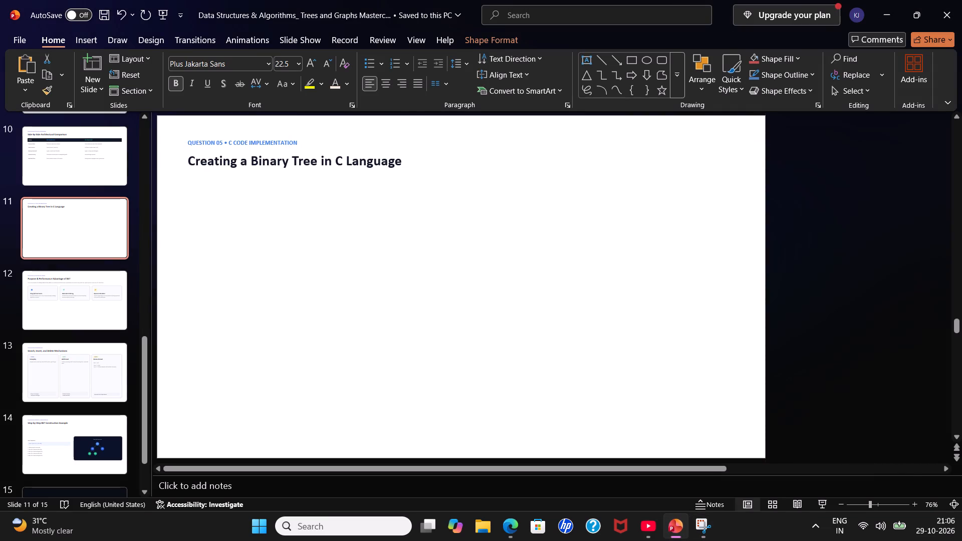
pyautogui.moveTo(404, 170); pyautogui.dragTo(402, 169)
pyautogui.click(402, 169)
# Add an empty text box below slide 11's title and stretch it across most of the blank content area.
pyautogui.click(336, 253)
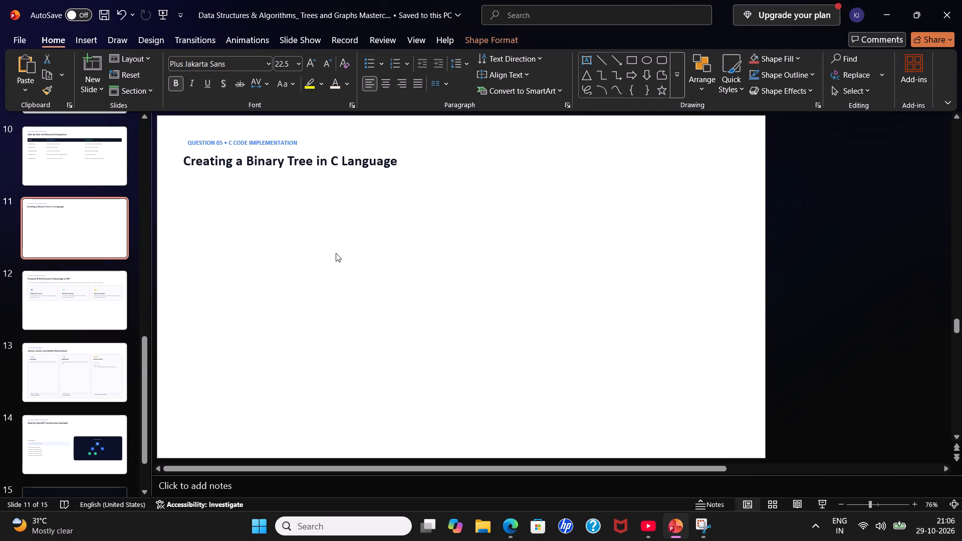
pyautogui.tripleClick(336, 253)
pyautogui.click(336, 253)
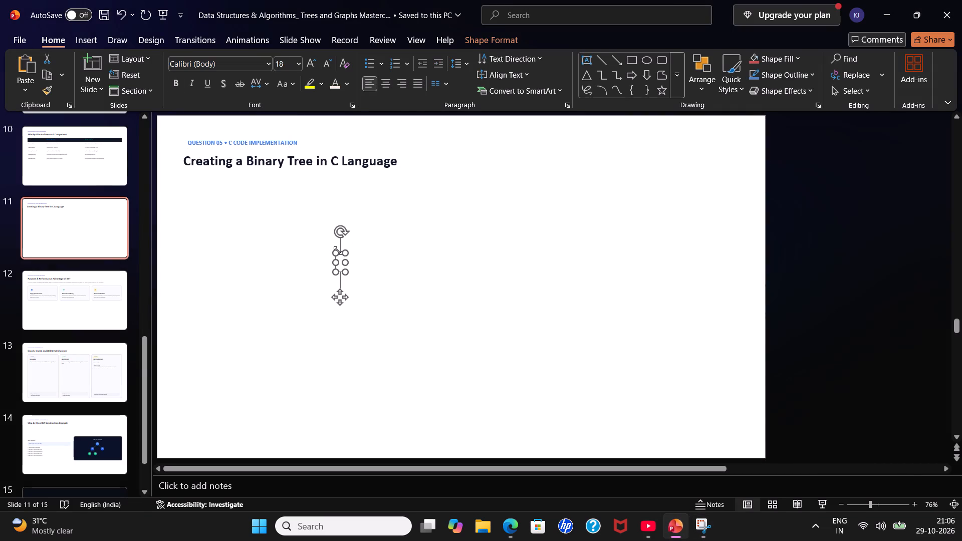
pyautogui.moveTo(336, 254); pyautogui.dragTo(273, 232)
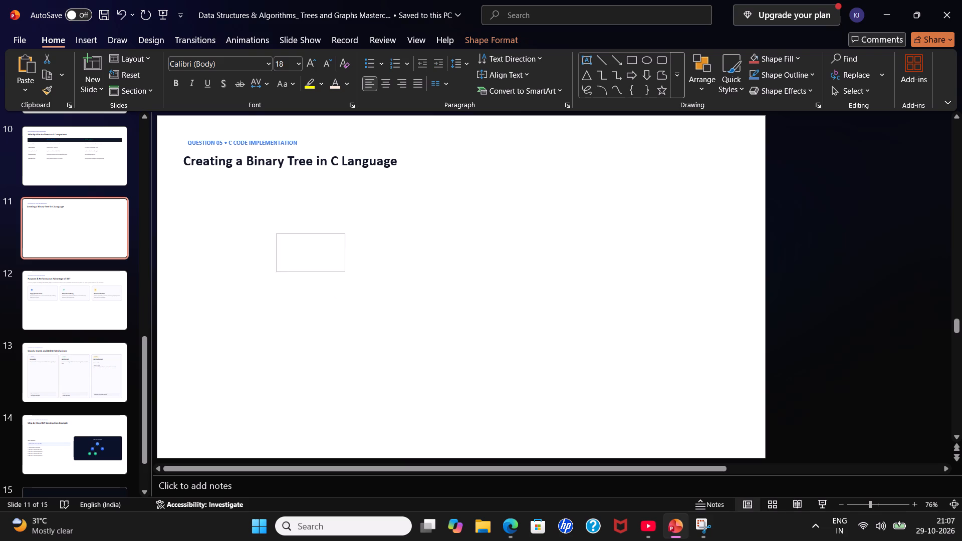
pyautogui.moveTo(273, 232); pyautogui.dragTo(189, 190)
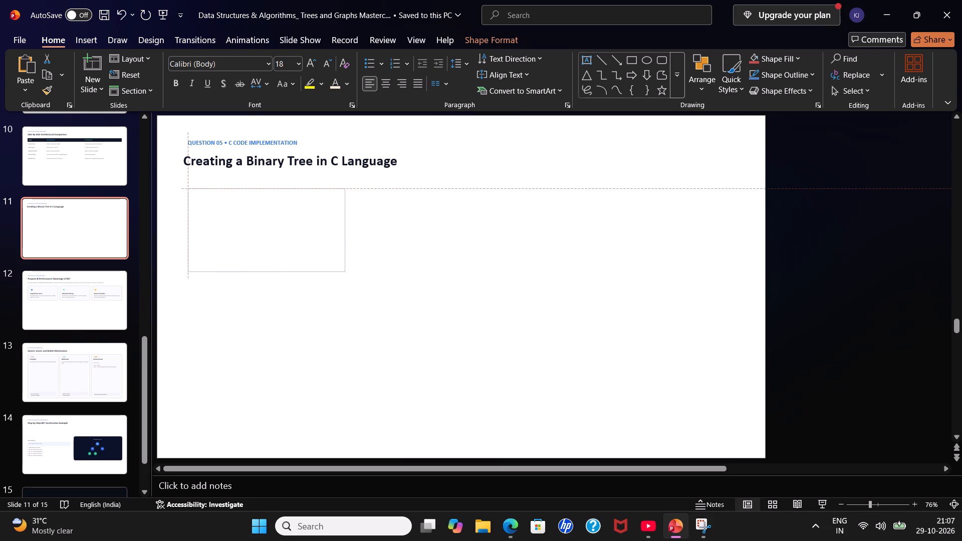
pyautogui.moveTo(189, 190); pyautogui.dragTo(189, 185)
pyautogui.moveTo(344, 270); pyautogui.dragTo(391, 294)
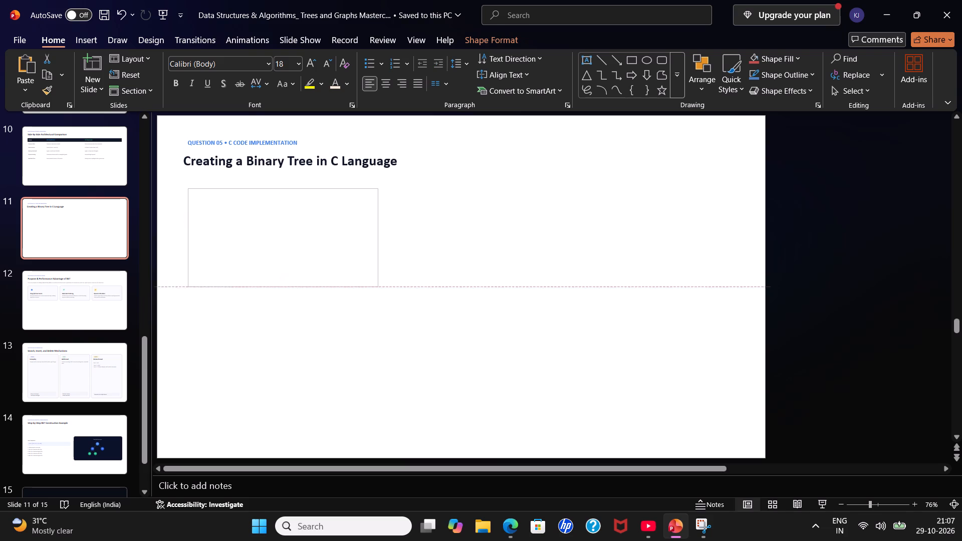
pyautogui.moveTo(391, 294); pyautogui.dragTo(629, 385)
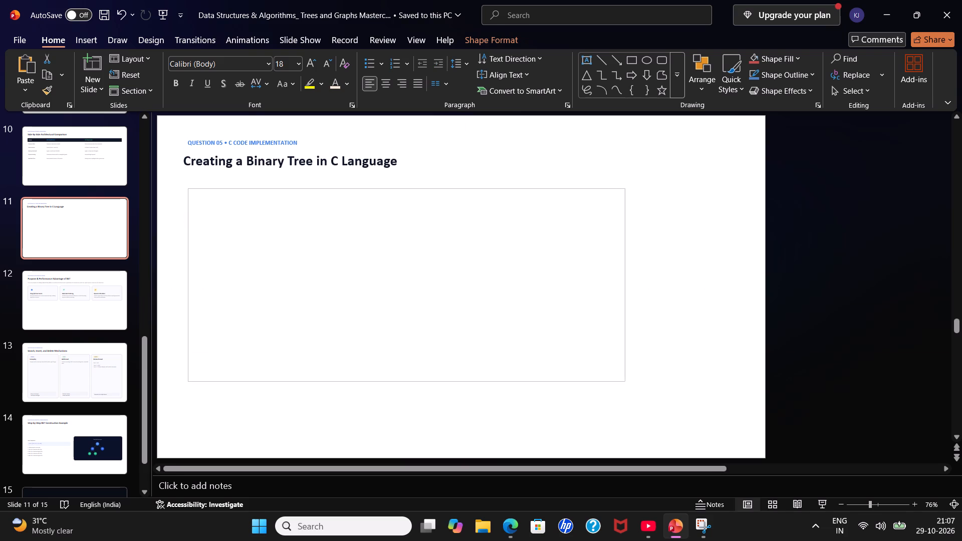
pyautogui.moveTo(629, 385); pyautogui.dragTo(748, 410)
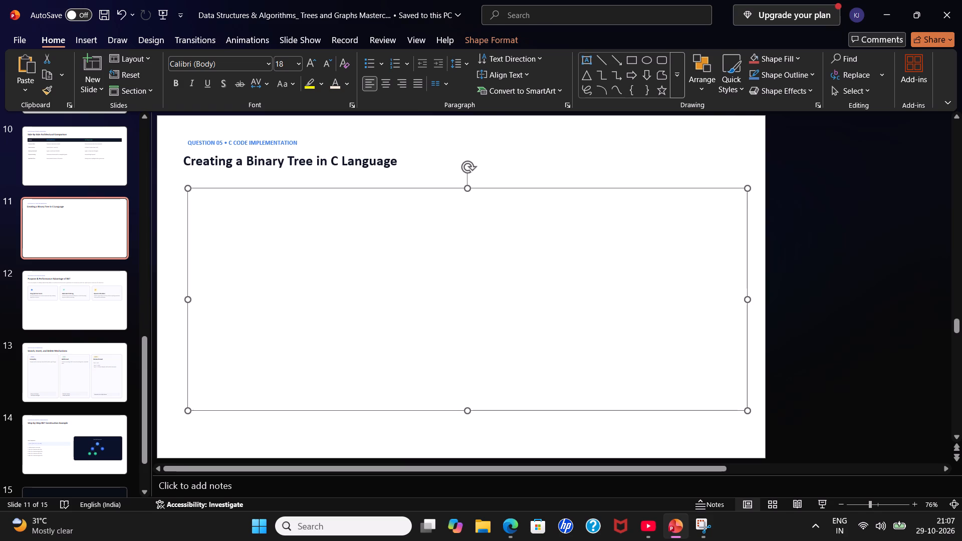
# Start text editing in the new text box on slide 11 and enter a run of blank spaces.
pyautogui.click(330, 206)
pyautogui.rightClick(330, 206)
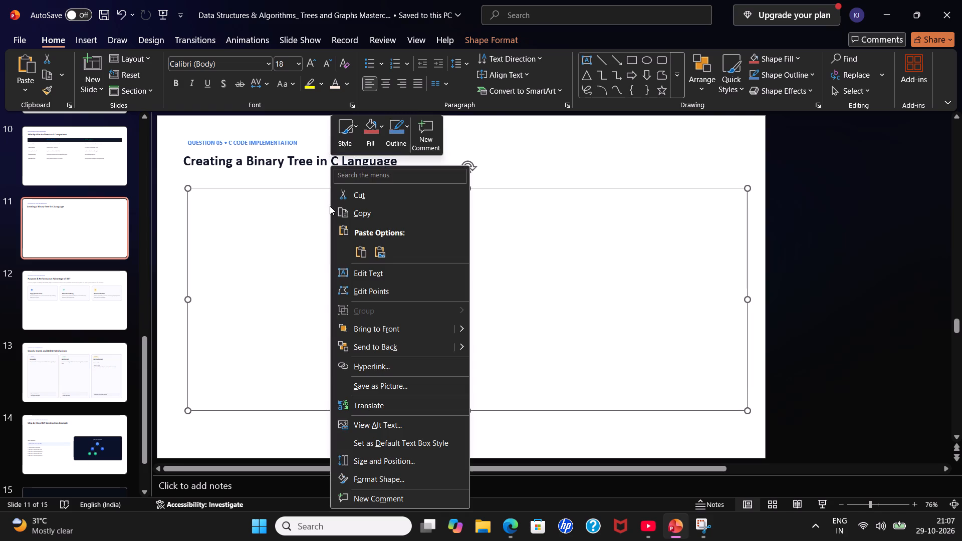
pyautogui.click(369, 269)
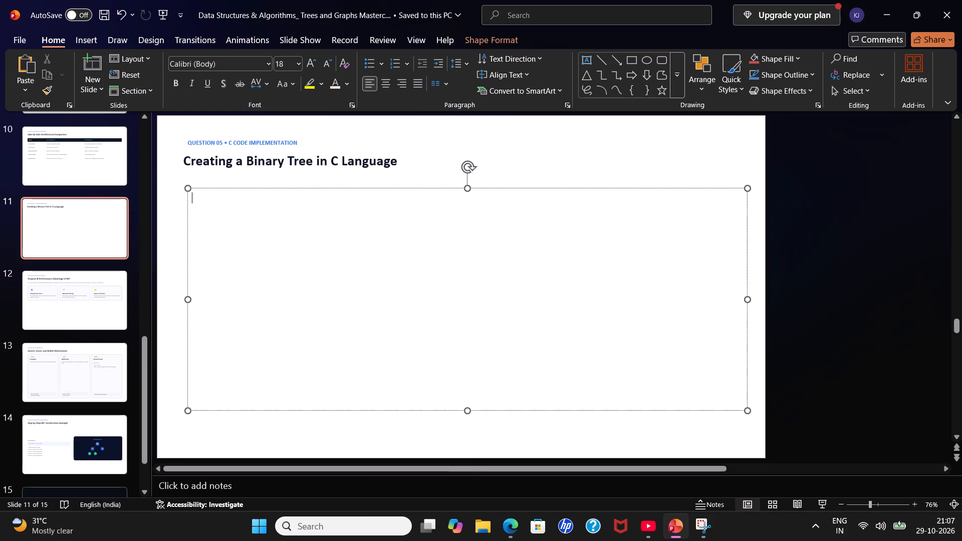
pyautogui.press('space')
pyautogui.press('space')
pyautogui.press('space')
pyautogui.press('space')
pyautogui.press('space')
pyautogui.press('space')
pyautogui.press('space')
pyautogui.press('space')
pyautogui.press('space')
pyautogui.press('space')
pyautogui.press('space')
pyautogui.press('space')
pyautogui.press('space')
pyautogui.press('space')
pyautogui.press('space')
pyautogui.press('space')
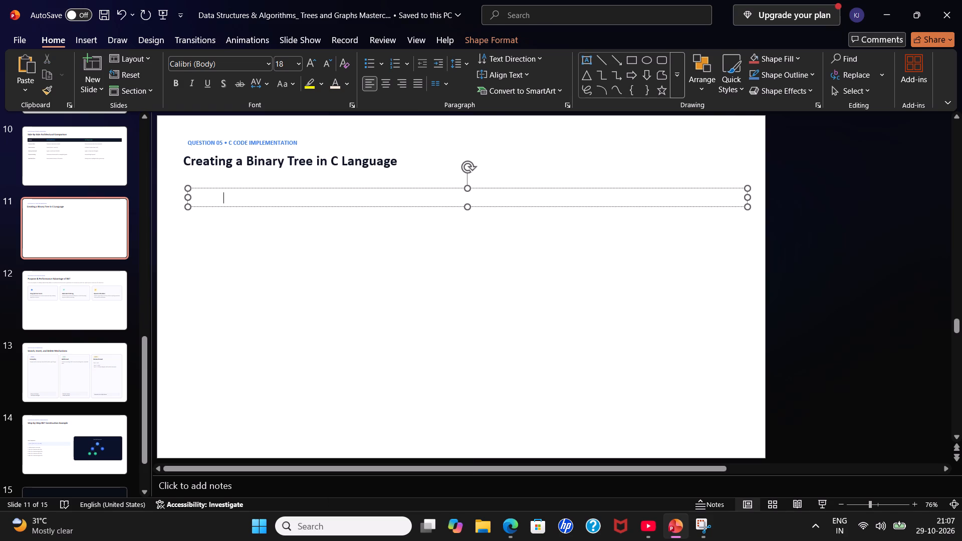
# Paste the copied code screenshot onto slide 11 and stretch it below the title to about 12.56 cm high and 30.48 cm wide.
pyautogui.hotkey('ctrl', 'v')
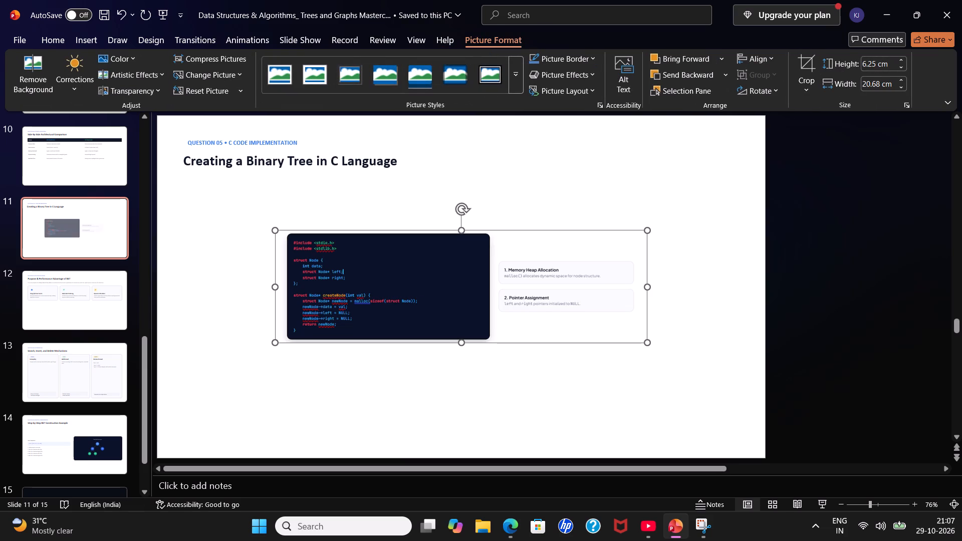
pyautogui.moveTo(461, 230); pyautogui.dragTo(460, 196)
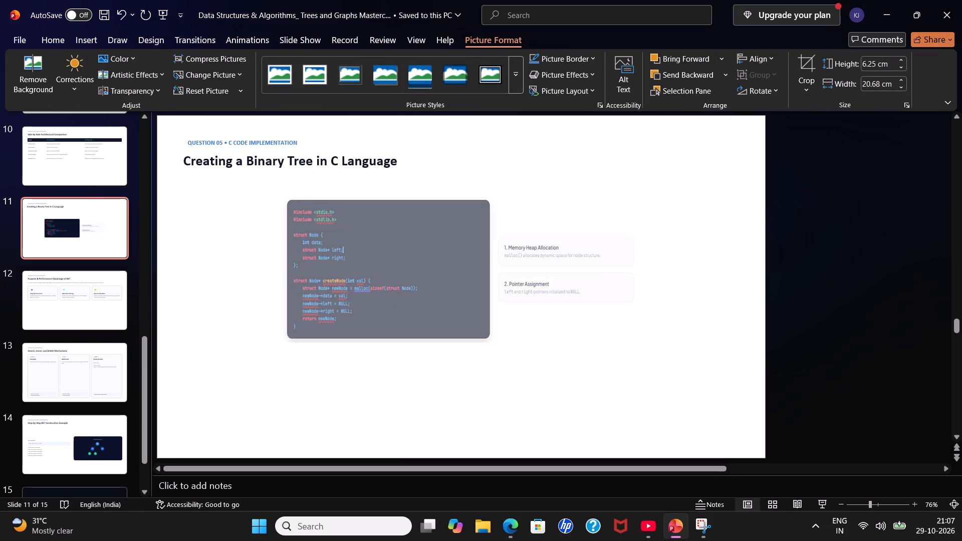
pyautogui.moveTo(460, 196); pyautogui.dragTo(463, 187)
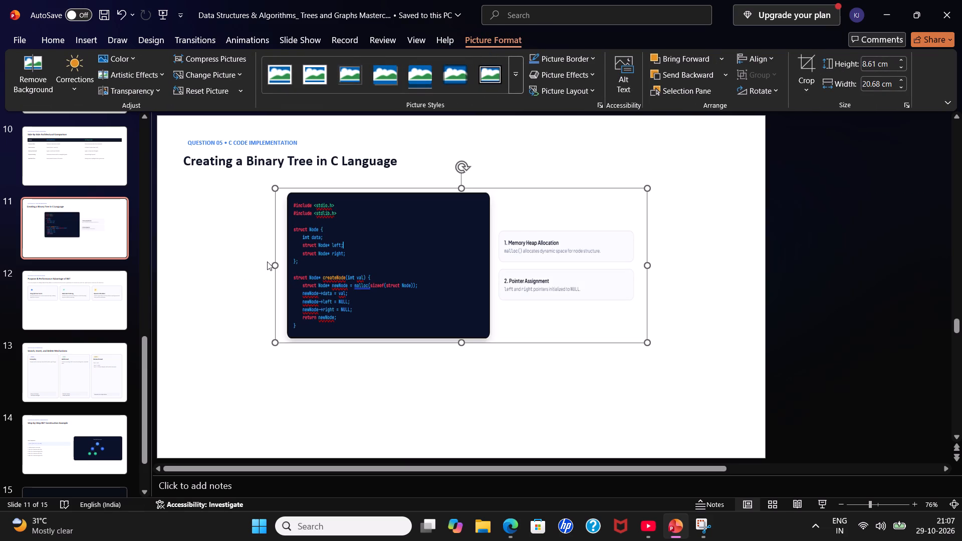
pyautogui.moveTo(273, 264); pyautogui.dragTo(192, 275)
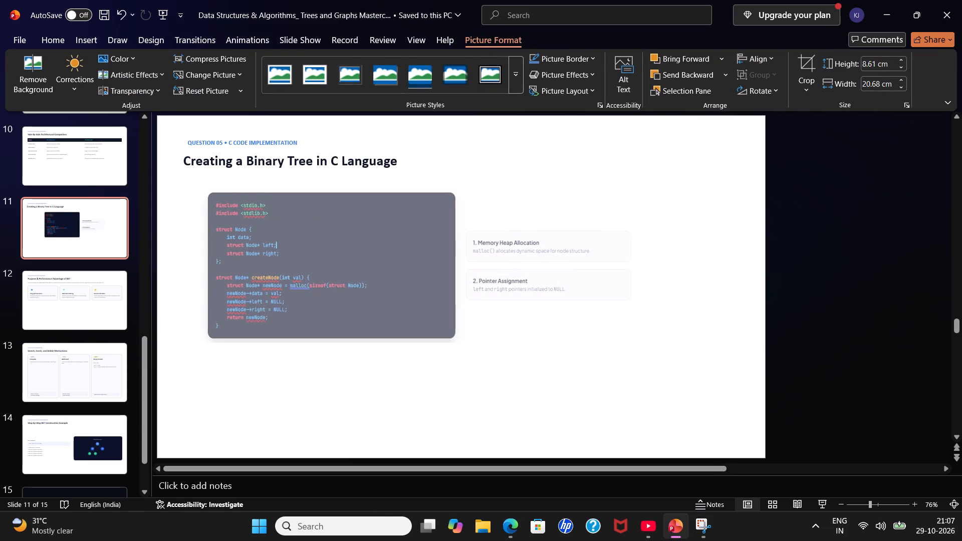
pyautogui.moveTo(192, 275); pyautogui.dragTo(188, 275)
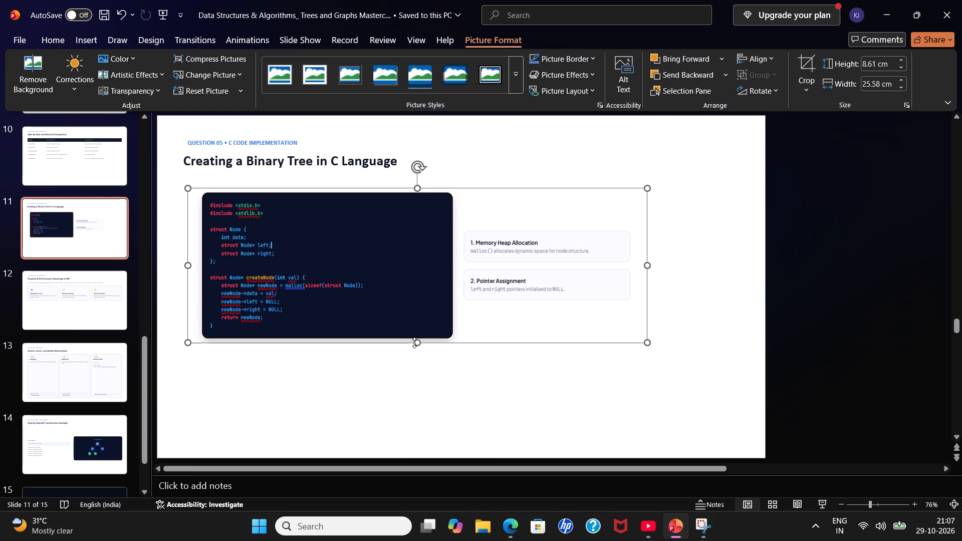
pyautogui.moveTo(414, 343); pyautogui.dragTo(427, 384)
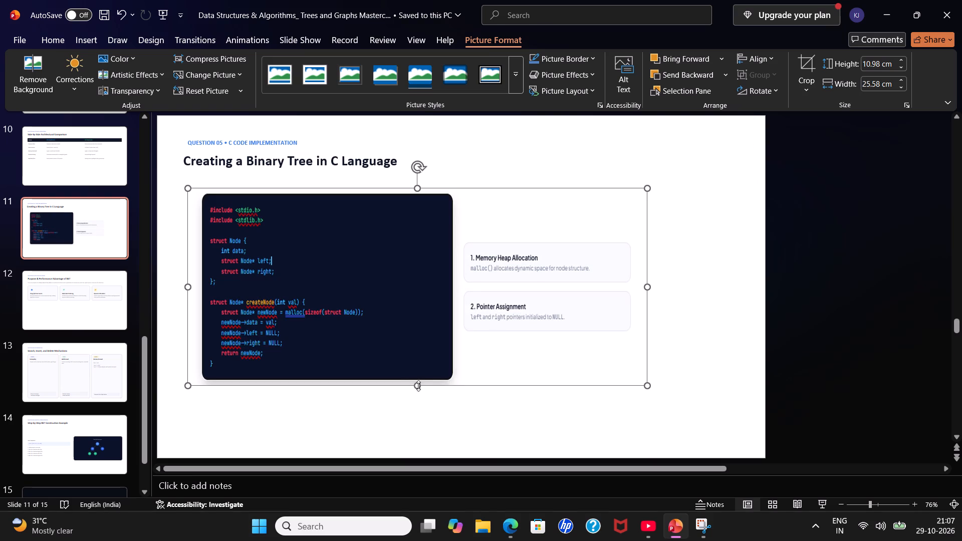
pyautogui.moveTo(417, 386); pyautogui.dragTo(417, 401)
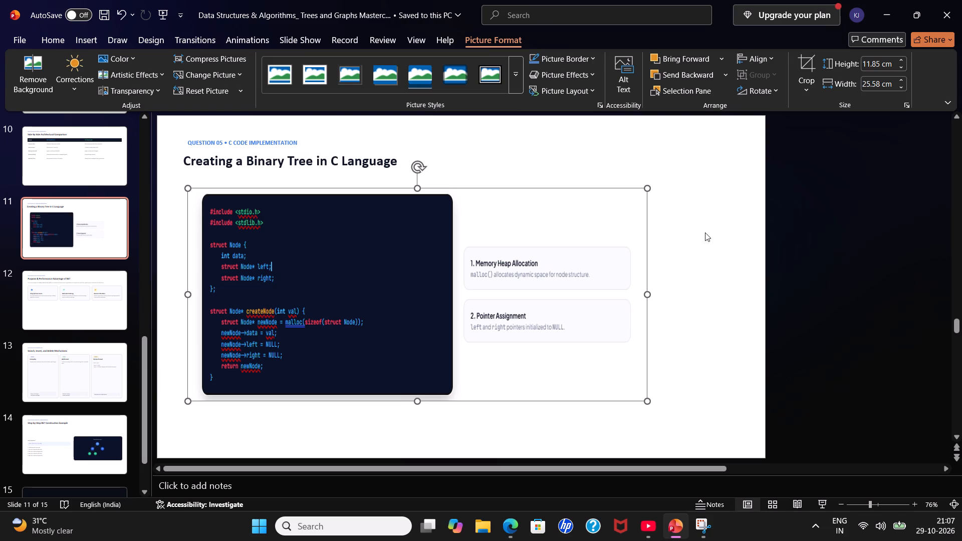
pyautogui.moveTo(650, 296); pyautogui.dragTo(702, 272)
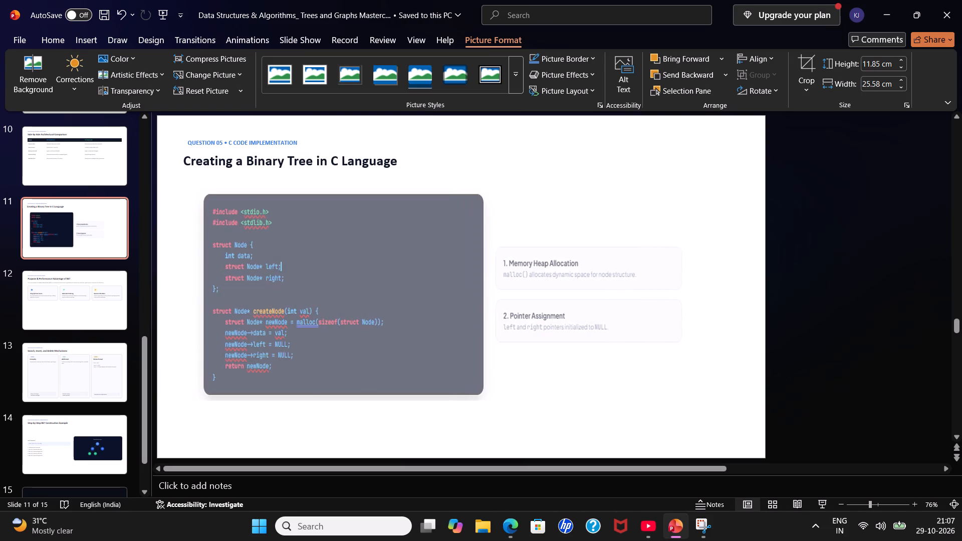
pyautogui.moveTo(702, 272); pyautogui.dragTo(735, 270)
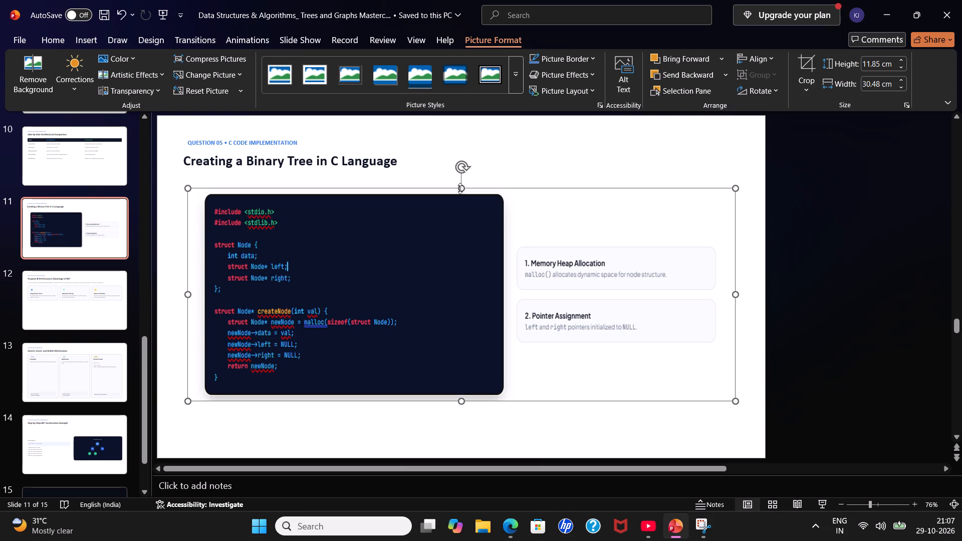
pyautogui.moveTo(460, 188); pyautogui.dragTo(459, 174)
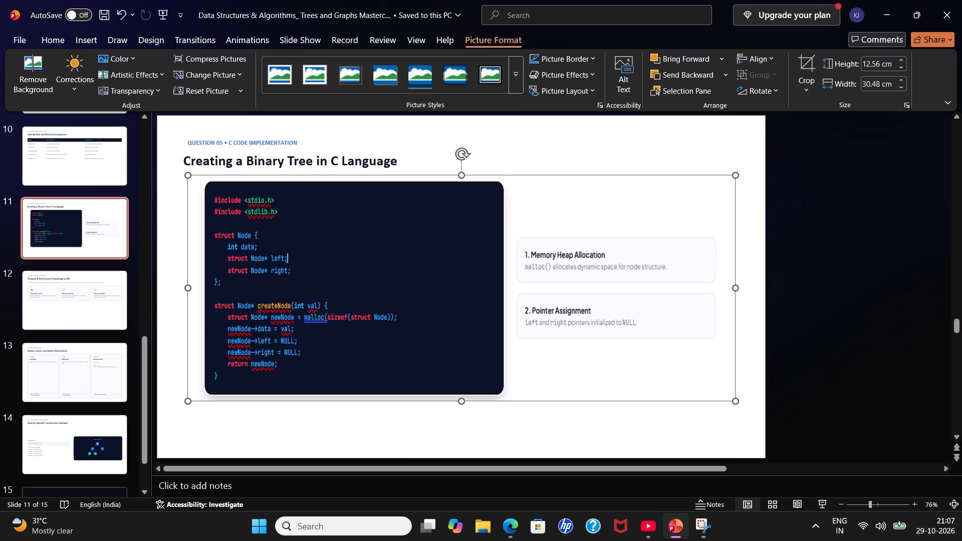
pyautogui.click(524, 143)
pyautogui.click(542, 201)
# Review slides 12, 13, 14, 10, 9 and 8 for layout problems, examining the Adjacency Matrix code text on slide 8.
pyautogui.click(61, 329)
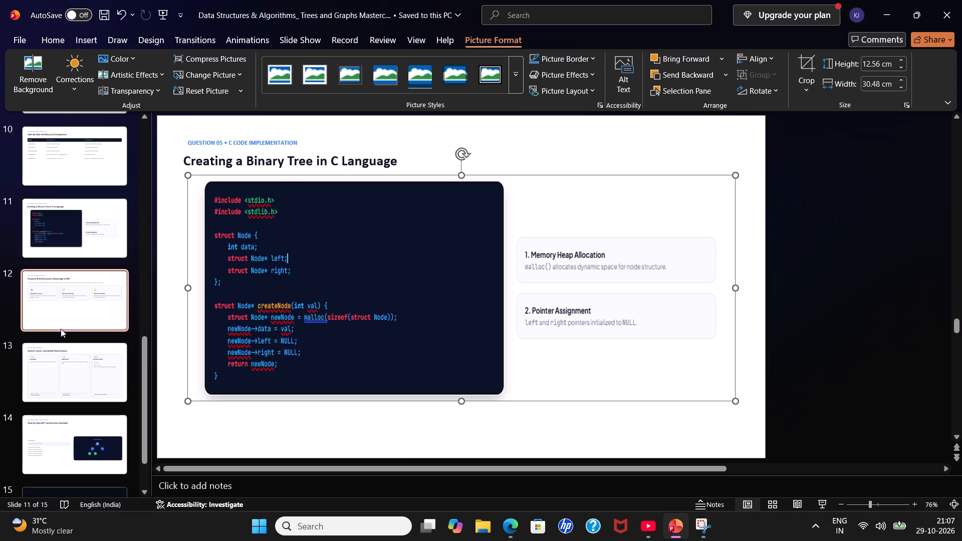
pyautogui.click(79, 366)
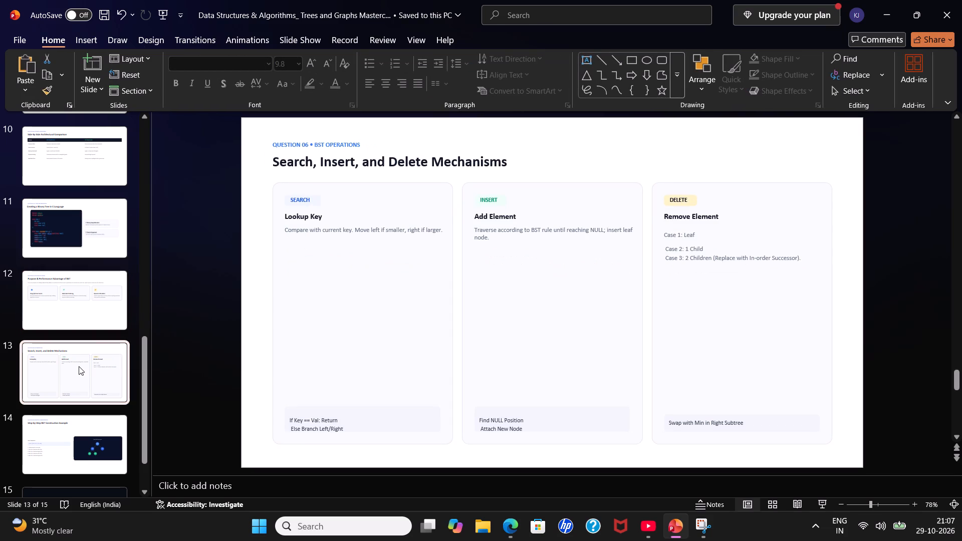
pyautogui.scroll(-3, 79, 366)
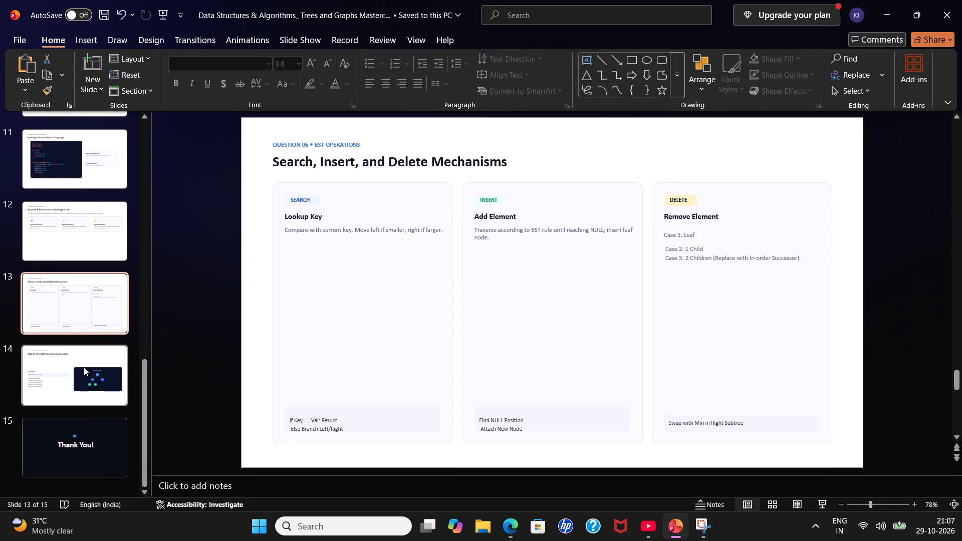
pyautogui.click(68, 391)
pyautogui.scroll(1, 55, 284)
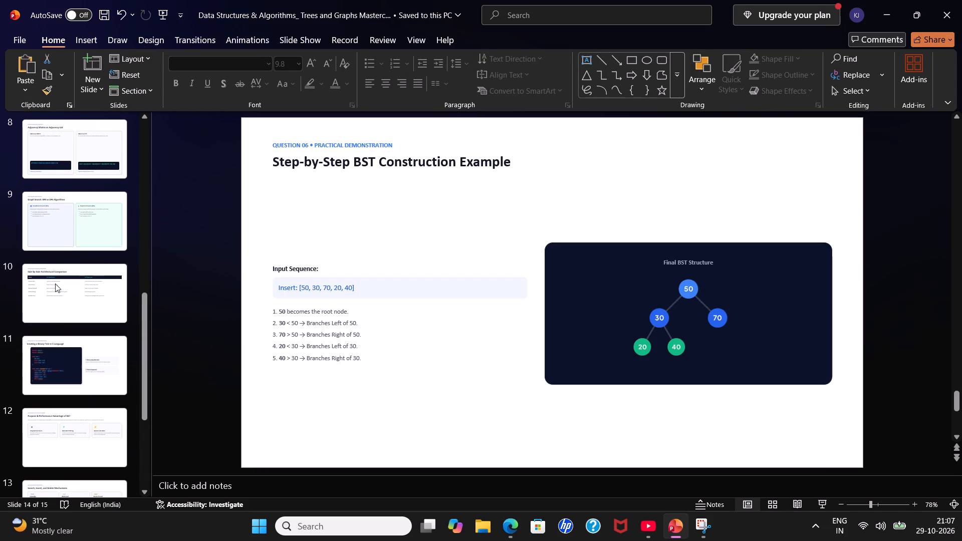
pyautogui.click(58, 289)
pyautogui.scroll(1, 58, 289)
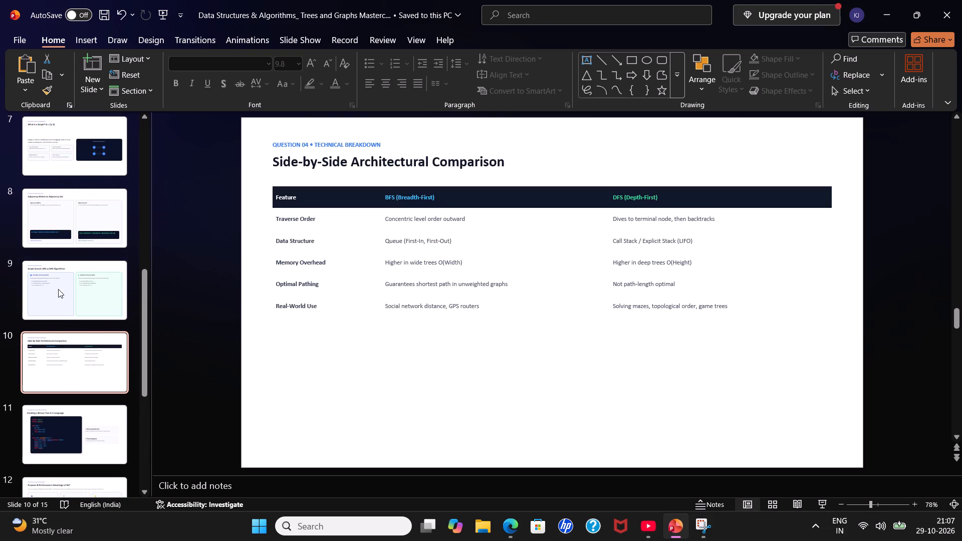
pyautogui.click(44, 288)
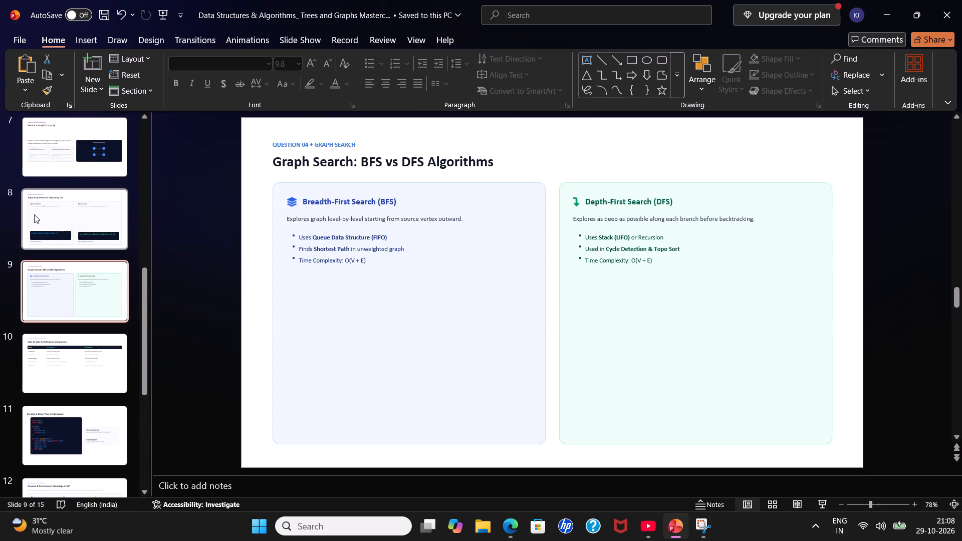
pyautogui.click(33, 214)
pyautogui.scroll(1, 33, 214)
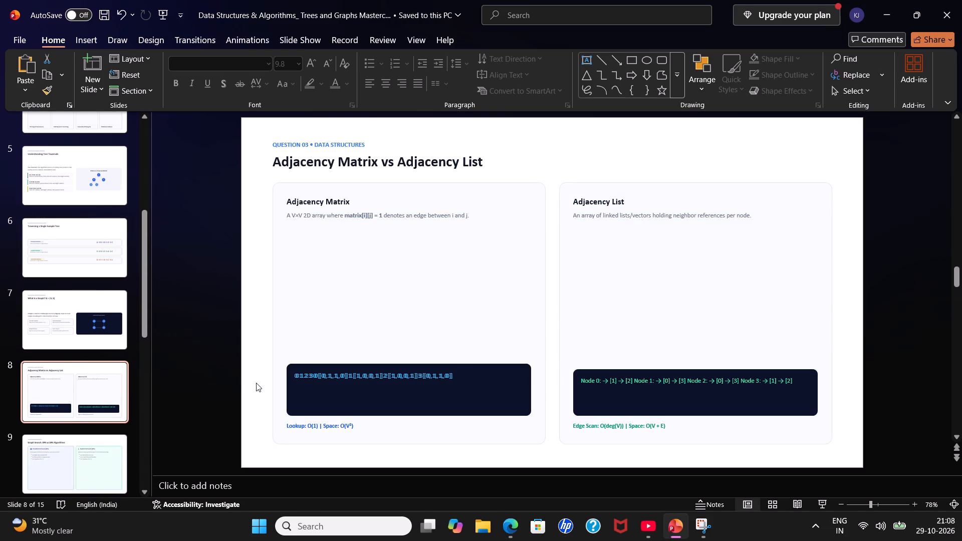
pyautogui.click(415, 380)
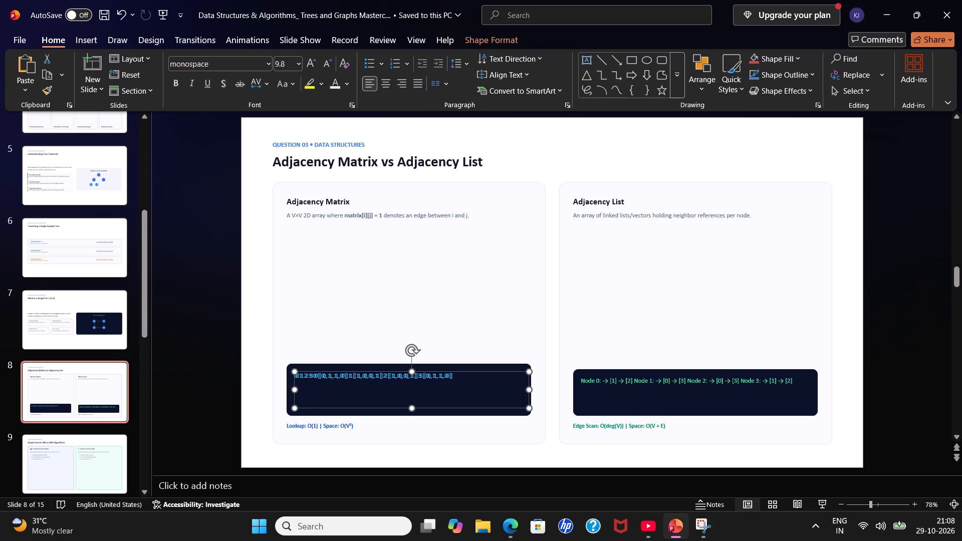
pyautogui.click(394, 376)
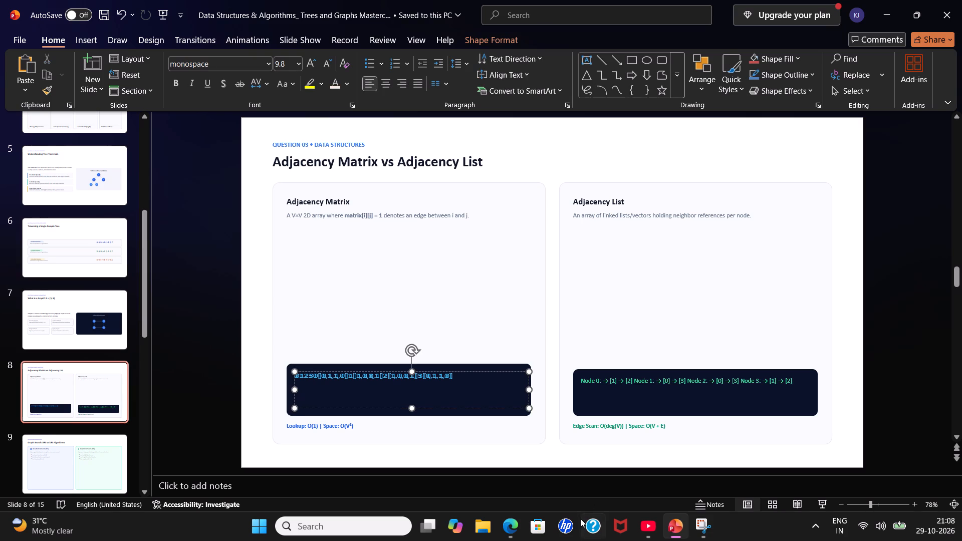
# Switch to Gemini in Edge and go back to slide 8 to examine the original code block layouts.
pyautogui.click(516, 533)
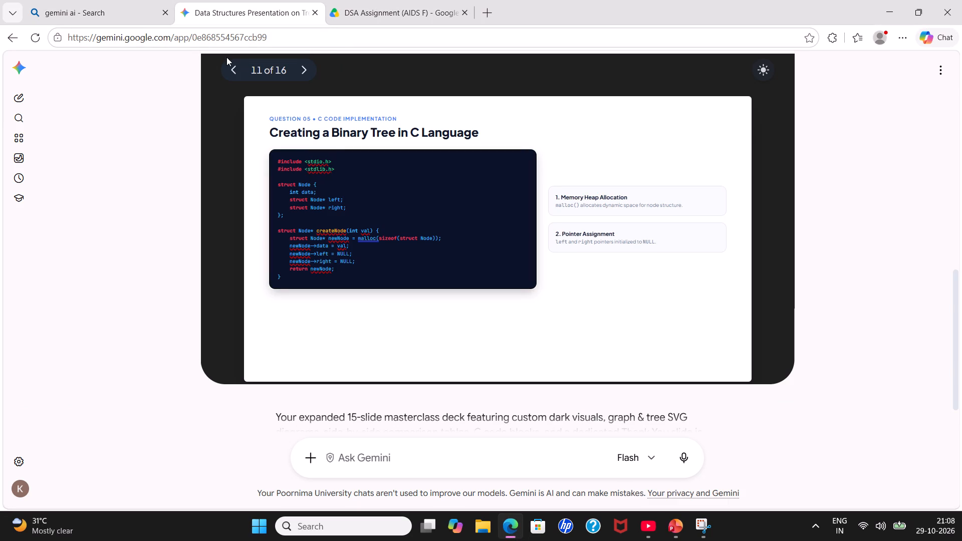
pyautogui.click(229, 66)
pyautogui.click(229, 66)
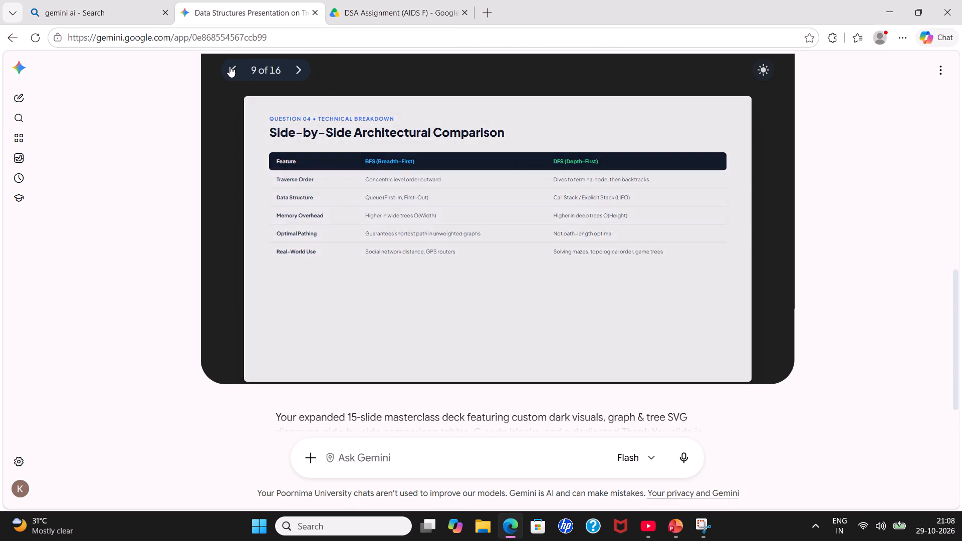
pyautogui.click(229, 66)
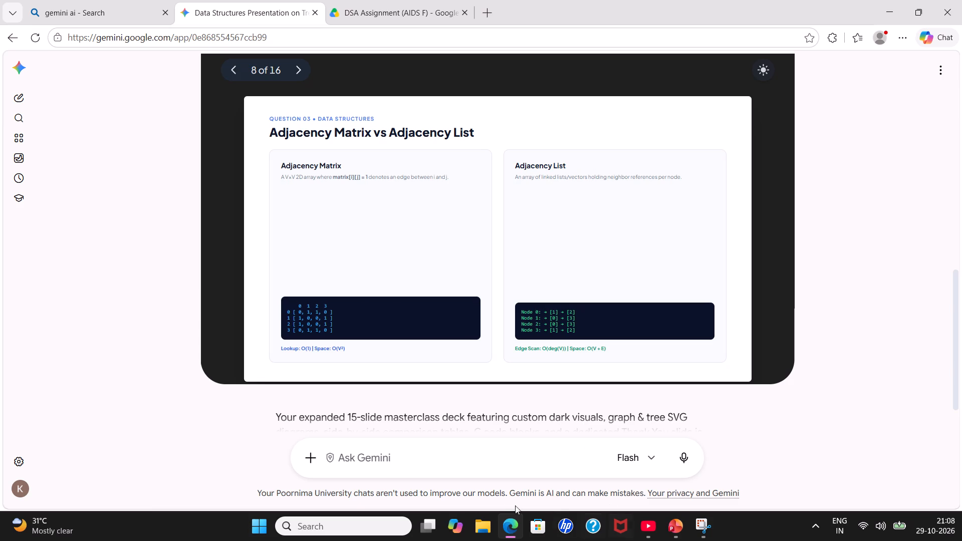
# Return to PowerPoint and delete the duplicate text overlapping the Adjacency Matrix code on slide 8.
pyautogui.click(675, 520)
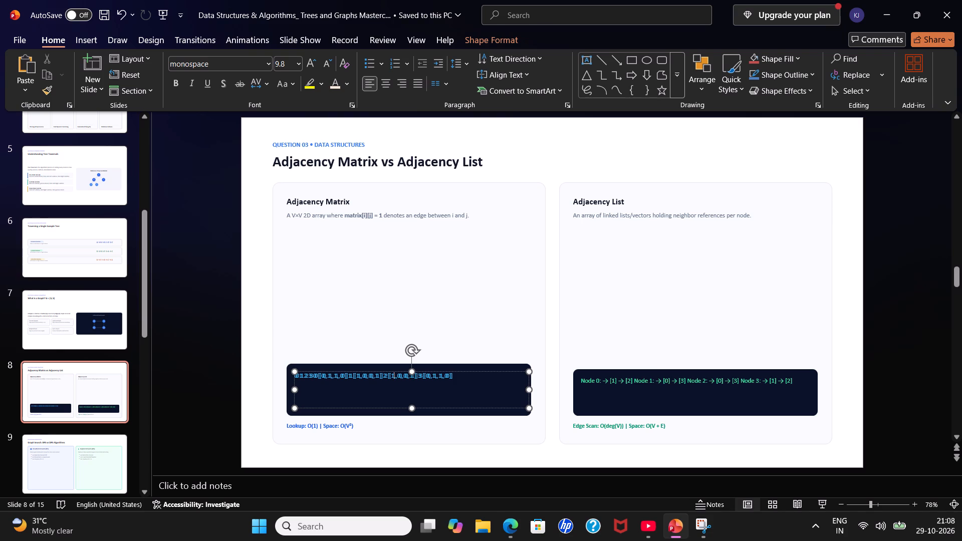
pyautogui.click(456, 380)
pyautogui.press('BackSpace')
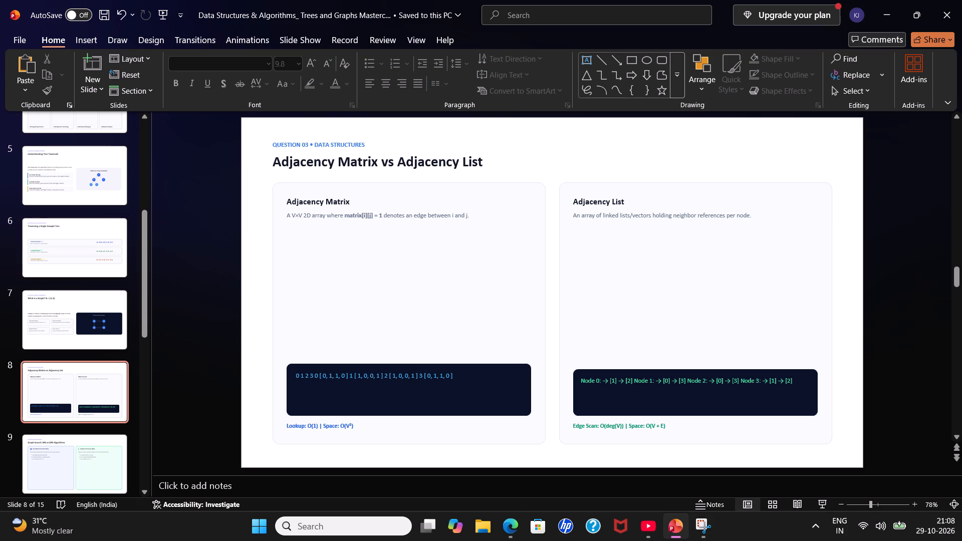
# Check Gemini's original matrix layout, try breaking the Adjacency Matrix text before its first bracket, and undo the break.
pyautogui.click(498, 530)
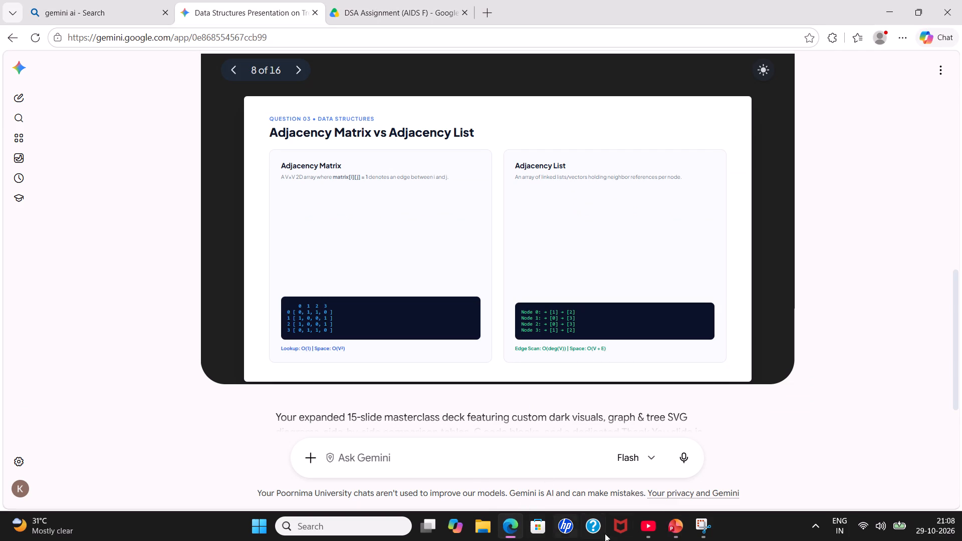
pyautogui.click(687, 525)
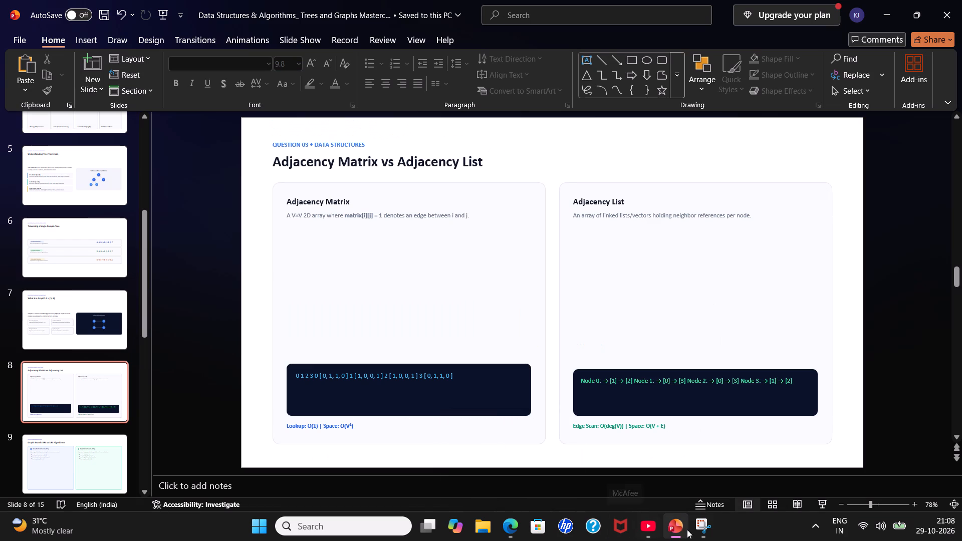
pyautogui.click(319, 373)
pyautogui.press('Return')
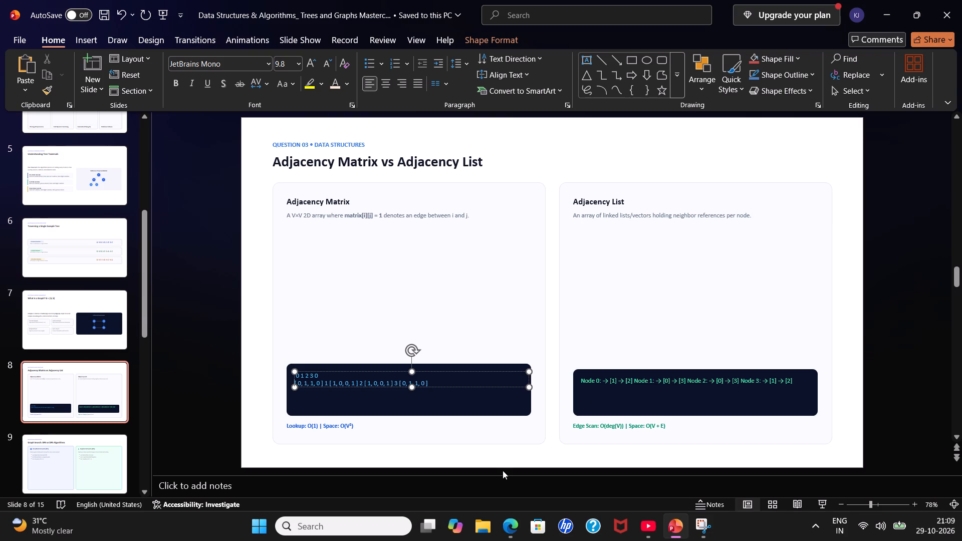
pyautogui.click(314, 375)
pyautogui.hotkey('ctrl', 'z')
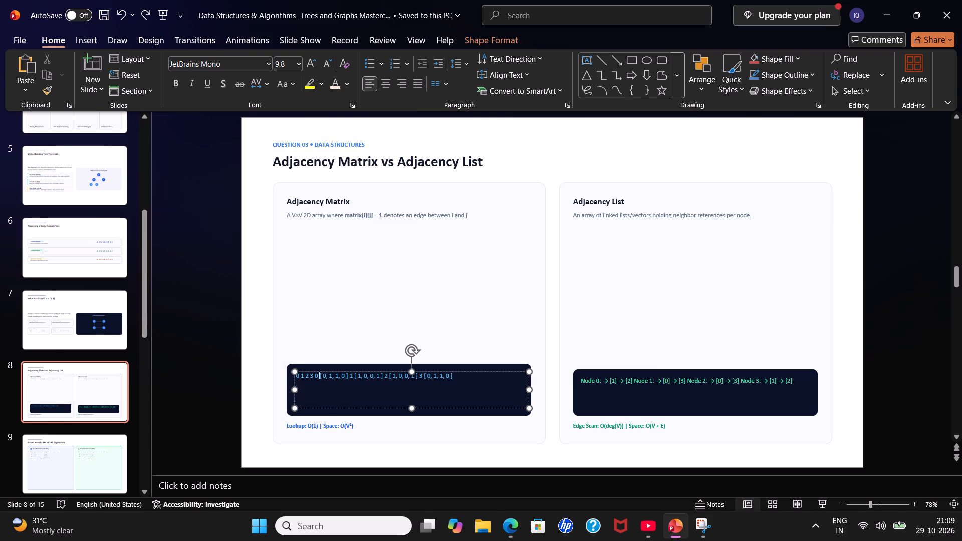
# Break the Adjacency Matrix code into five lines: the 0 1 2 3 header and one line each for rows 0 to 3.
pyautogui.click(314, 376)
pyautogui.press('Return')
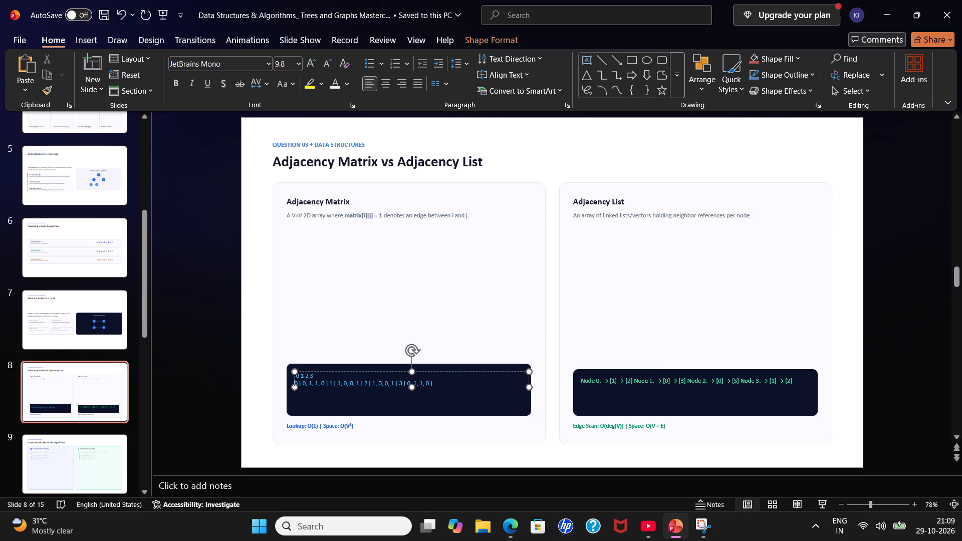
pyautogui.click(329, 381)
pyautogui.press('Return')
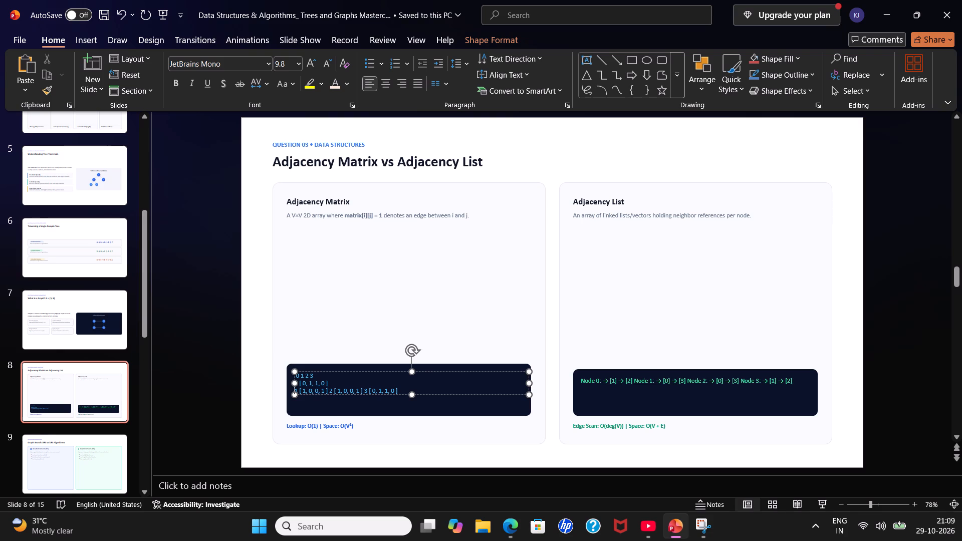
pyautogui.click(329, 390)
pyautogui.press('Return')
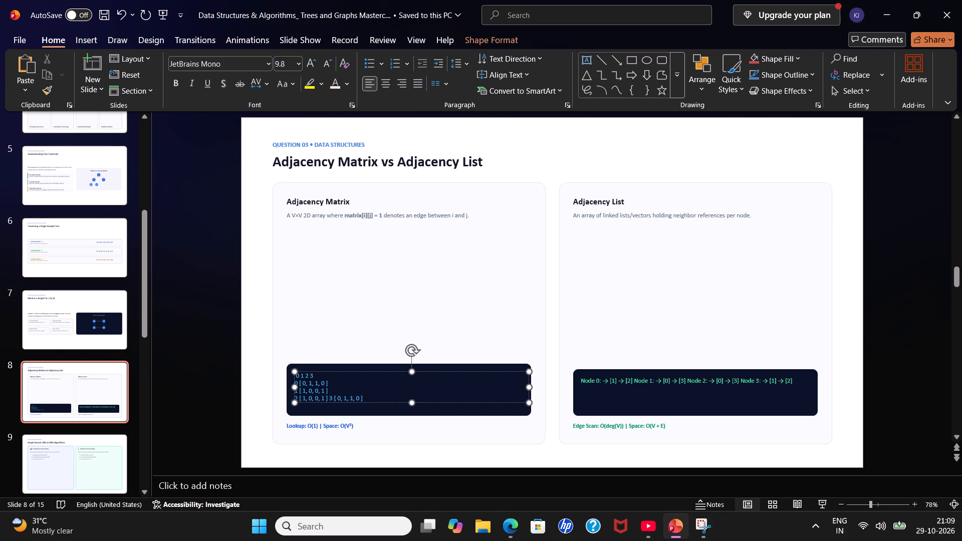
pyautogui.click(329, 398)
pyautogui.press('Return')
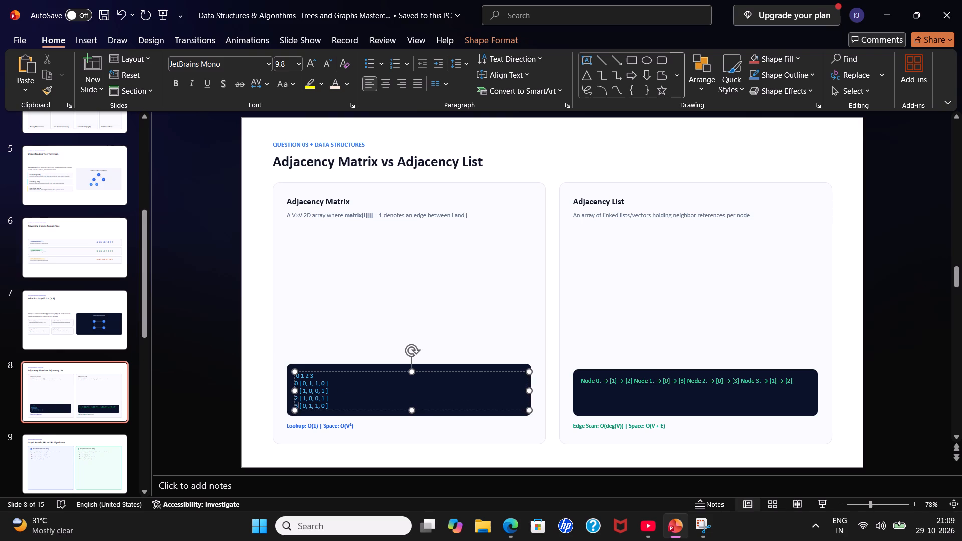
pyautogui.click(357, 394)
pyautogui.click(607, 397)
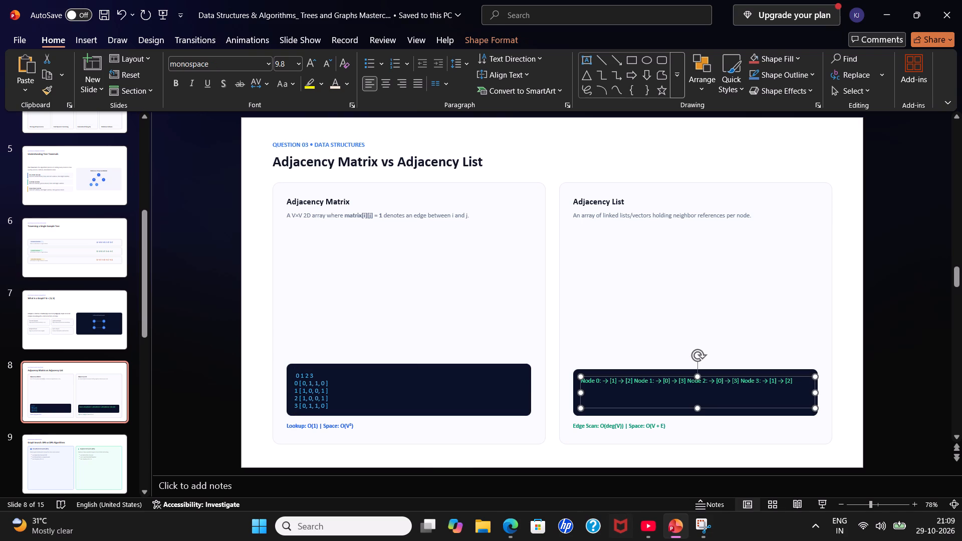
# Indent the matrix's 0 1 2 3 header line by five spaces and add one extra space between its digits.
pyautogui.click(295, 376)
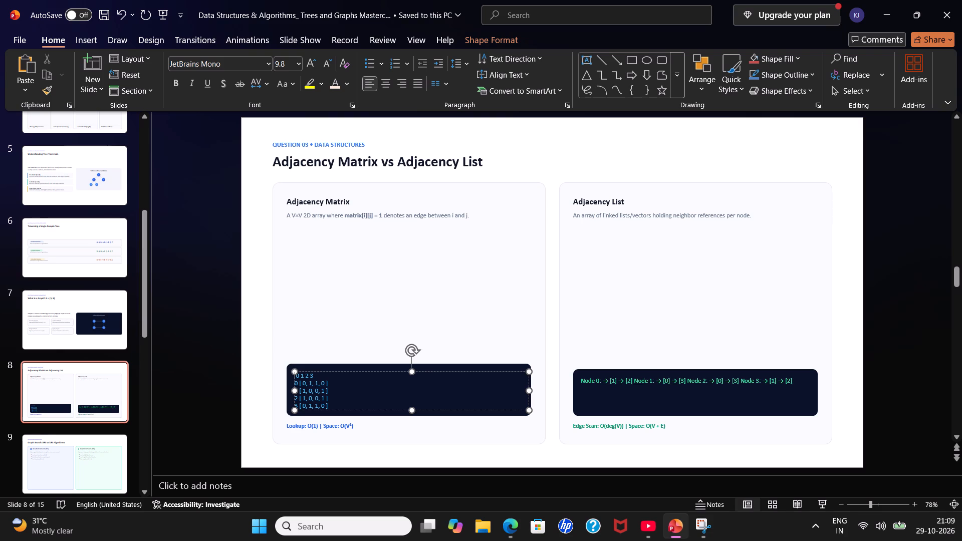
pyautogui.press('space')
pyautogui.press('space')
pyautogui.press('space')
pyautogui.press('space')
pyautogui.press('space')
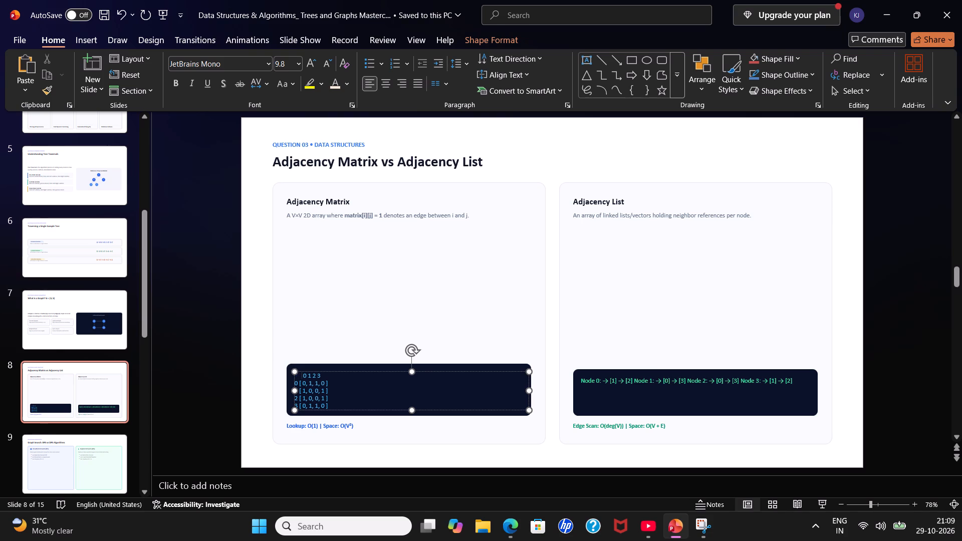
pyautogui.click(307, 375)
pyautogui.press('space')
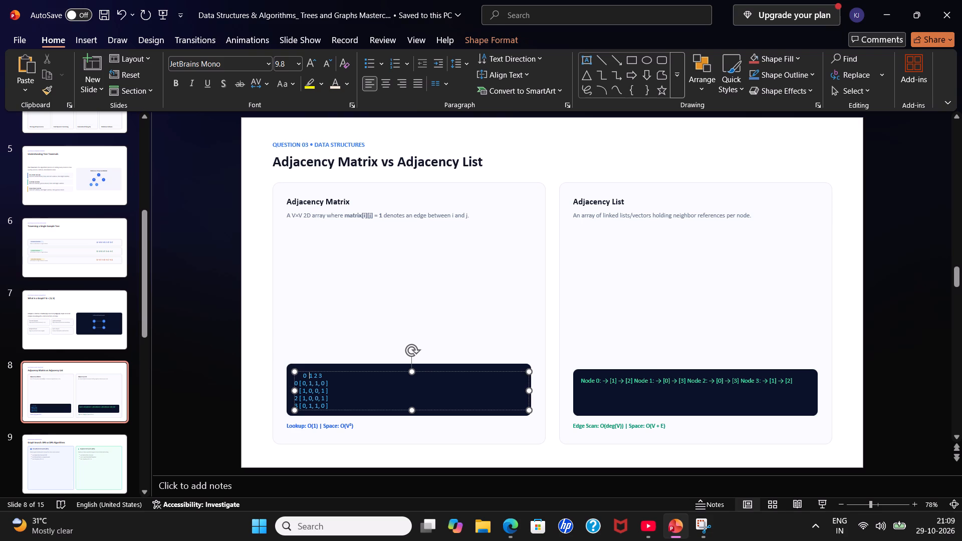
pyautogui.click(313, 376)
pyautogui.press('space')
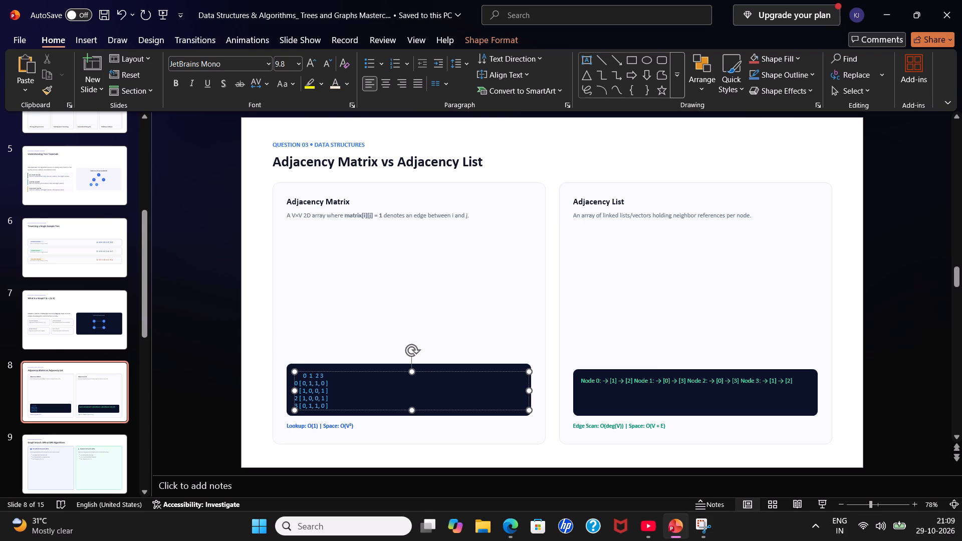
pyautogui.click(319, 375)
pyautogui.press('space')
pyautogui.click(357, 382)
pyautogui.click(511, 533)
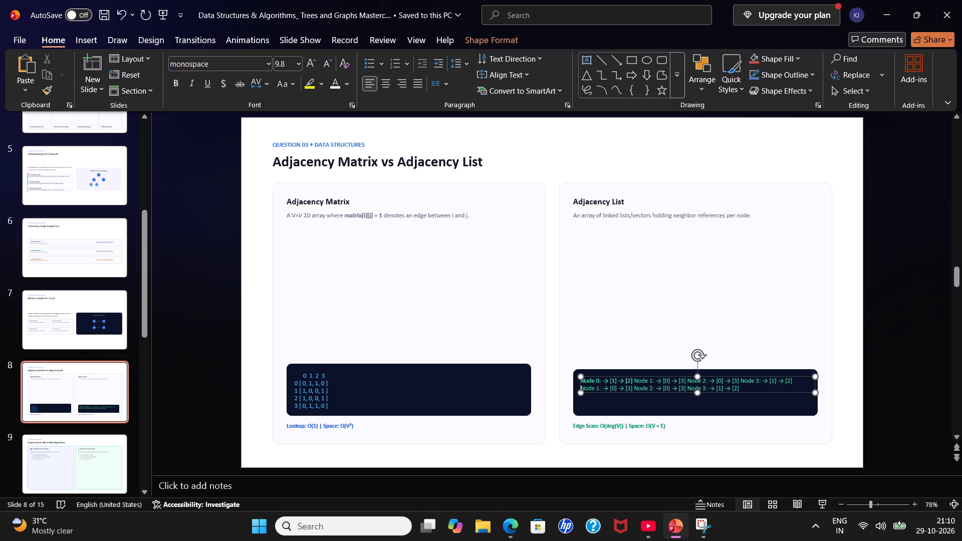
pyautogui.hotkey('ctrl', 'z')
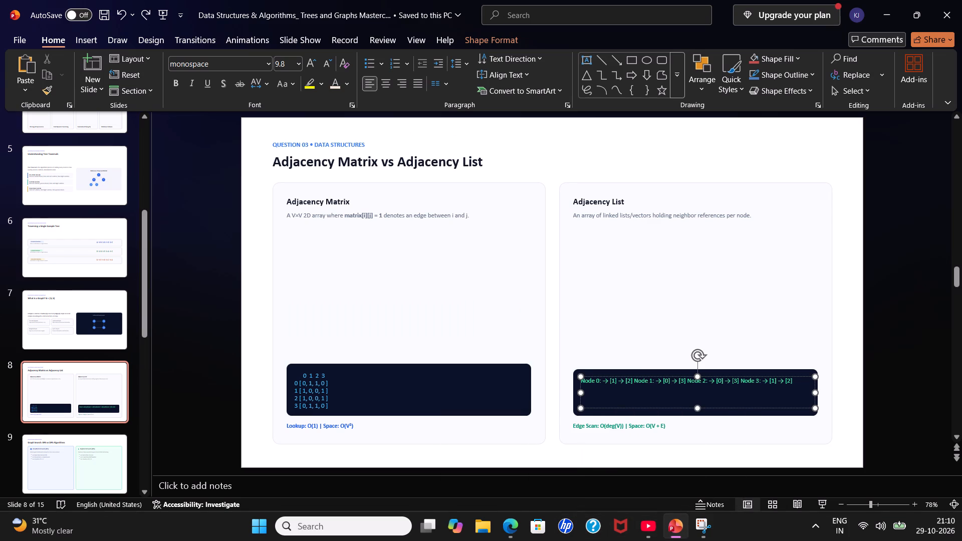
pyautogui.press('Return')
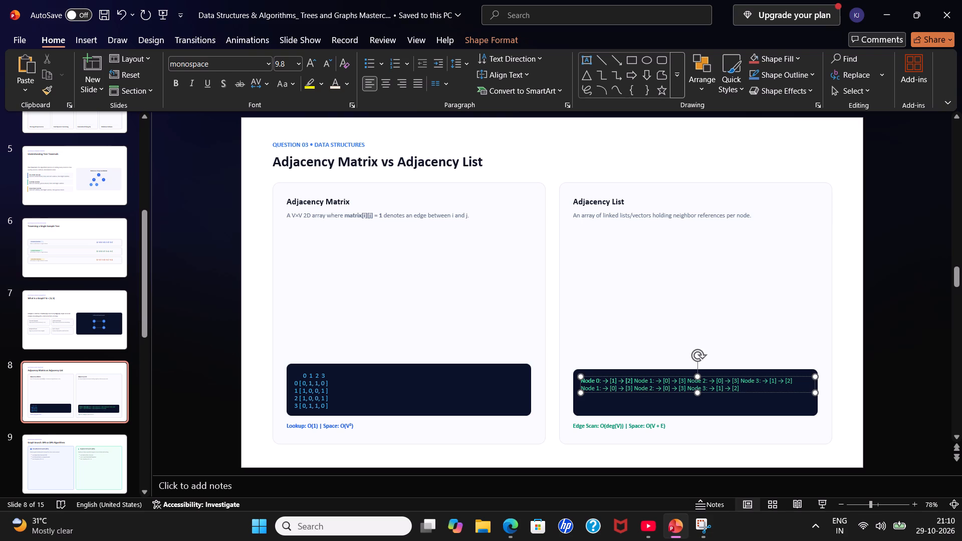
pyautogui.click(632, 388)
pyautogui.press('Return')
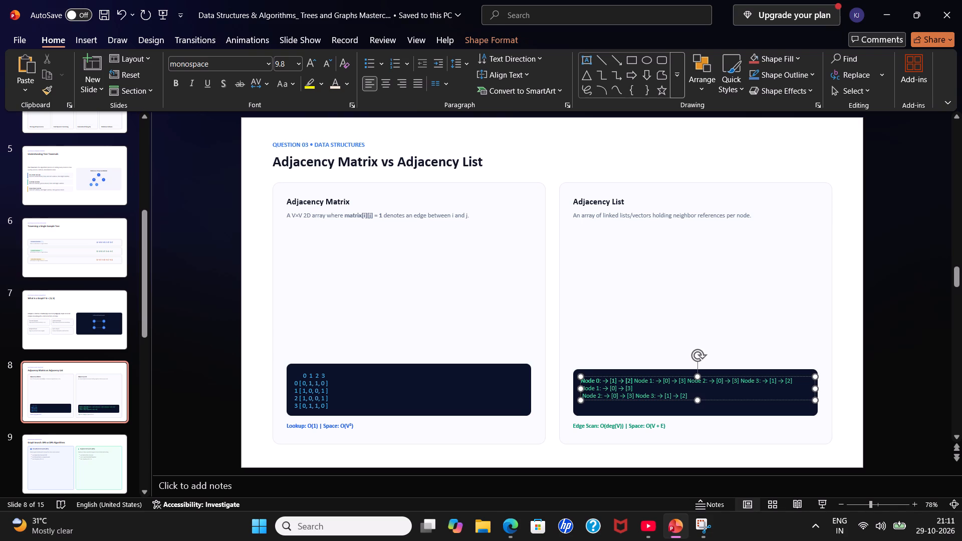
pyautogui.click(636, 395)
pyautogui.press('Return')
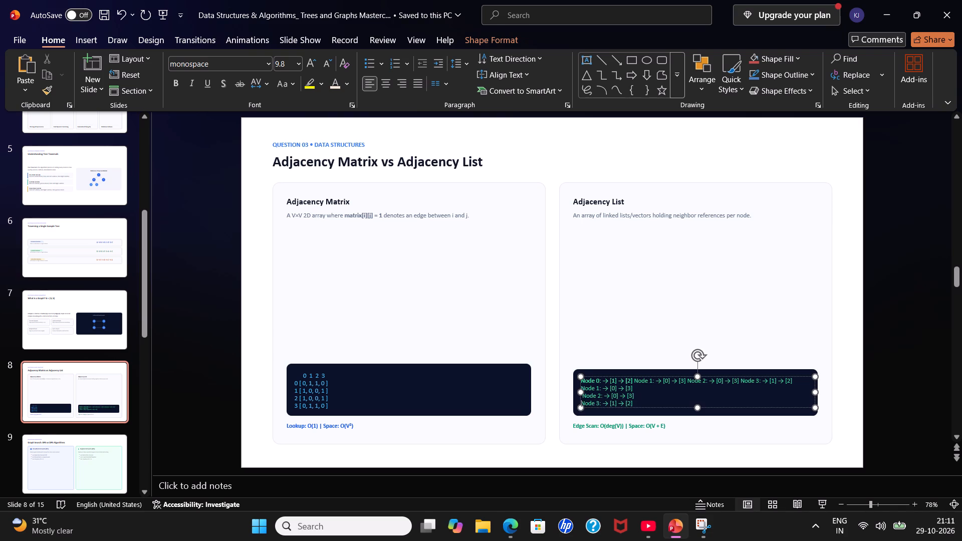
# Examine the first line of slide 8's Adjacency List code for the repeated Node 1 to Node 3 text after Node 0's entry.
pyautogui.click(664, 380)
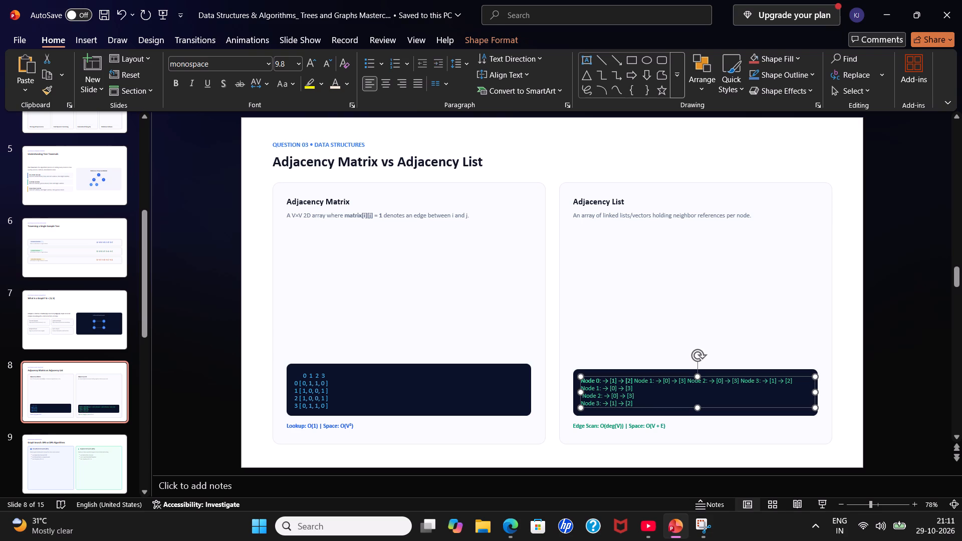
pyautogui.click(794, 381)
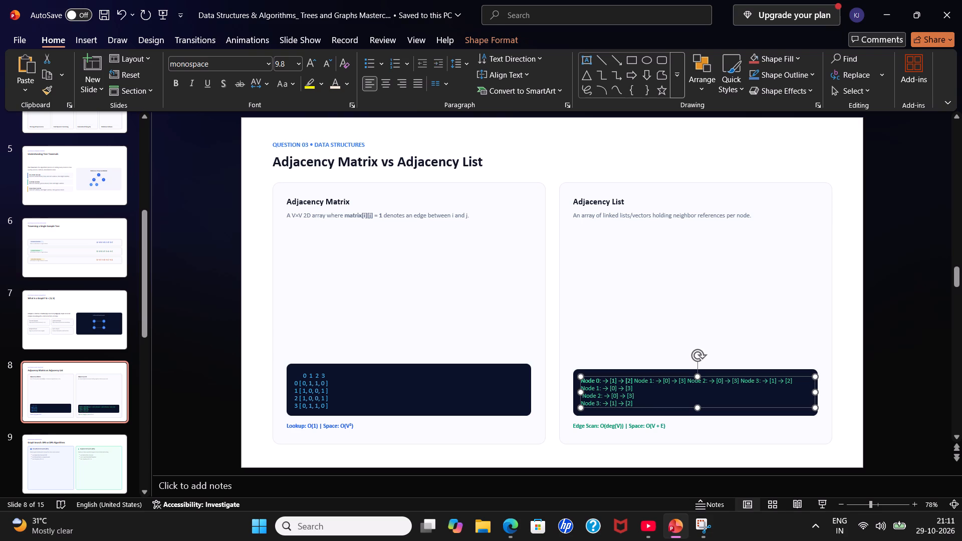
pyautogui.click(789, 381)
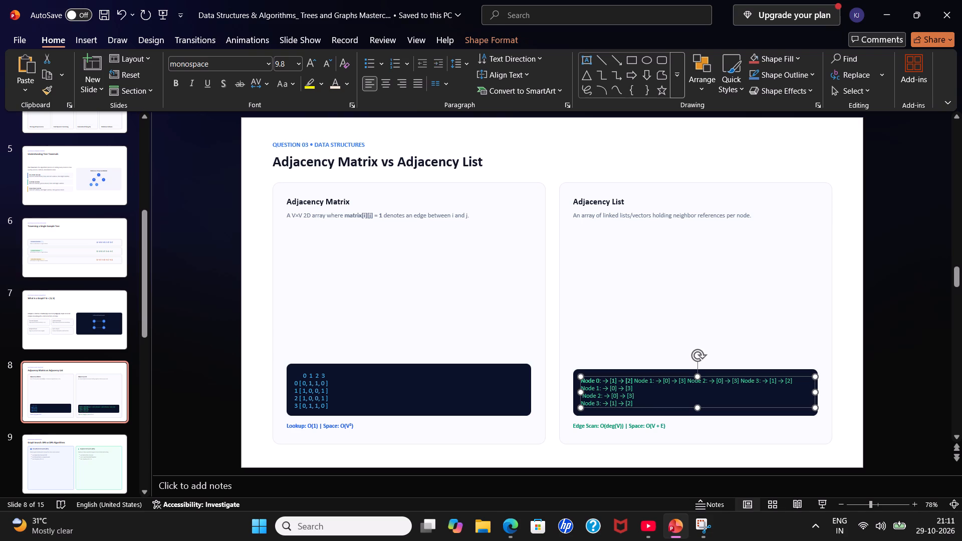
pyautogui.click(621, 382)
pyautogui.click(640, 382)
pyautogui.click(626, 383)
pyautogui.press('Right')
pyautogui.press('Right')
pyautogui.press('Right')
pyautogui.press('Right')
pyautogui.press('Right')
pyautogui.press('Right')
pyautogui.press('Right')
pyautogui.press('Right')
pyautogui.press('Right')
pyautogui.press('Right')
pyautogui.press('Right')
pyautogui.press('Right')
pyautogui.press('Right')
pyautogui.press('Right')
pyautogui.press('Right')
pyautogui.press('Right')
pyautogui.press('Right')
pyautogui.press('Right')
pyautogui.press('Right')
pyautogui.press('Right')
pyautogui.press('Left')
pyautogui.press('Left')
pyautogui.press('Left')
pyautogui.press('Left')
pyautogui.press('Left')
pyautogui.press('Left')
pyautogui.press('Left')
pyautogui.press('Left')
pyautogui.press('Left')
pyautogui.press('Left')
pyautogui.press('Left')
pyautogui.press('Left')
pyautogui.press('Left')
pyautogui.press('Left')
pyautogui.press('Left')
pyautogui.press('Left')
pyautogui.press('Left')
pyautogui.press('Left')
pyautogui.press('Left')
pyautogui.press('Left')
pyautogui.press('Left')
pyautogui.press('Right')
pyautogui.press('Left')
pyautogui.press('Left')
pyautogui.press('Right')
pyautogui.press('Right')
# Return to the title slide and check a classmate's PDF cover page in the shared DSA Assignment (AIDS F) Drive folder for comparison.
pyautogui.click(46, 258)
pyautogui.click(68, 193)
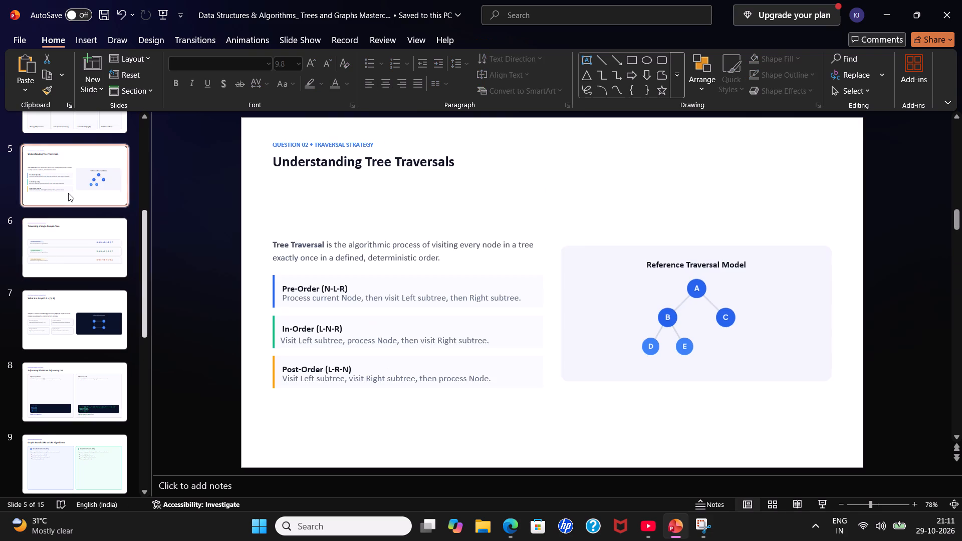
pyautogui.scroll(3, 68, 193)
pyautogui.click(86, 163)
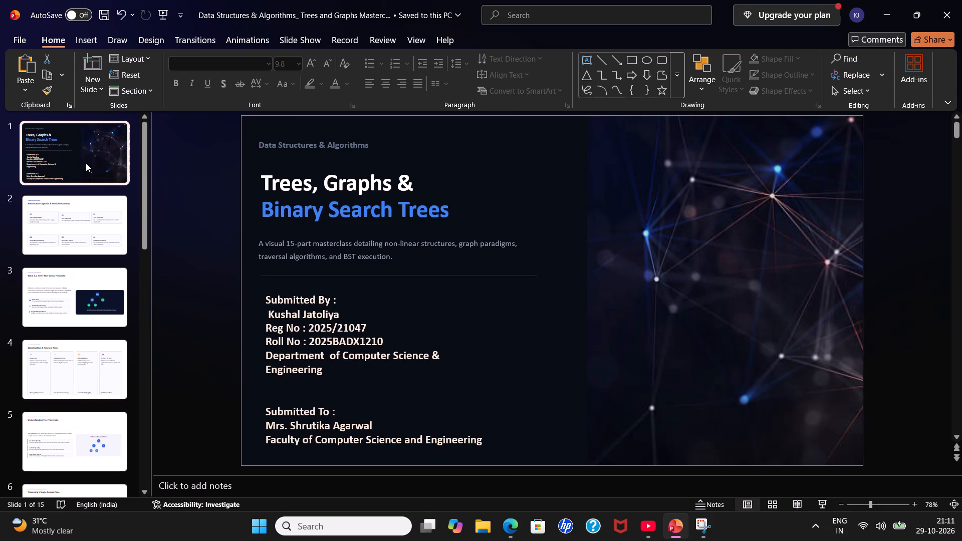
pyautogui.click(76, 244)
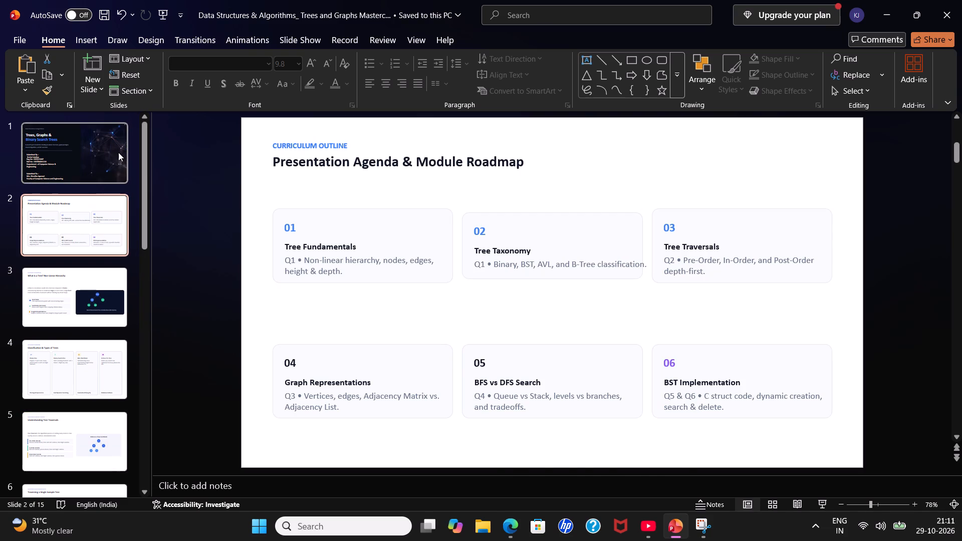
pyautogui.click(118, 152)
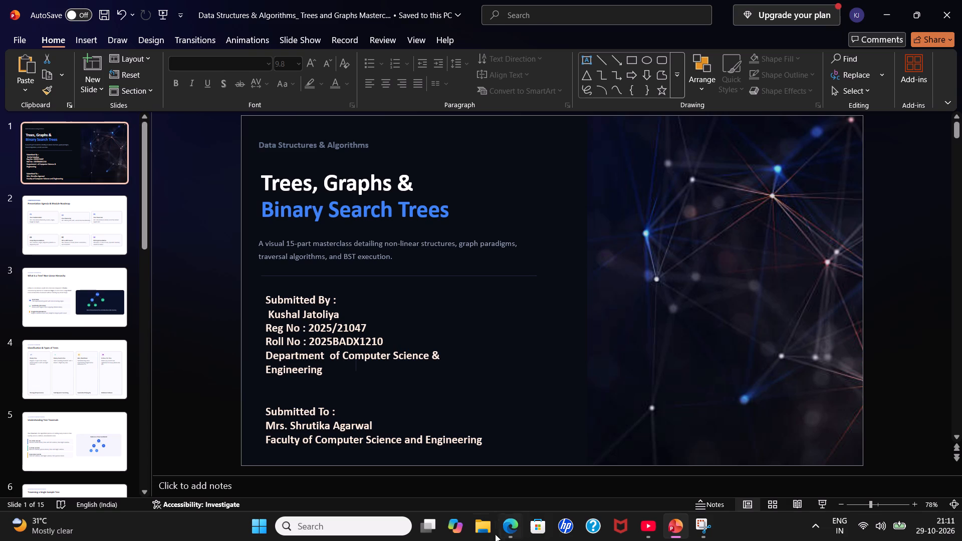
pyautogui.click(512, 525)
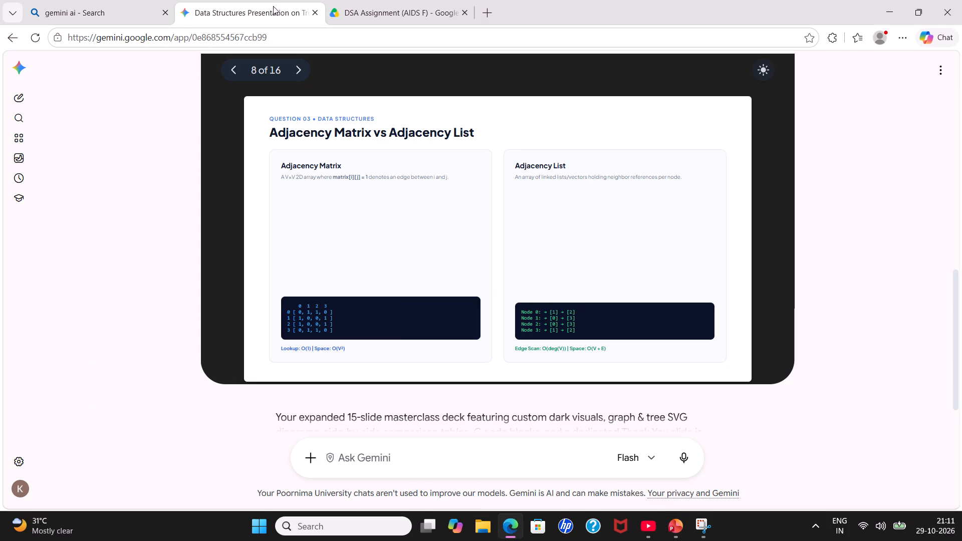
pyautogui.click(350, 24)
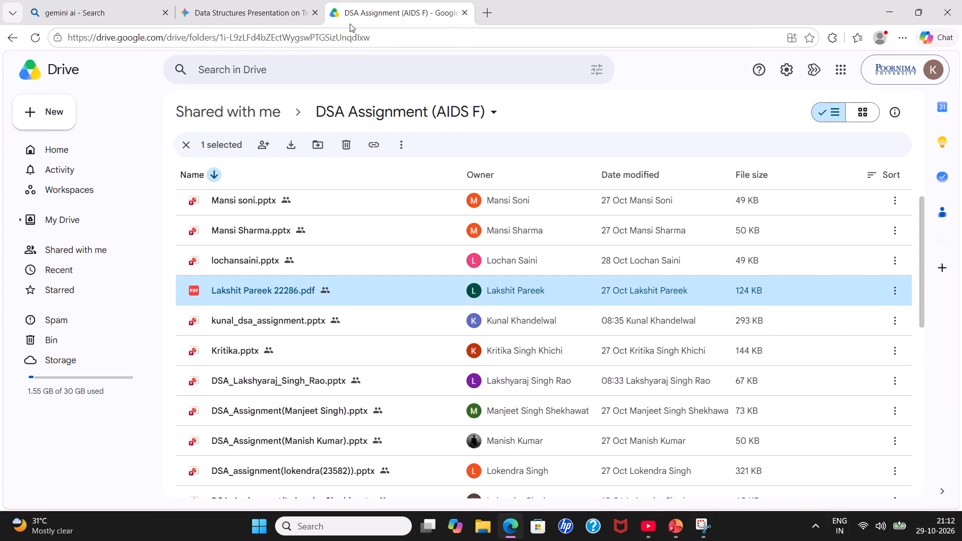
pyautogui.doubleClick(274, 291)
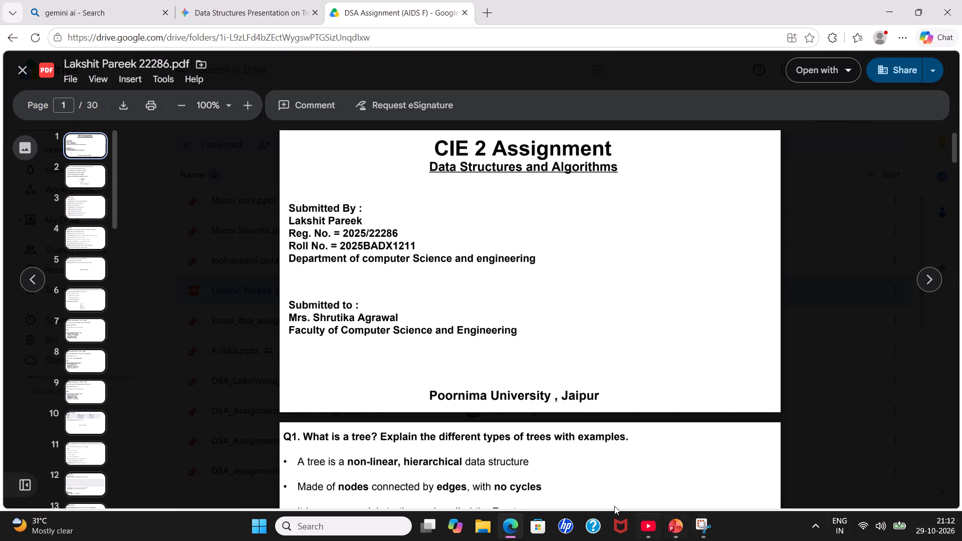
pyautogui.click(670, 527)
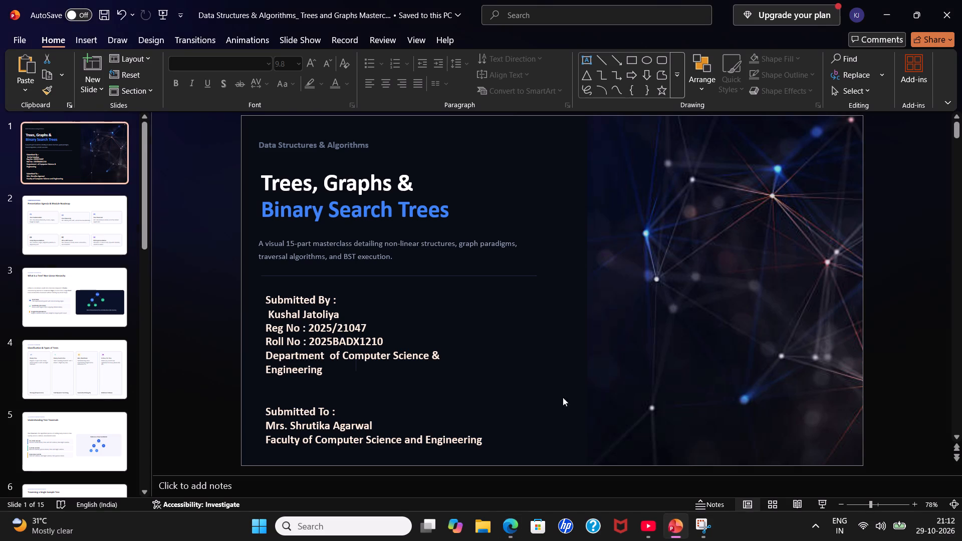
# Add the line "CI – II Assignment" above "Data Structures & Algorithms" in the title slide's small heading.
pyautogui.click(331, 144)
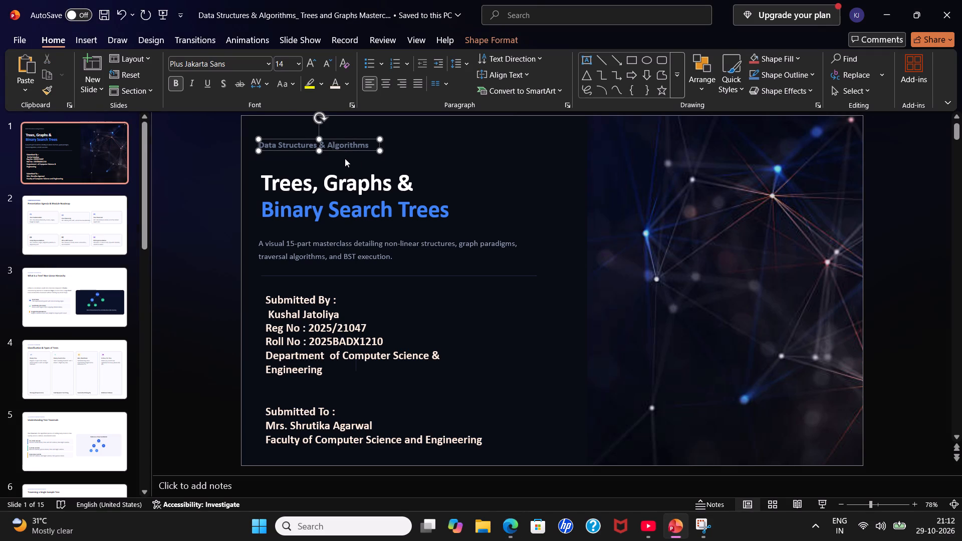
pyautogui.click(345, 156)
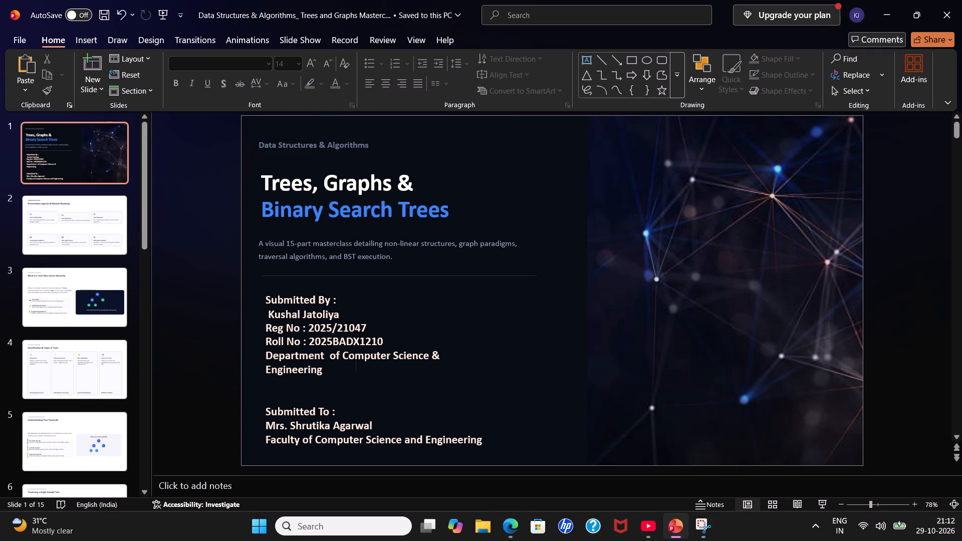
pyautogui.click(369, 145)
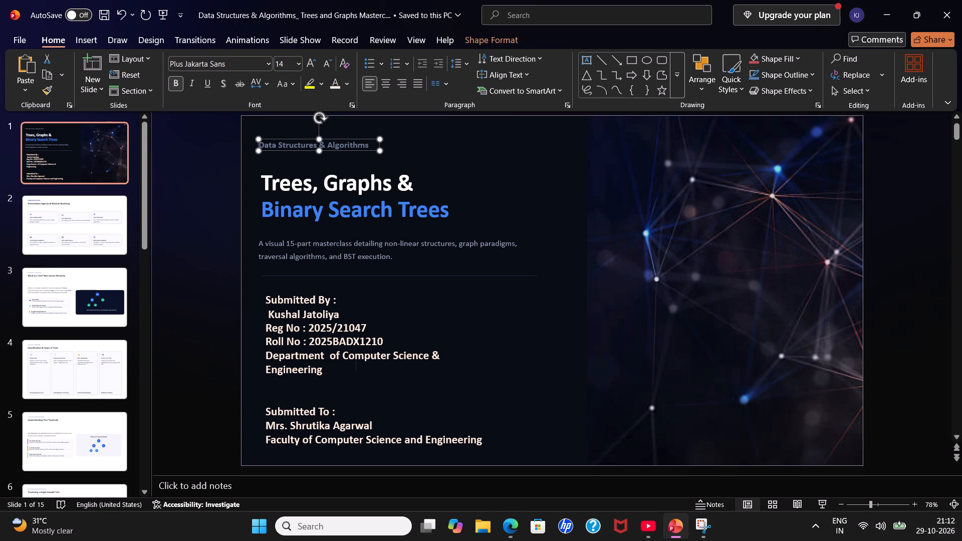
pyautogui.click(368, 145)
pyautogui.press('Left')
pyautogui.press('Left')
pyautogui.press('Left')
pyautogui.press('Left')
pyautogui.press('Left')
pyautogui.press('Left')
pyautogui.press('Left')
pyautogui.press('Left')
pyautogui.press('Left')
pyautogui.press('Left')
pyautogui.press('Left')
pyautogui.press('Left')
pyautogui.press('Left')
pyautogui.press('Left')
pyautogui.press('Left')
pyautogui.press('Left')
pyautogui.press('Left')
pyautogui.press('Left')
pyautogui.press('Left')
pyautogui.press('Left')
pyautogui.press('Left')
pyautogui.press('Left')
pyautogui.press('Left')
pyautogui.press('Left')
pyautogui.press('Left')
pyautogui.press('Left')
pyautogui.press('Left')
pyautogui.press('Left')
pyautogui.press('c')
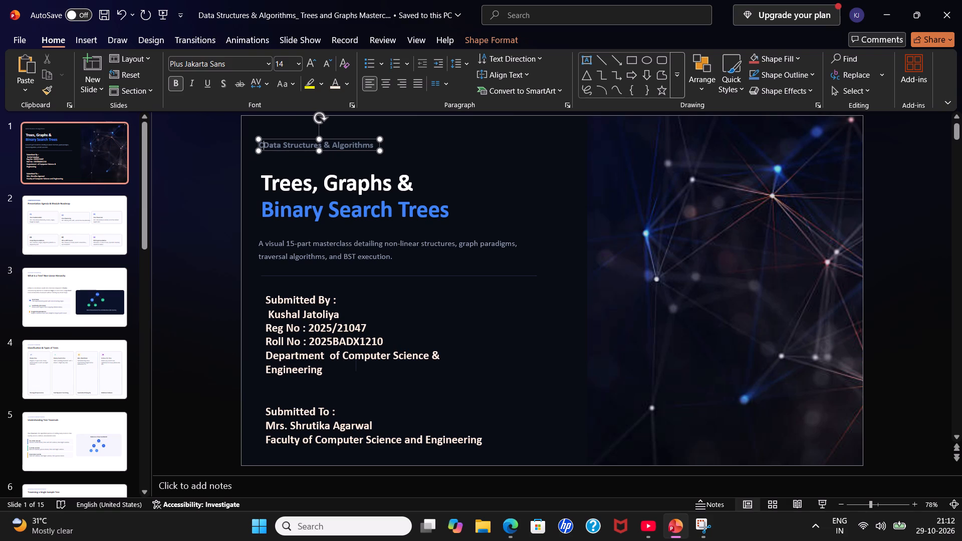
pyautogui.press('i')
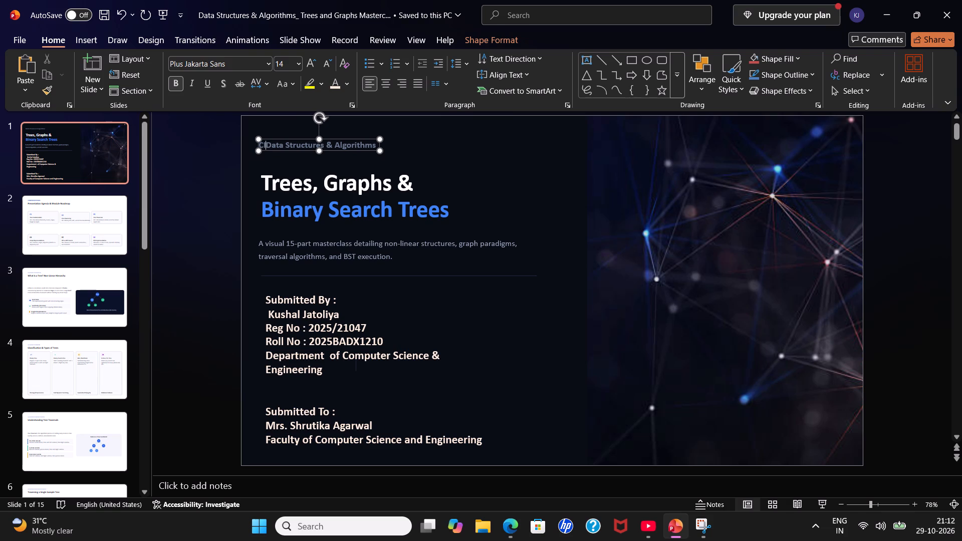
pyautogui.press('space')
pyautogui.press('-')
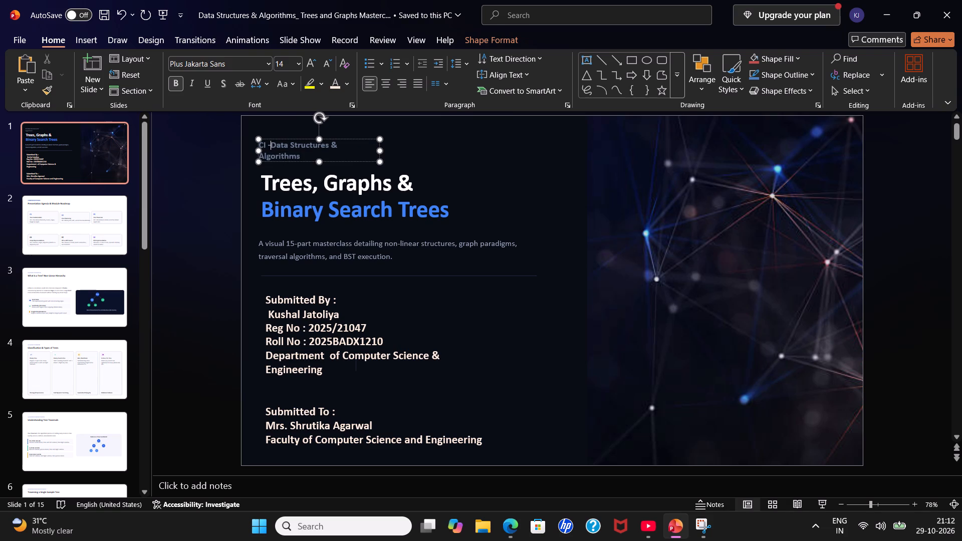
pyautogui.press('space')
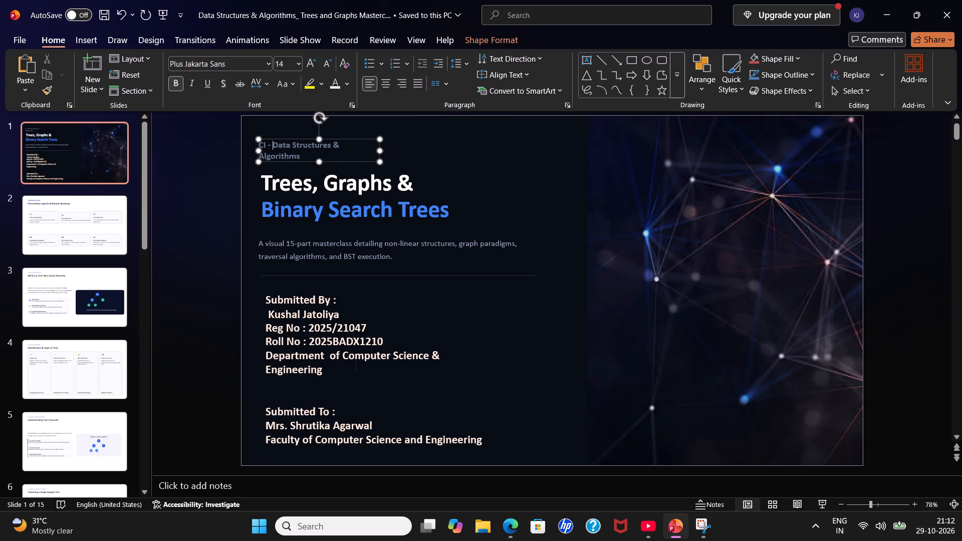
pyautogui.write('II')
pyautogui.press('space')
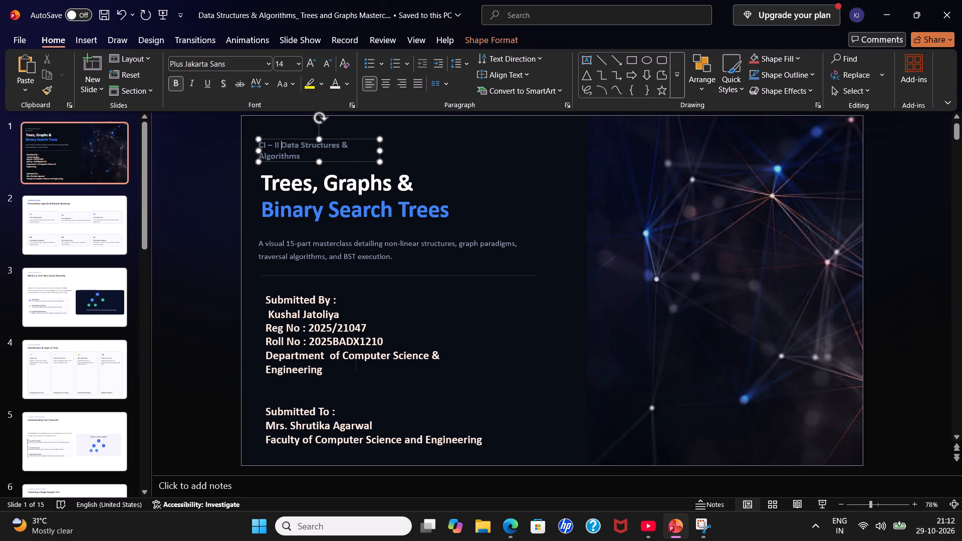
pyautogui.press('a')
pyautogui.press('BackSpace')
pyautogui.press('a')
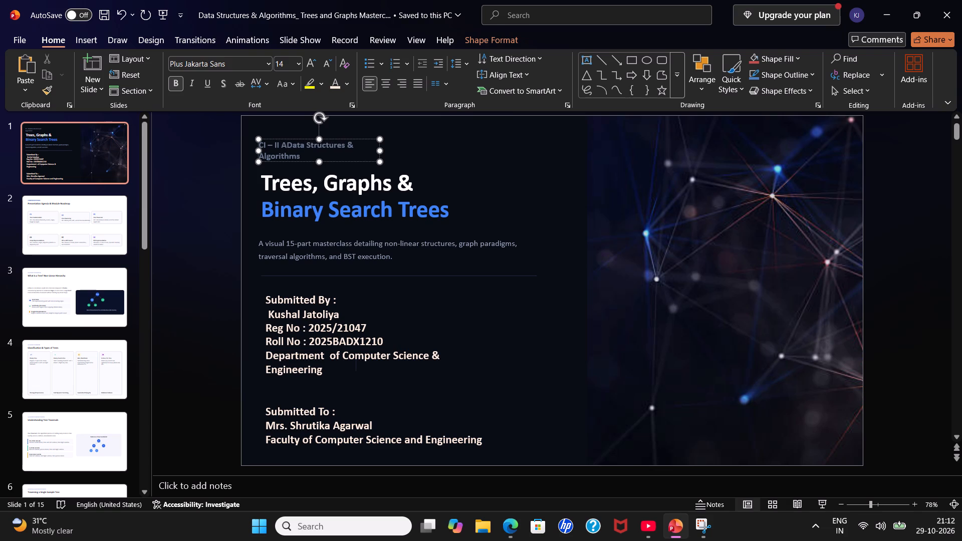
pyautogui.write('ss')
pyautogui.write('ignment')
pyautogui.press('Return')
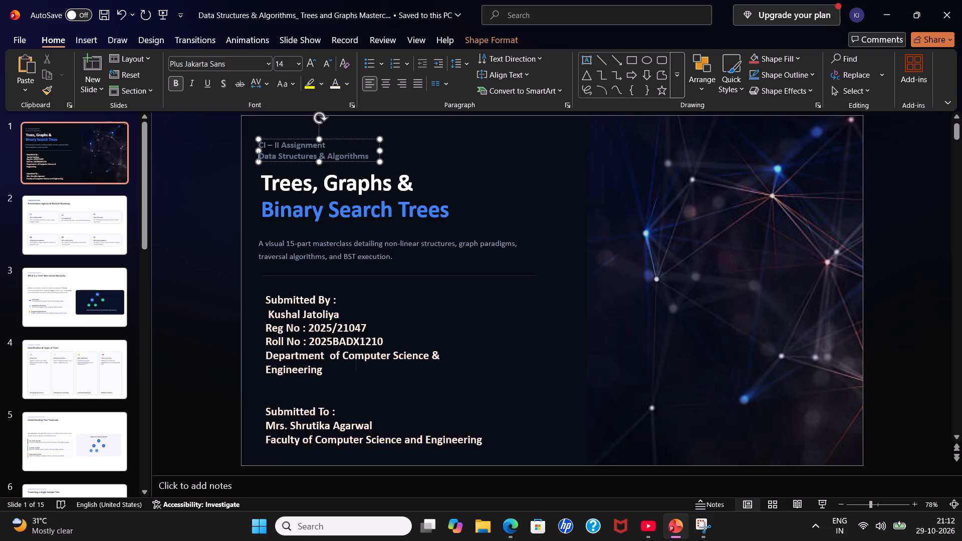
# Recolour the "CI – II Assignment" line on the title slide with the standard green font colour.
pyautogui.click(296, 145)
pyautogui.tripleClick(263, 143)
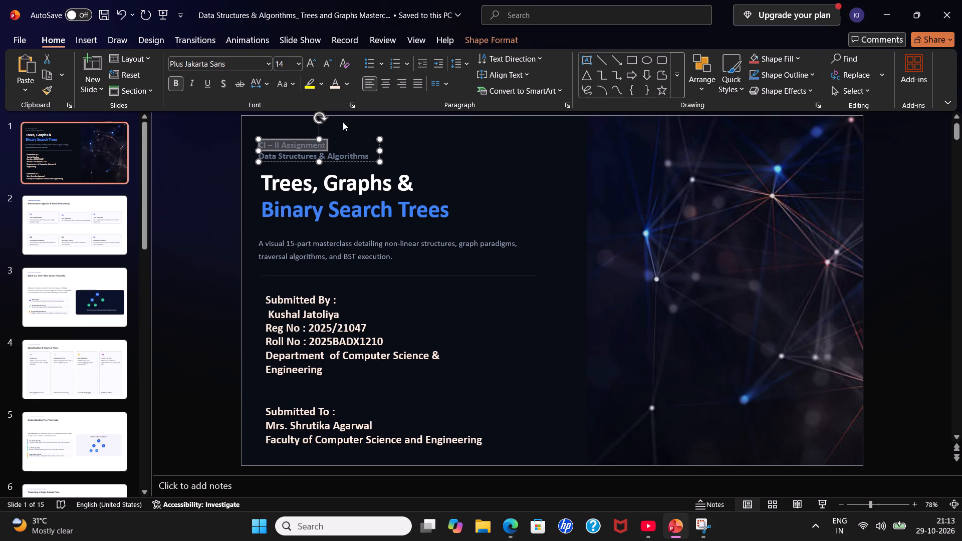
pyautogui.click(344, 84)
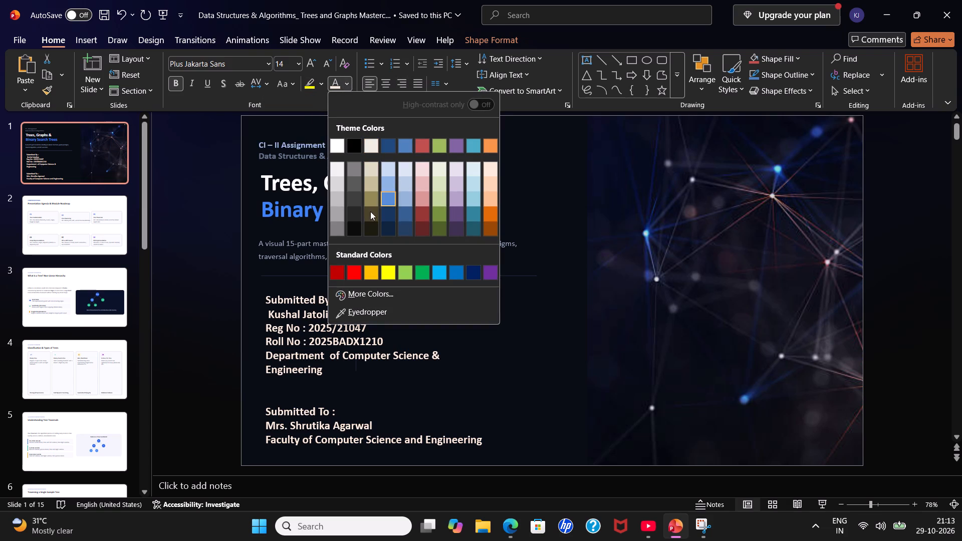
pyautogui.click(416, 268)
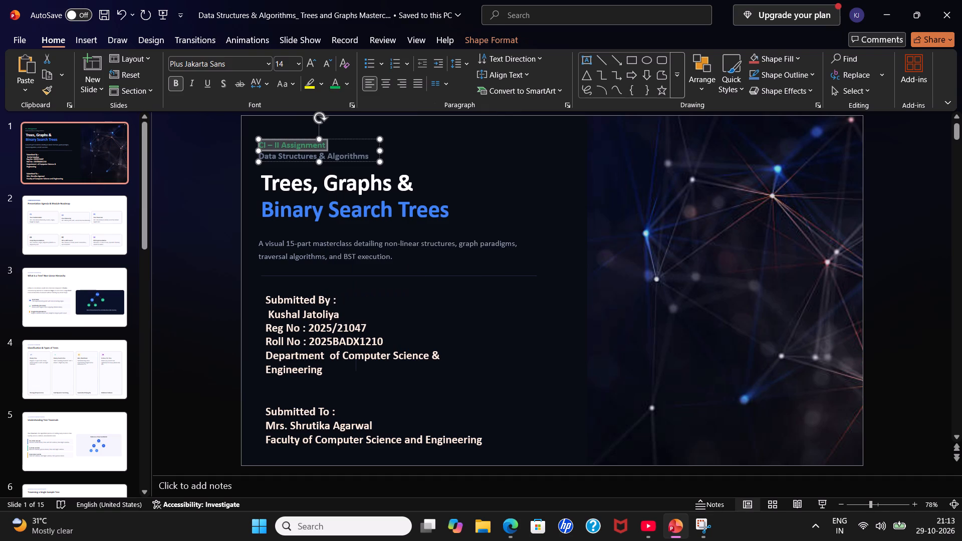
pyautogui.click(476, 179)
# Set the font size of the title slide's "CI – II Assignment" line to 20.
pyautogui.doubleClick(296, 146)
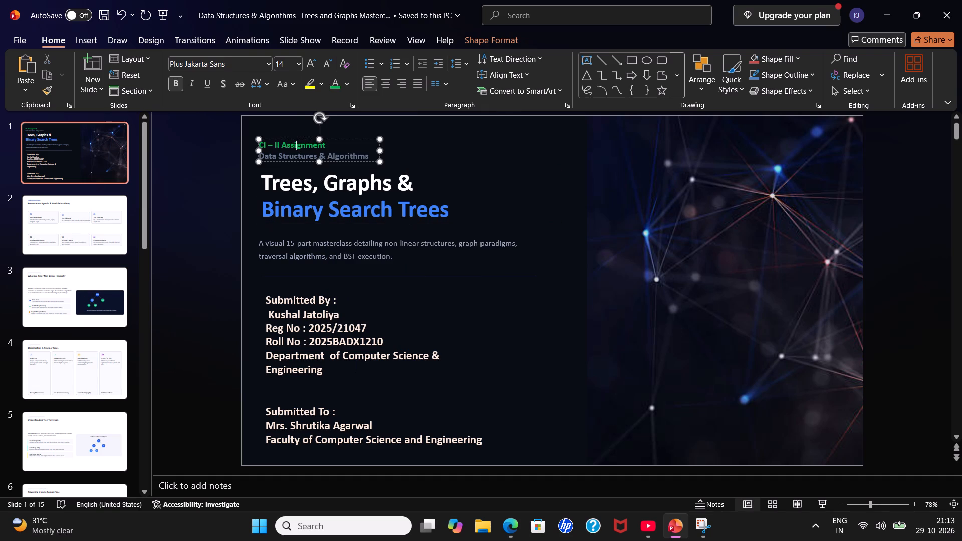
pyautogui.tripleClick(296, 146)
pyautogui.click(296, 146)
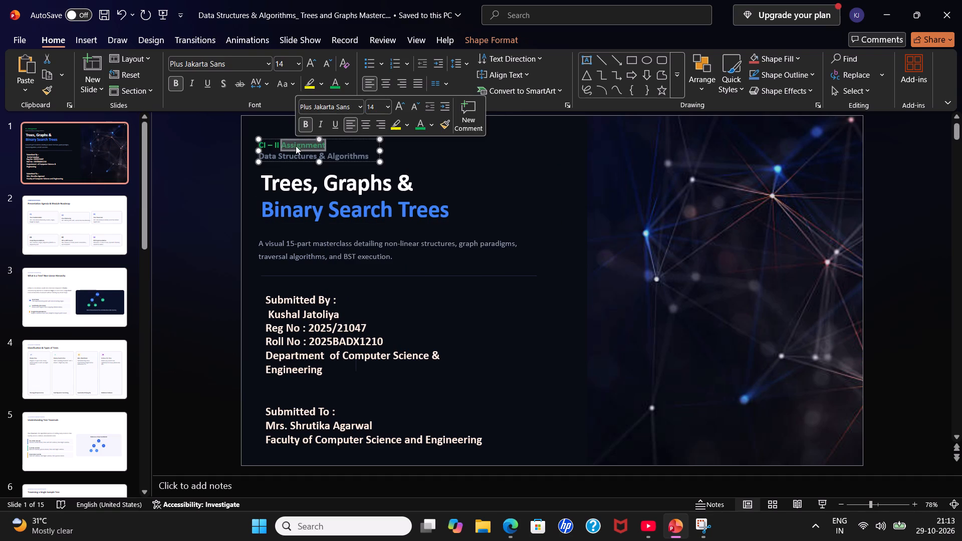
pyautogui.doubleClick(296, 146)
pyautogui.doubleClick(296, 146)
pyautogui.doubleClick(296, 146)
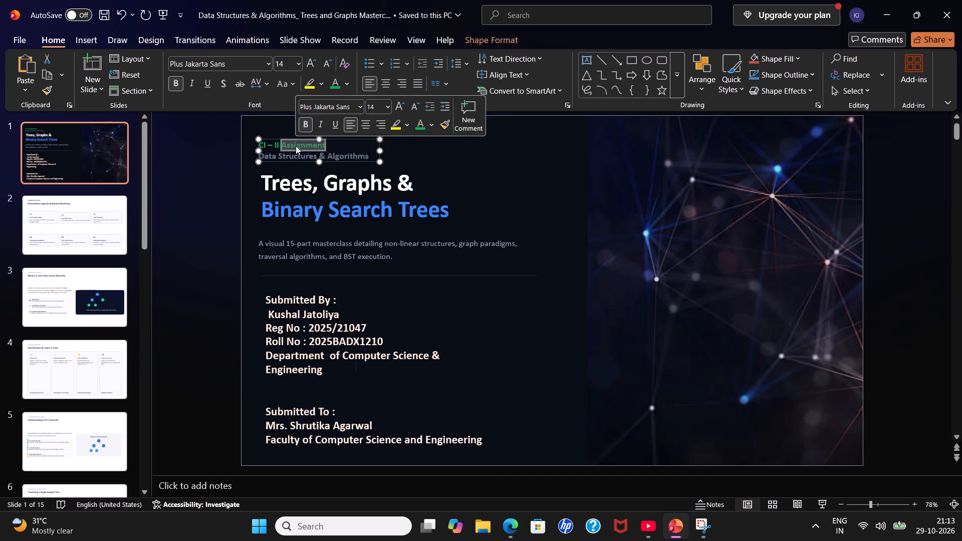
pyautogui.doubleClick(296, 146)
pyautogui.click(296, 146)
pyautogui.click(296, 146)
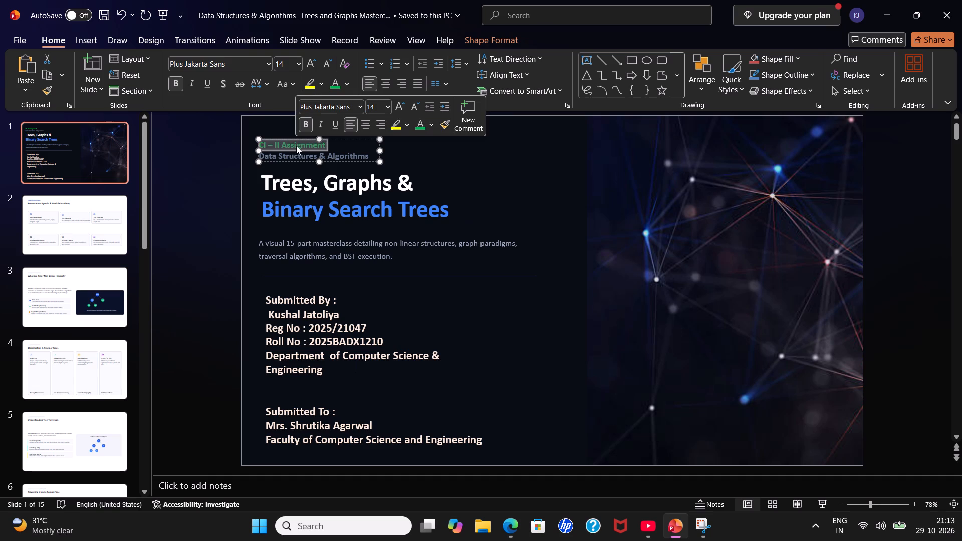
pyautogui.click(388, 106)
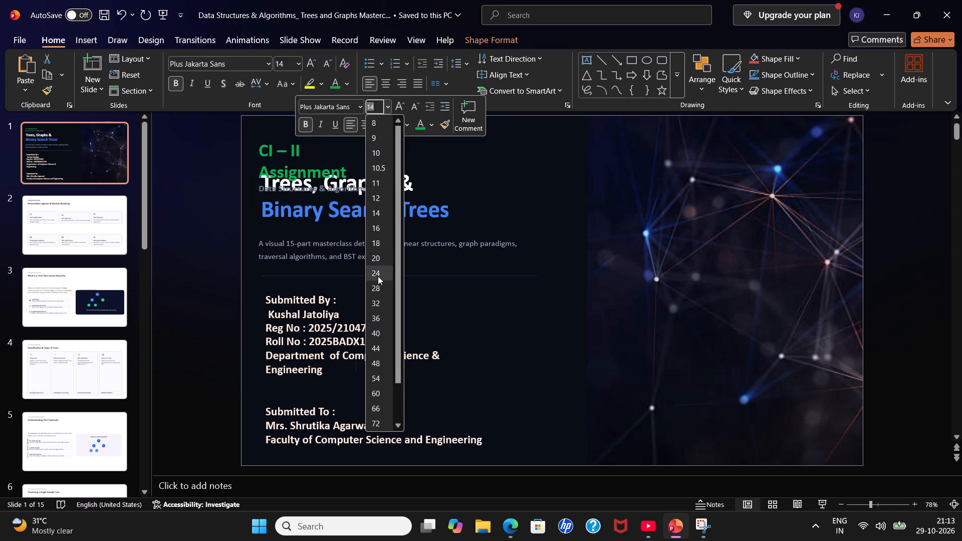
pyautogui.click(377, 262)
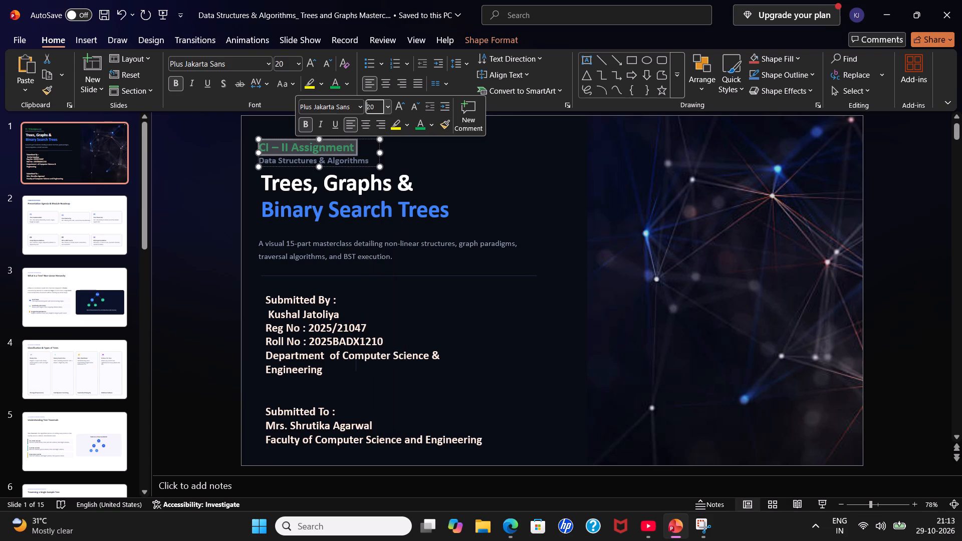
pyautogui.click(437, 164)
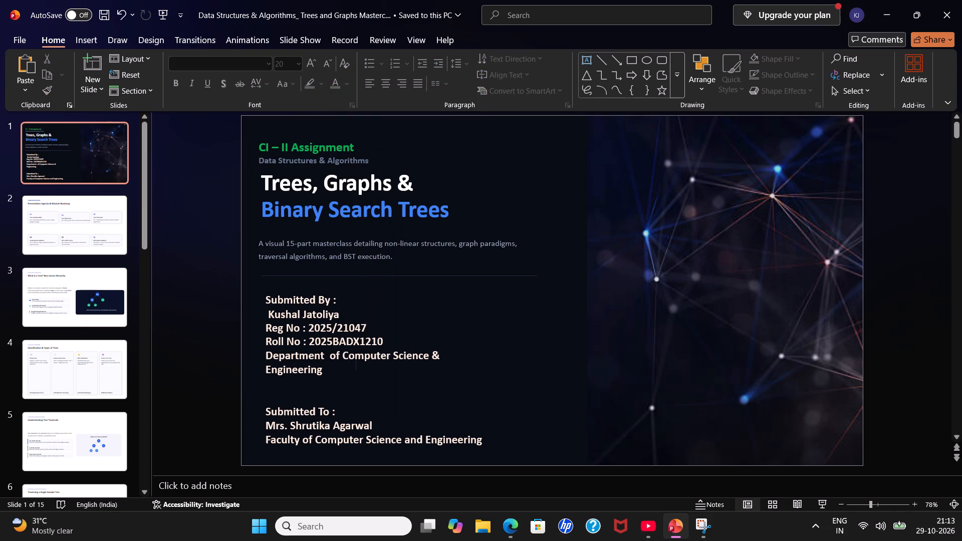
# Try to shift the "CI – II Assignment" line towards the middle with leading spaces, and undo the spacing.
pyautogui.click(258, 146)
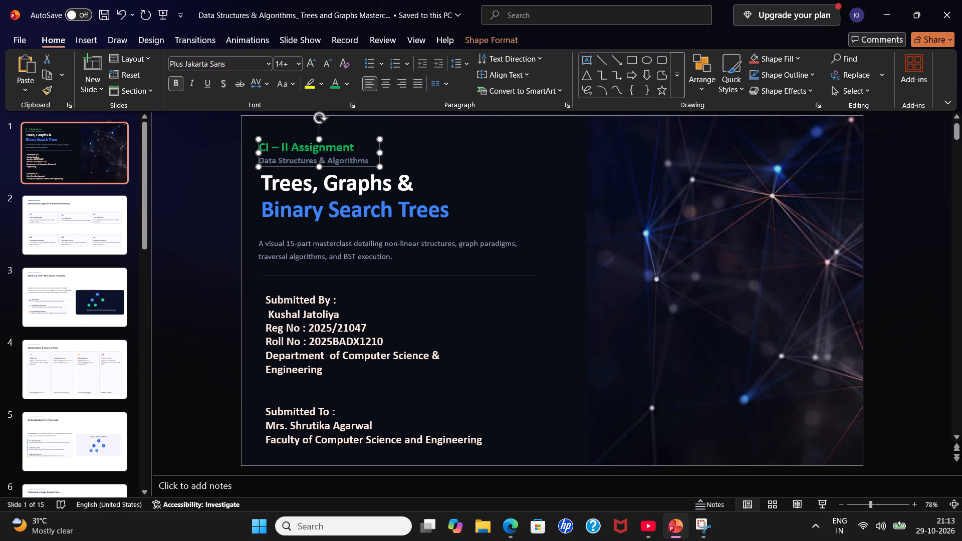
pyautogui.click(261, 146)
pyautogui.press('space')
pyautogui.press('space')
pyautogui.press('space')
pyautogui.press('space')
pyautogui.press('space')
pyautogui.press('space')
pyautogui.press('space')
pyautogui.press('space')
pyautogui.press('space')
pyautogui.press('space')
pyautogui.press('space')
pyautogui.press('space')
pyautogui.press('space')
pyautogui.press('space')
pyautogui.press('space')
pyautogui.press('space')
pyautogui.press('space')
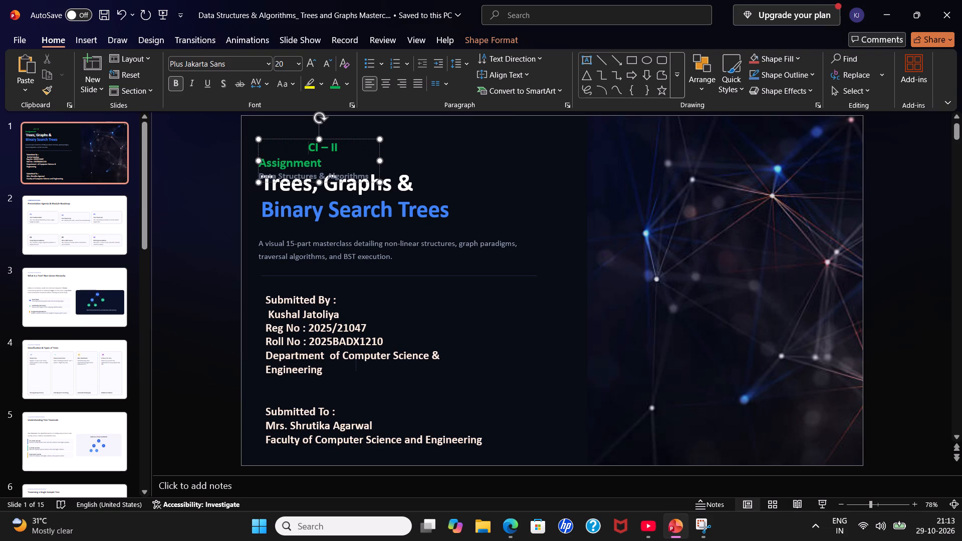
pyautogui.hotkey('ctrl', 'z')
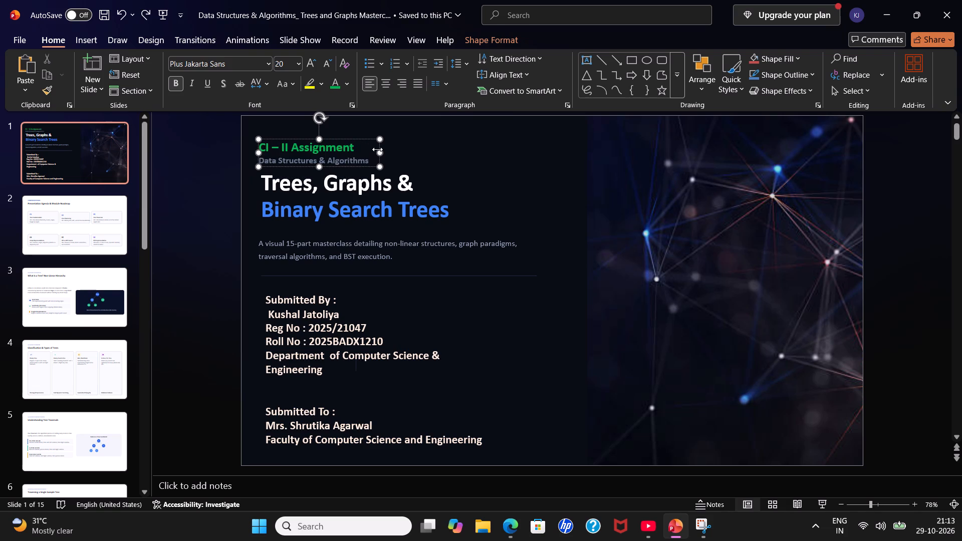
# Widen the title slide's small heading text box until it nearly reaches the network picture's edge.
pyautogui.moveTo(382, 152); pyautogui.dragTo(400, 156)
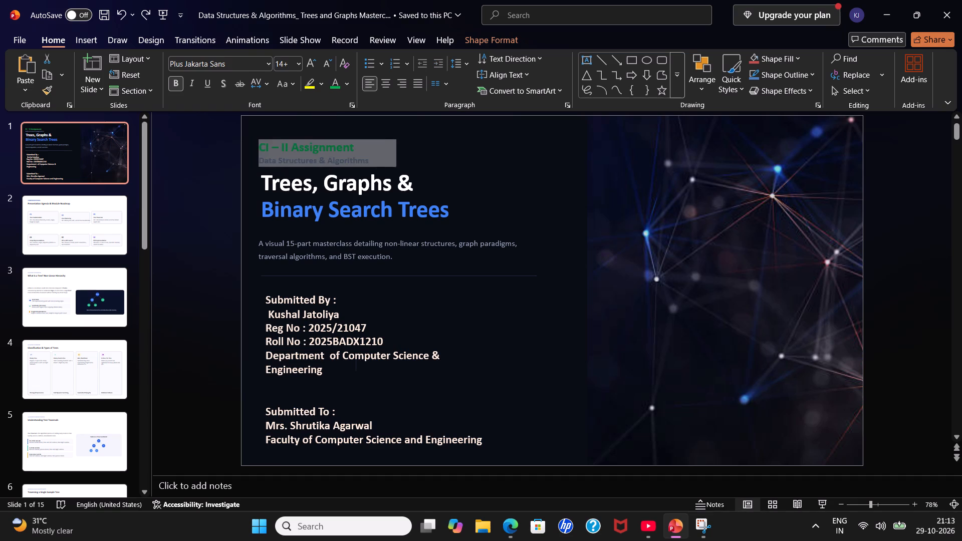
pyautogui.moveTo(400, 156); pyautogui.dragTo(452, 146)
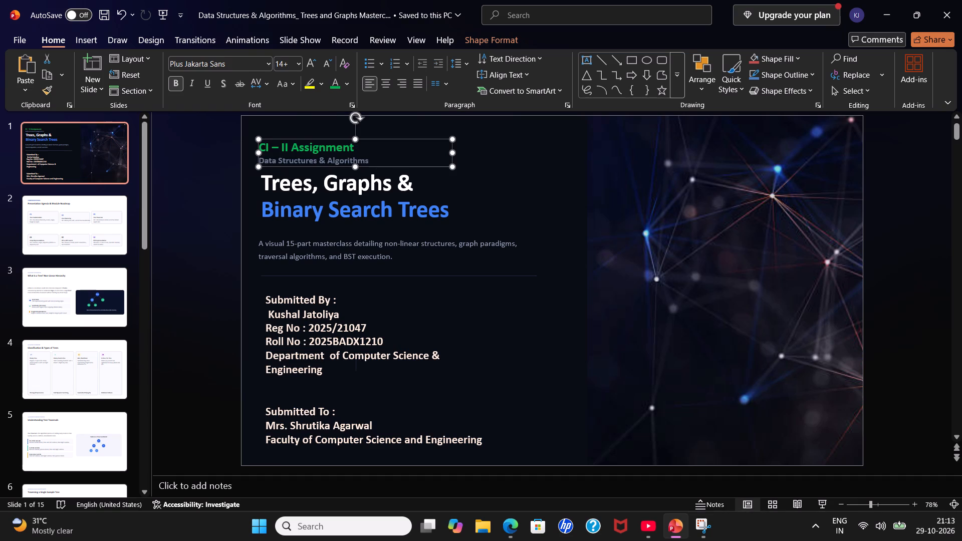
pyautogui.moveTo(454, 154); pyautogui.dragTo(539, 149)
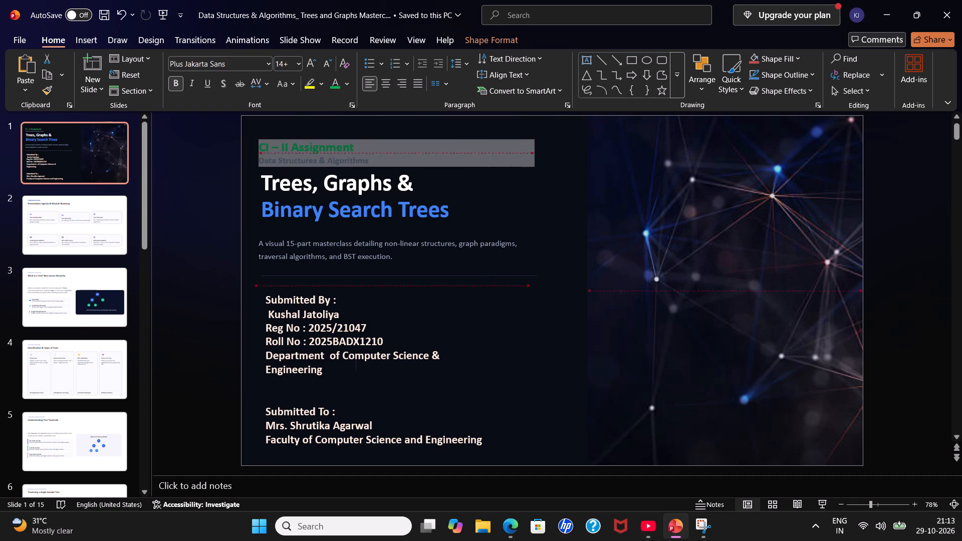
pyautogui.moveTo(539, 149); pyautogui.dragTo(586, 148)
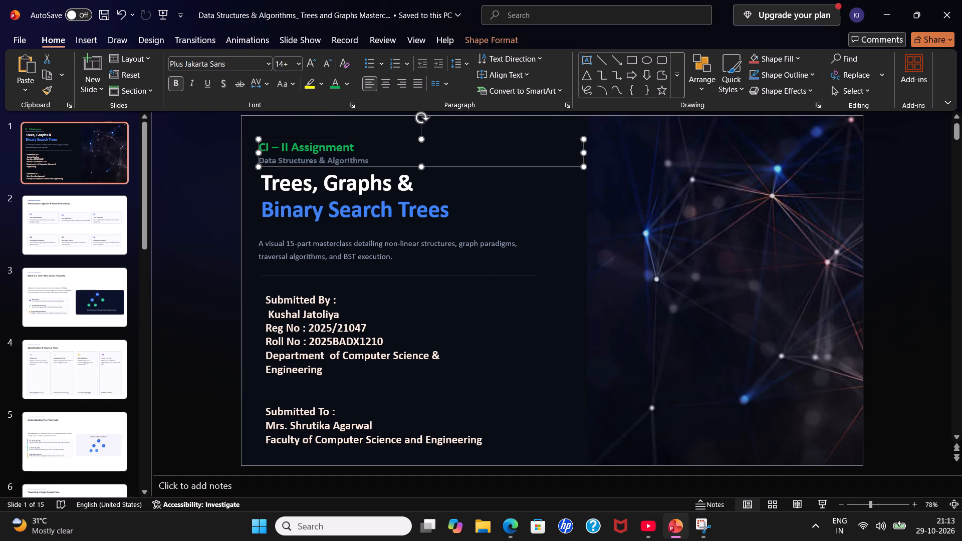
# Indent the "CI – II Assignment" line with leading spaces so it sits roughly centred in the widened heading box.
pyautogui.click(263, 147)
pyautogui.press('Left')
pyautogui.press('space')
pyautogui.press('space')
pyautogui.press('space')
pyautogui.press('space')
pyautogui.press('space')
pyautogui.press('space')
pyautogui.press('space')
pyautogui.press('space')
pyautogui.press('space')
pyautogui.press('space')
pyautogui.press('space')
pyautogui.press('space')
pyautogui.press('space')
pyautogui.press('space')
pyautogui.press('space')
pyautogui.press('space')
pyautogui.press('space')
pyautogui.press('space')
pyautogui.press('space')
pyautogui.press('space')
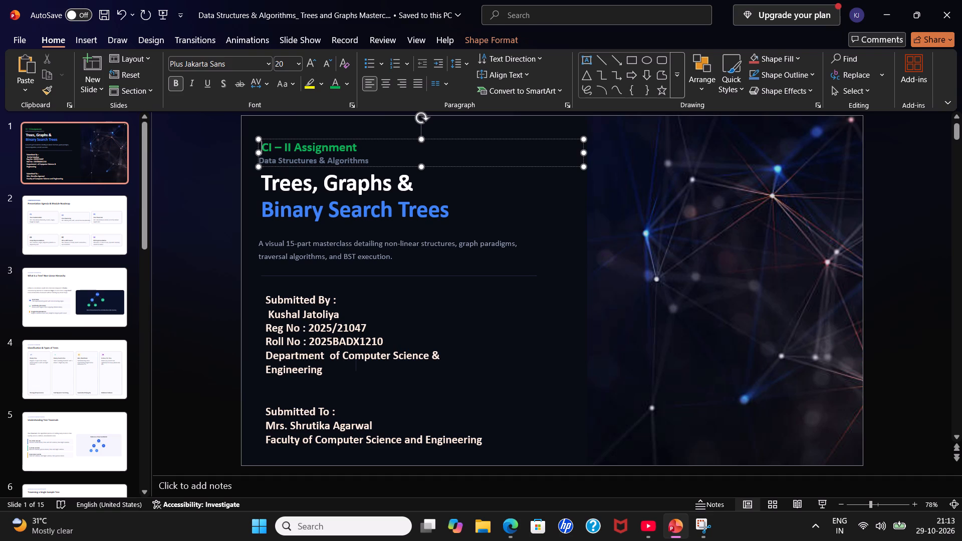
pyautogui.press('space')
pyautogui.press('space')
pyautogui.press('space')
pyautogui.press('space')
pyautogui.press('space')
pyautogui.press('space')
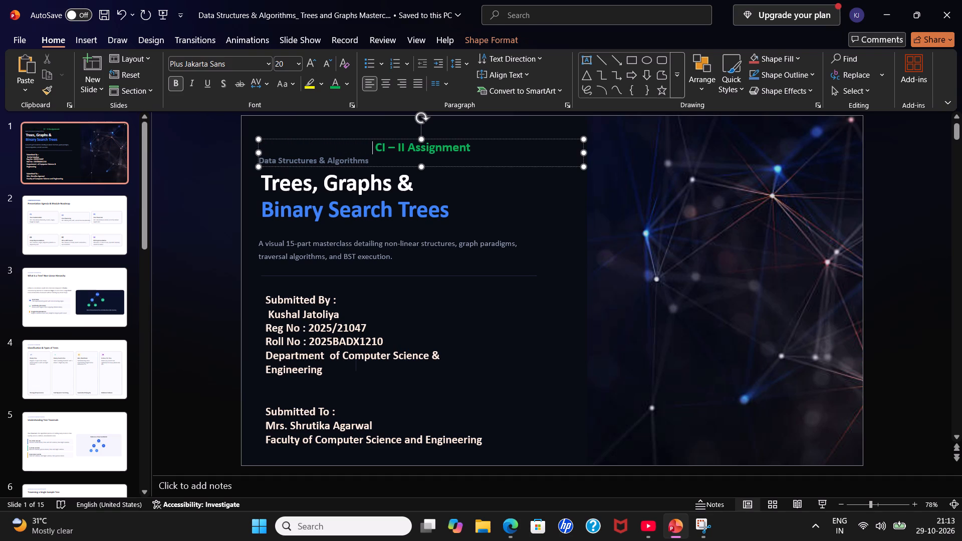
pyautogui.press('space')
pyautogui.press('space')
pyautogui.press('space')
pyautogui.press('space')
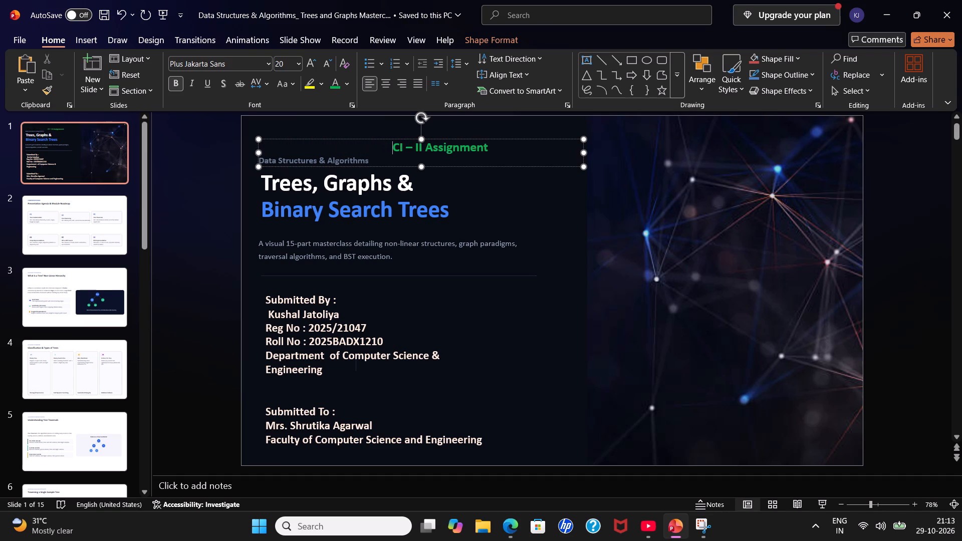
pyautogui.press('BackSpace')
pyautogui.press('BackSpace')
pyautogui.press('BackSpace')
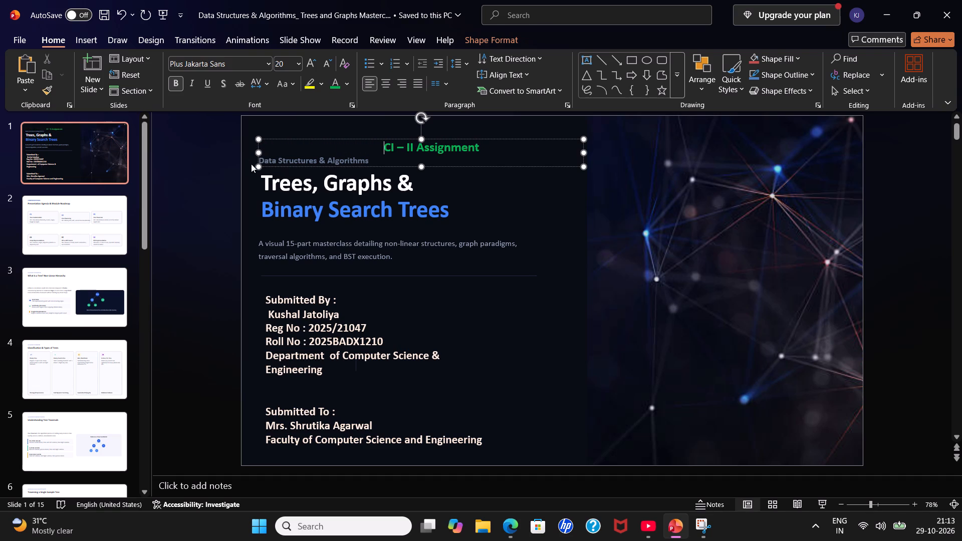
pyautogui.click(491, 319)
pyautogui.click(544, 357)
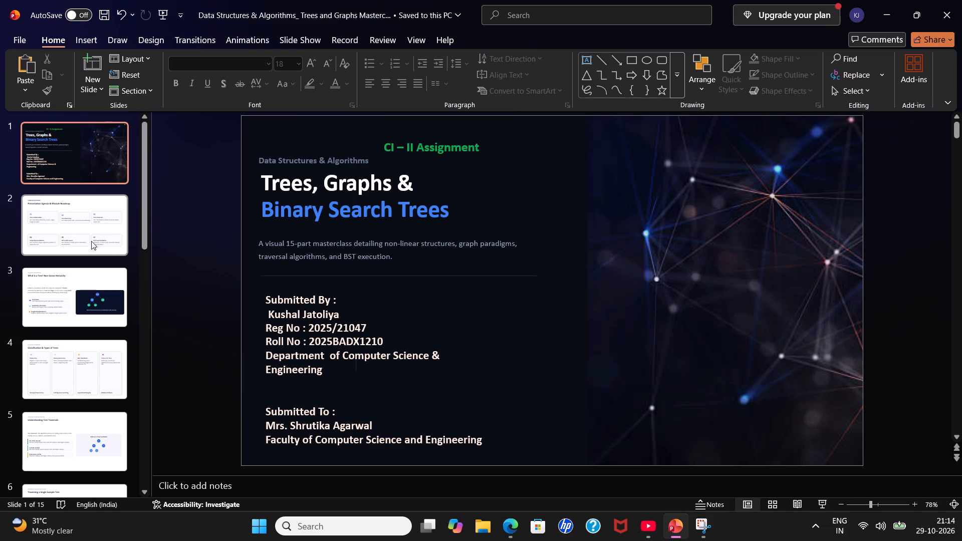
# Review the deck's agenda slide, closing Thank You slide and BST construction example, and return to the title slide.
pyautogui.click(63, 208)
pyautogui.scroll(-4, 62, 215)
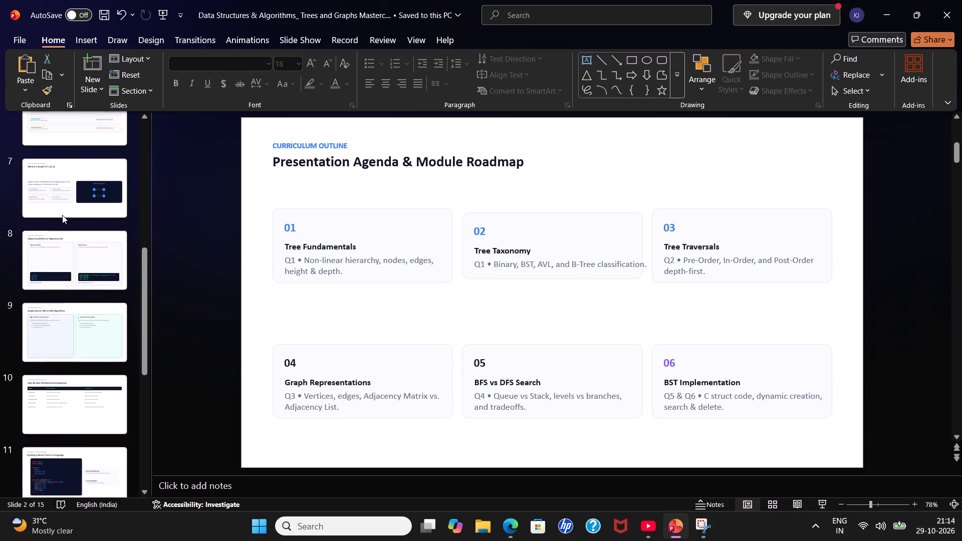
pyautogui.scroll(-2, 62, 215)
pyautogui.click(104, 458)
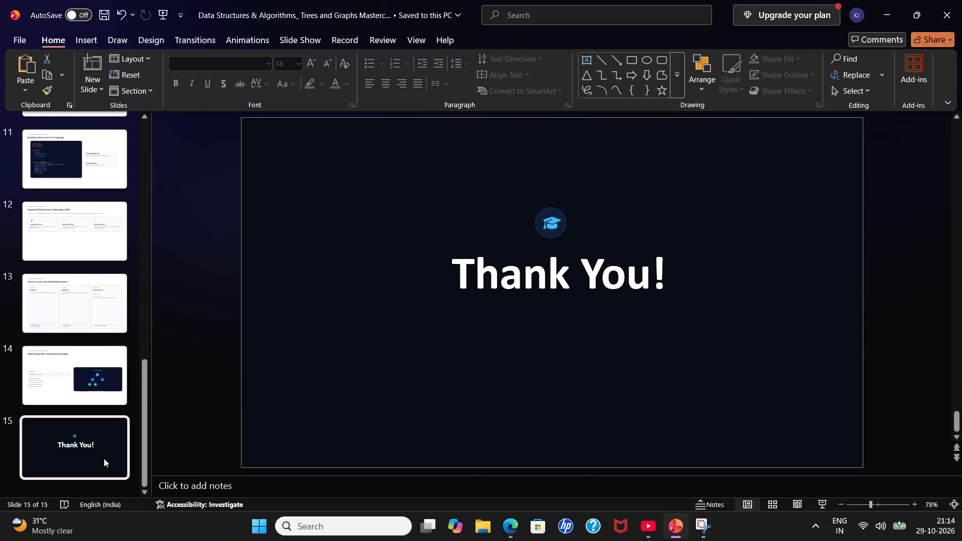
pyautogui.click(77, 362)
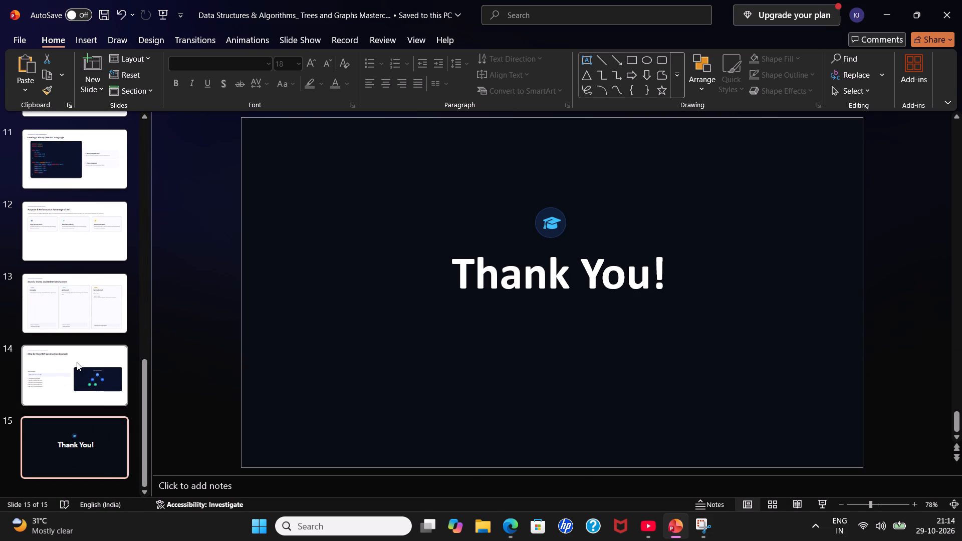
pyautogui.scroll(10, 81, 294)
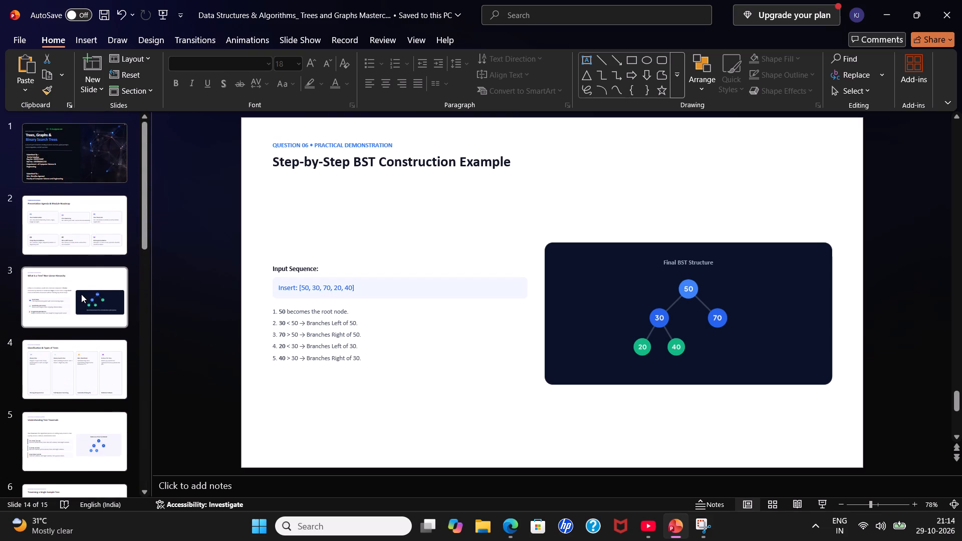
pyautogui.click(59, 173)
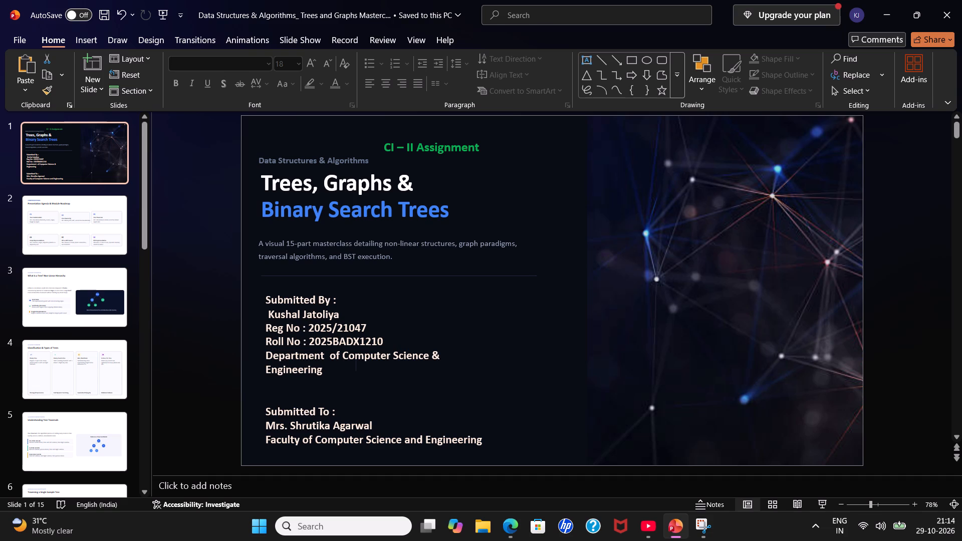
pyautogui.click(481, 436)
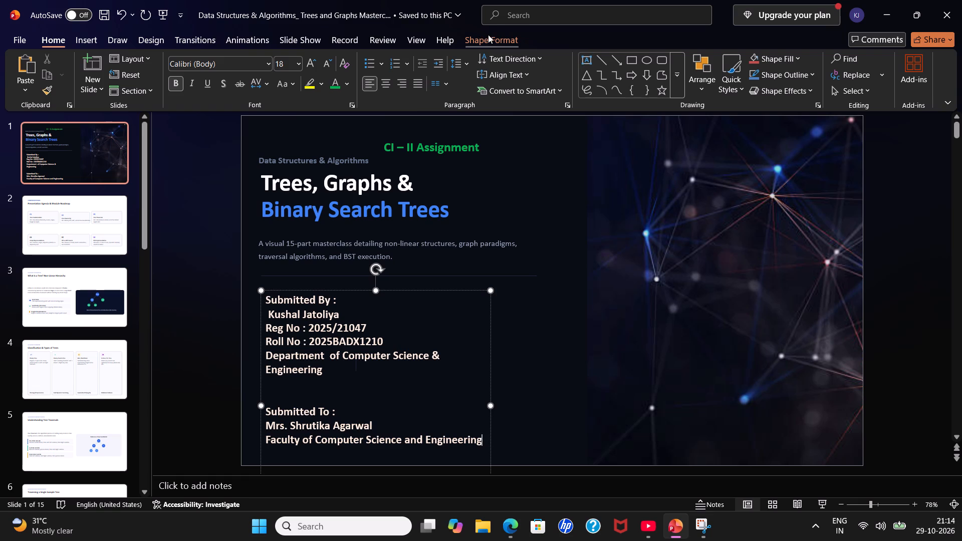
# Save the presentation, accepting that the unavailable fonts are left out.
pyautogui.click(96, 12)
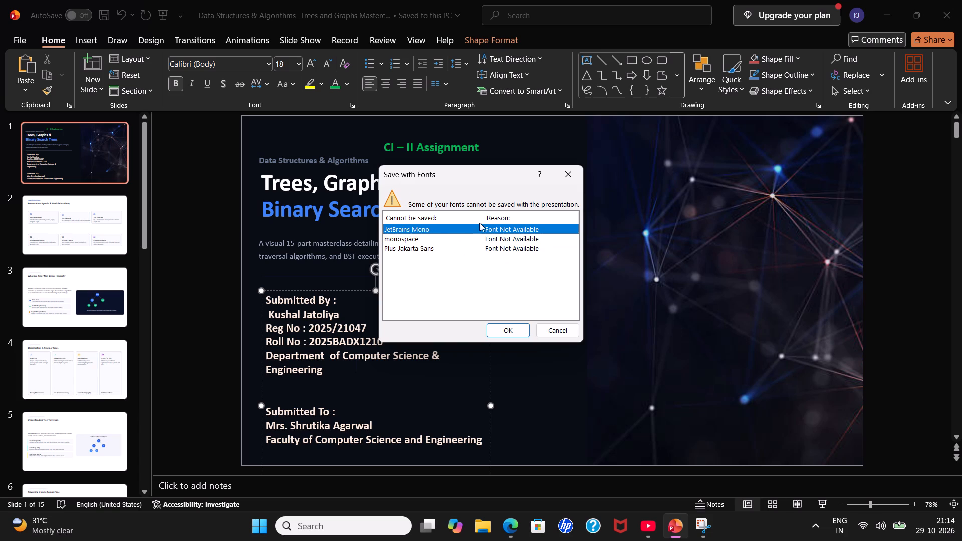
pyautogui.click(506, 333)
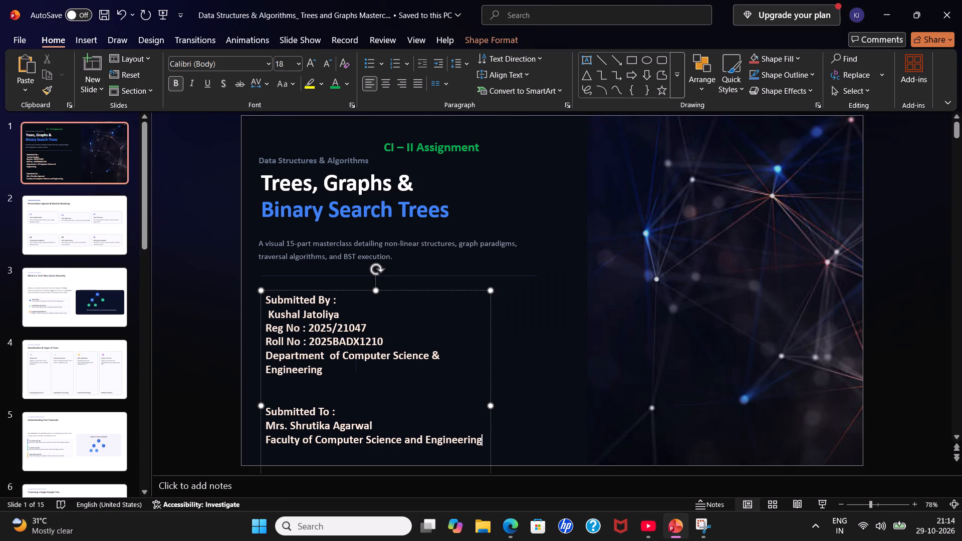
# Save the presentation again, accepting that the JetBrains Mono, monospace and Plus Jakarta Sans fonts are left out.
pyautogui.click(107, 9)
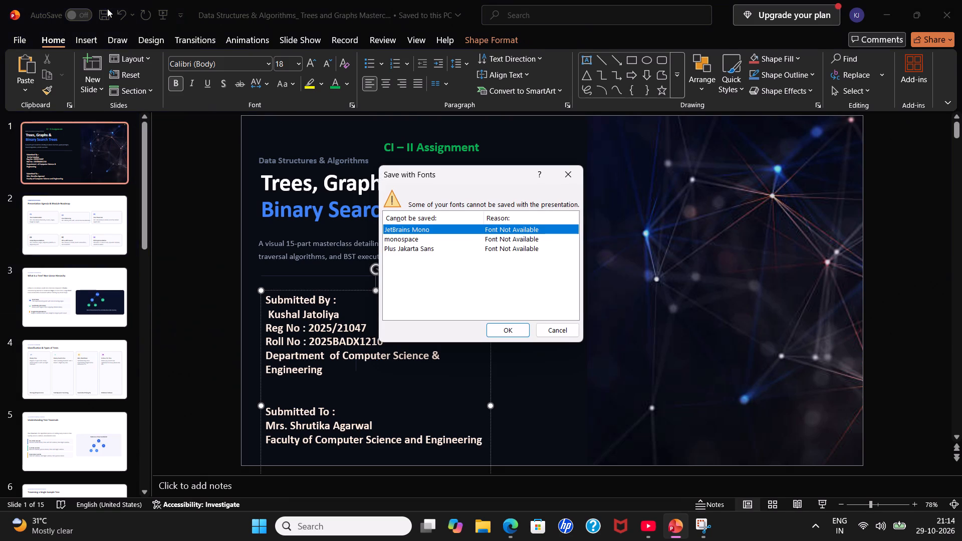
pyautogui.click(433, 245)
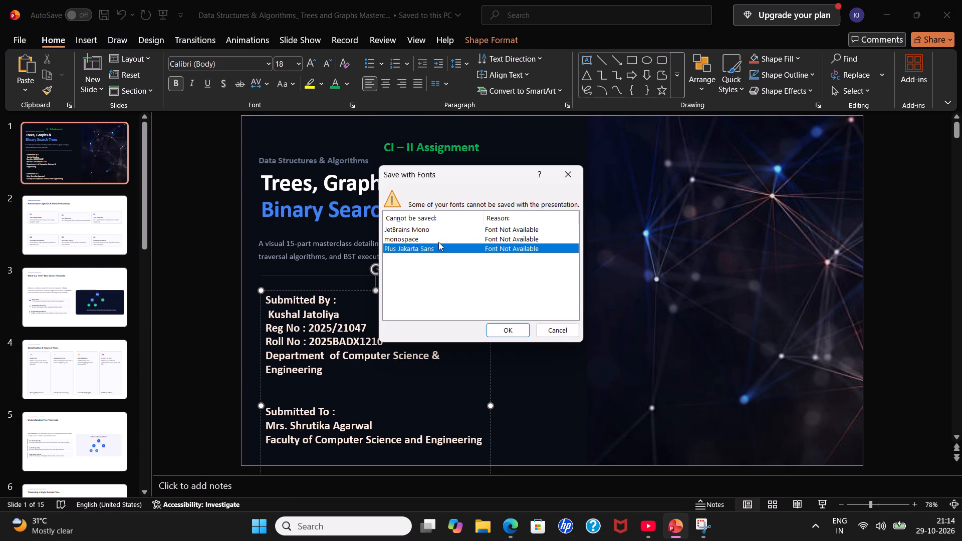
pyautogui.click(438, 241)
pyautogui.click(449, 216)
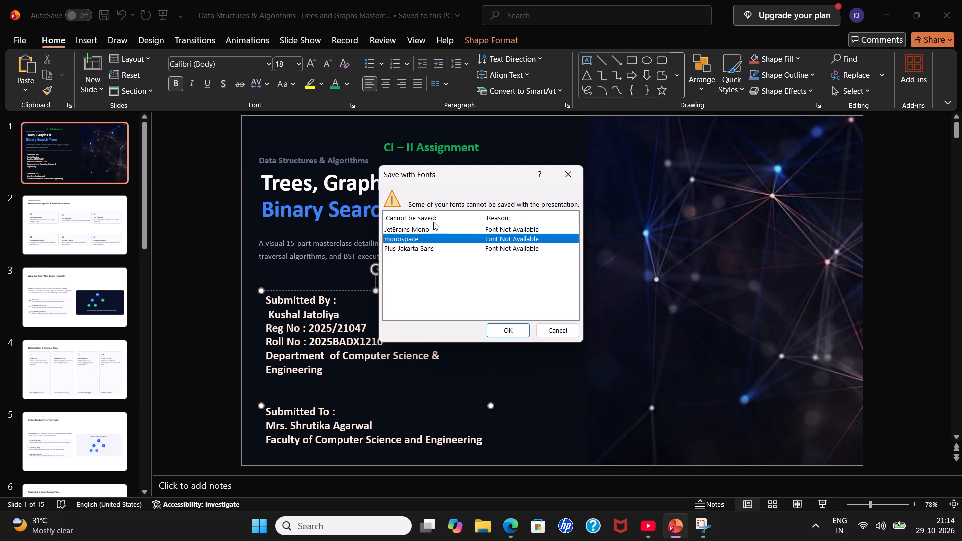
pyautogui.click(415, 246)
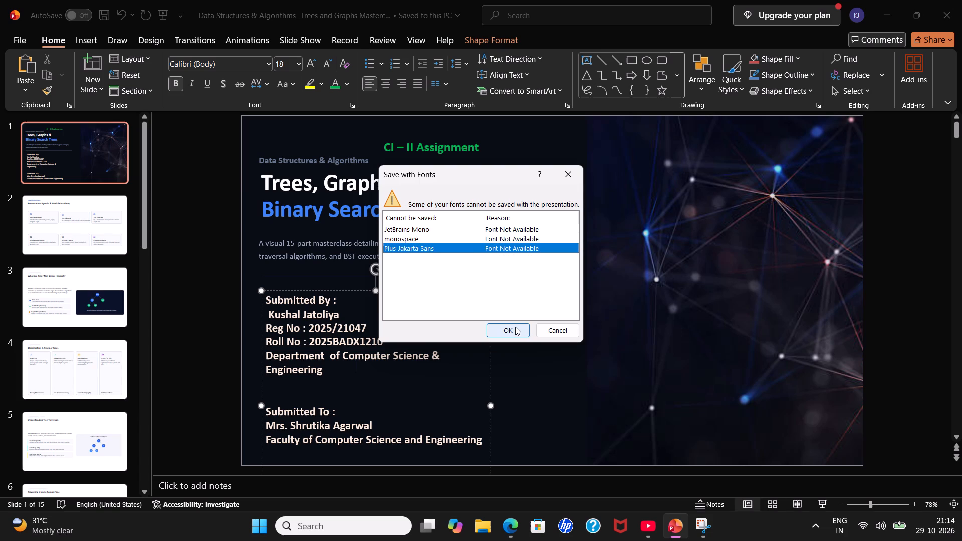
pyautogui.click(515, 327)
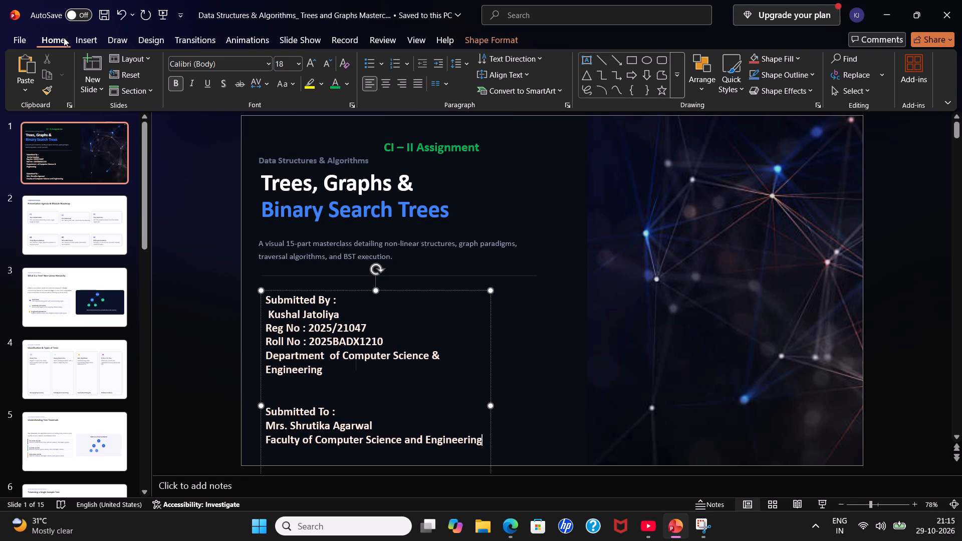
pyautogui.click(198, 184)
# Open the presentation's export options for creating a PDF/XPS document.
pyautogui.click(18, 43)
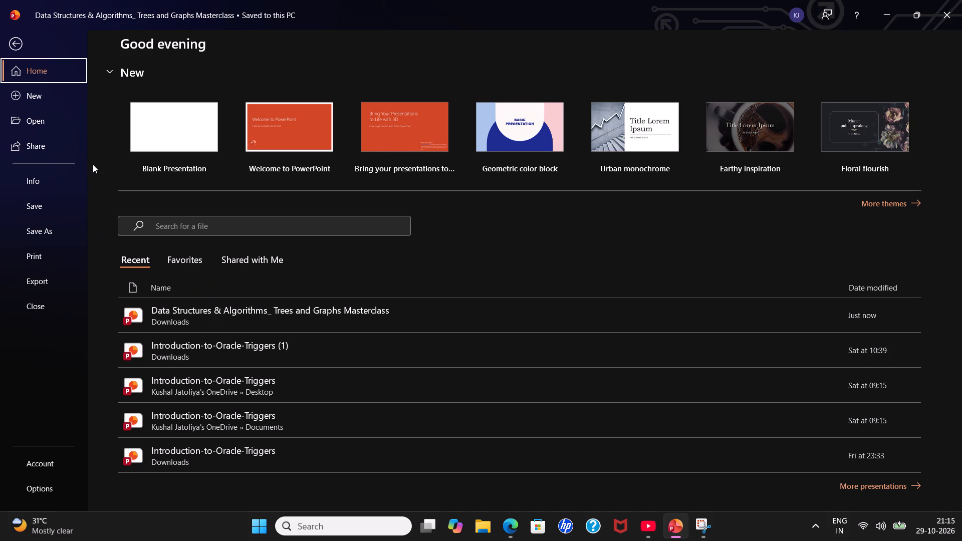
pyautogui.click(43, 277)
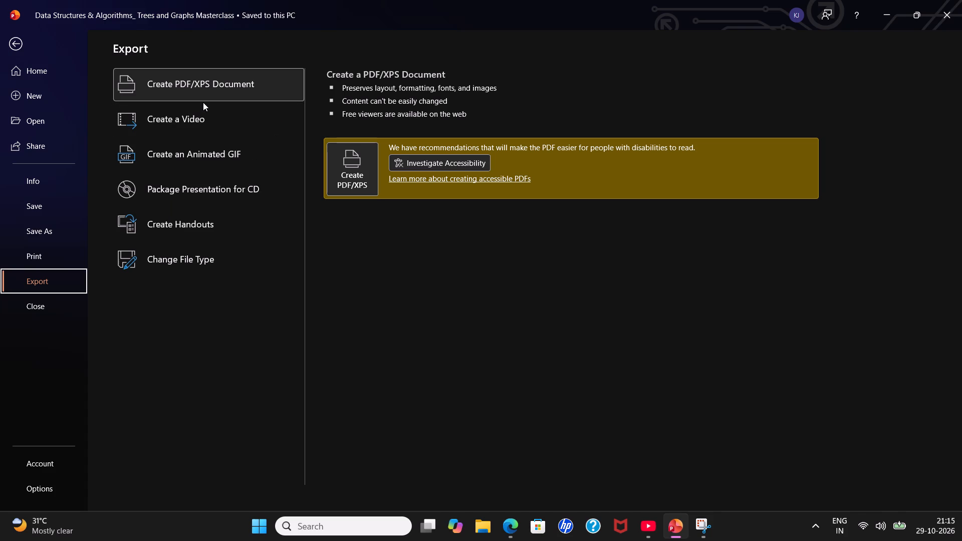
pyautogui.click(507, 511)
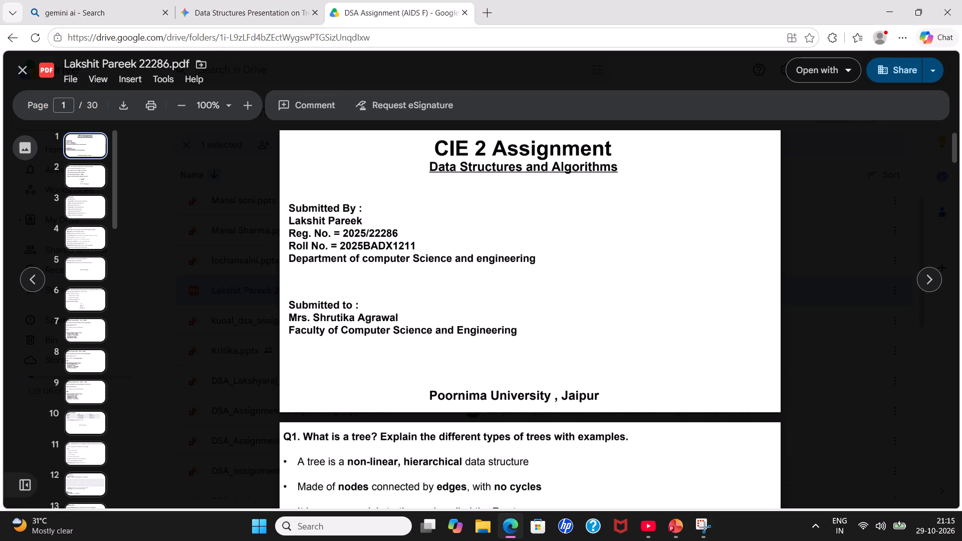
pyautogui.click(10, 68)
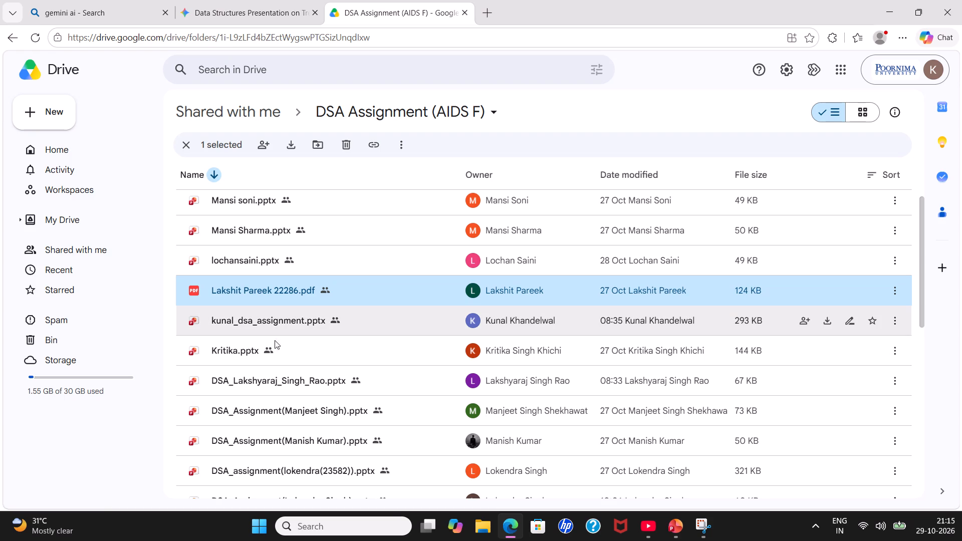
pyautogui.scroll(-7, 249, 330)
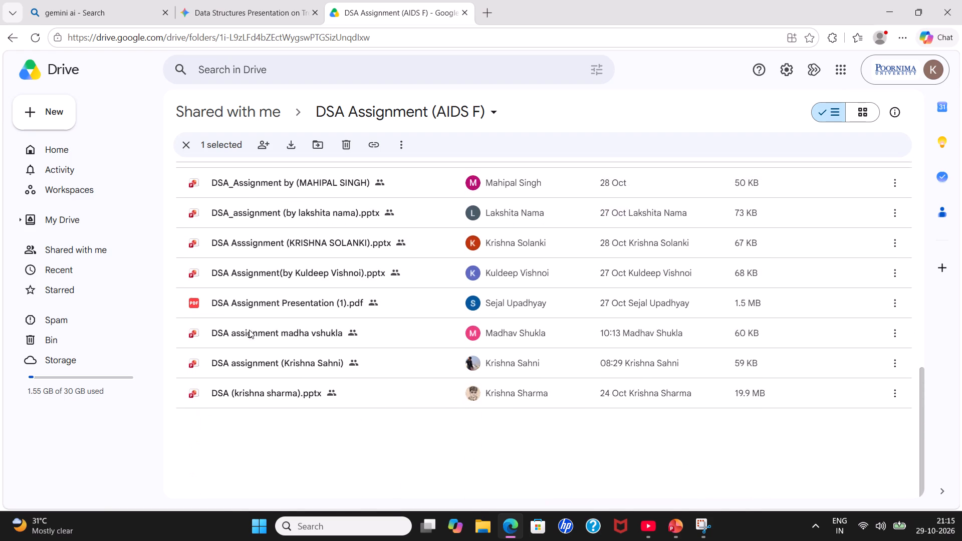
pyautogui.scroll(3, 249, 330)
pyautogui.scroll(-2, 249, 330)
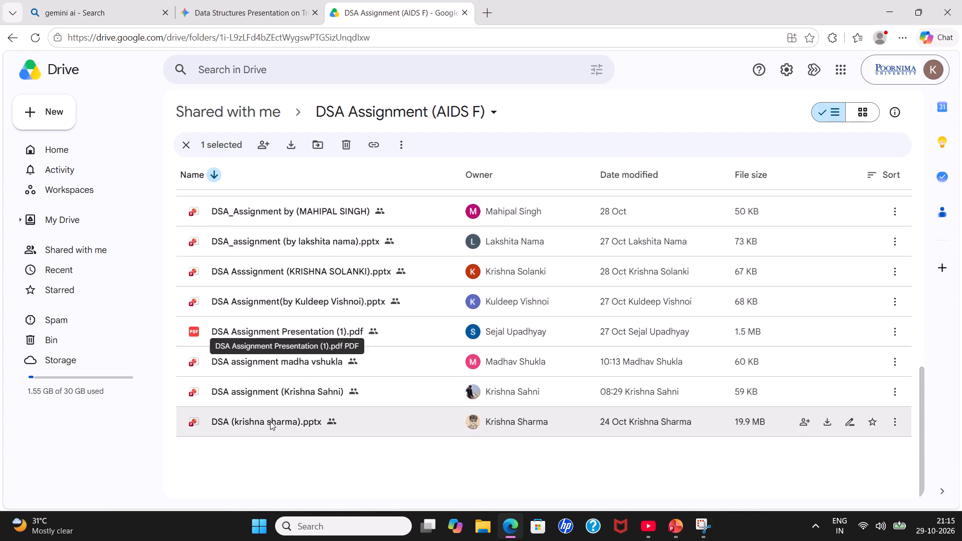
pyautogui.tripleClick(287, 346)
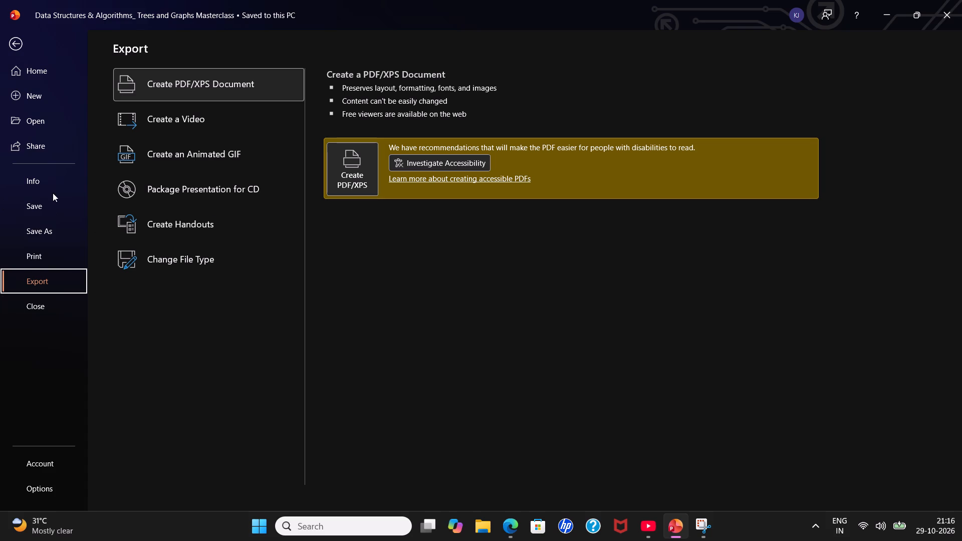
pyautogui.click(331, 173)
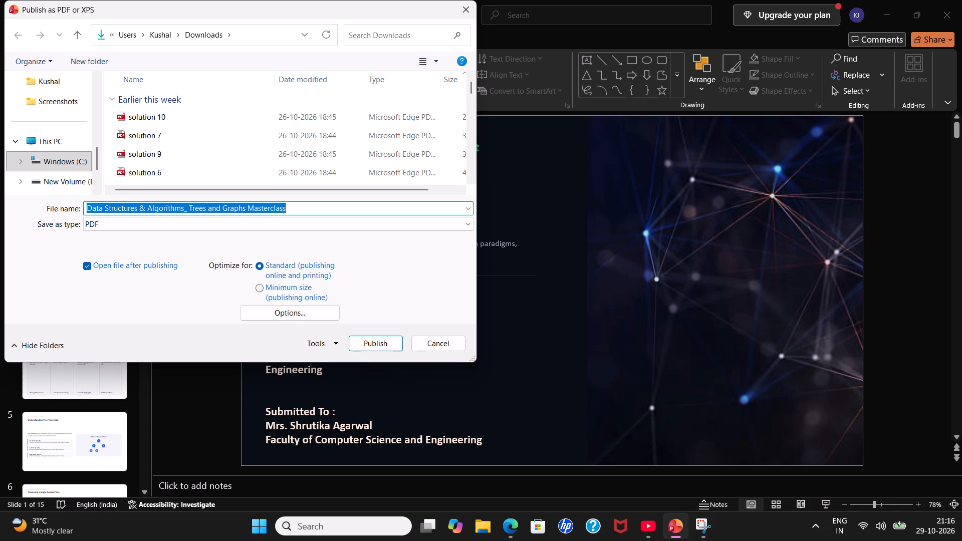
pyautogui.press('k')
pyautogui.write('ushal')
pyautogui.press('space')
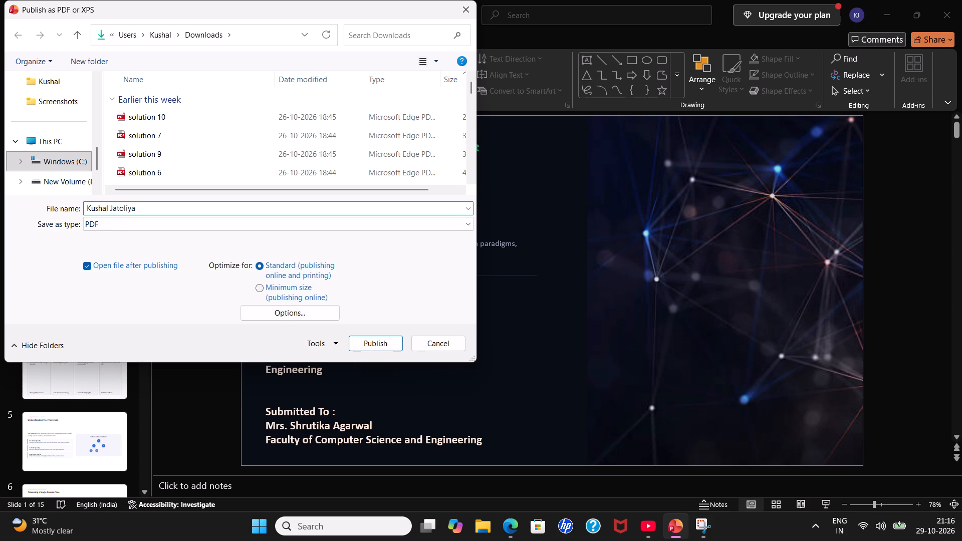
pyautogui.click(379, 339)
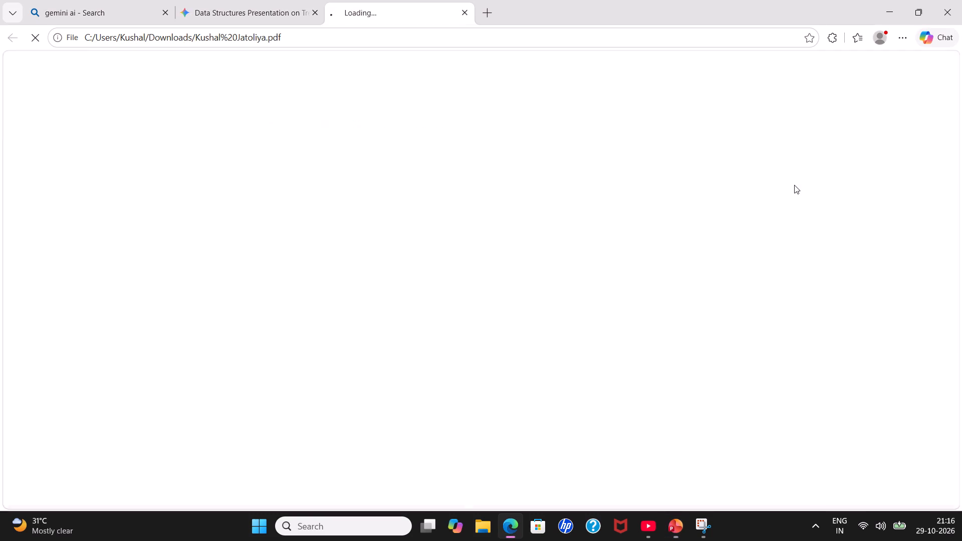
# Examine the published PDF's title page, including the assignment heading and the submission details.
pyautogui.scroll(-8, 617, 209)
pyautogui.scroll(3, 617, 209)
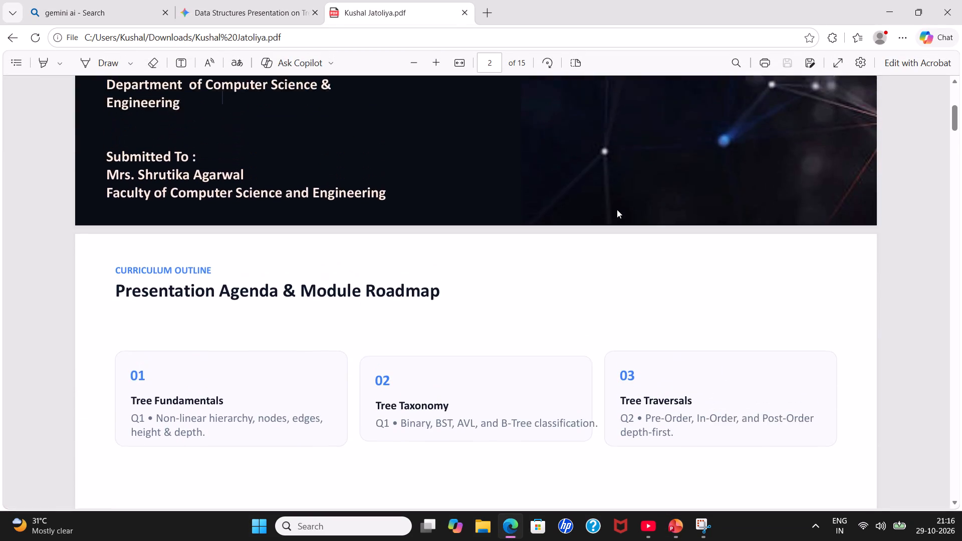
pyautogui.scroll(4, 617, 209)
pyautogui.hscroll(-1, 617, 209)
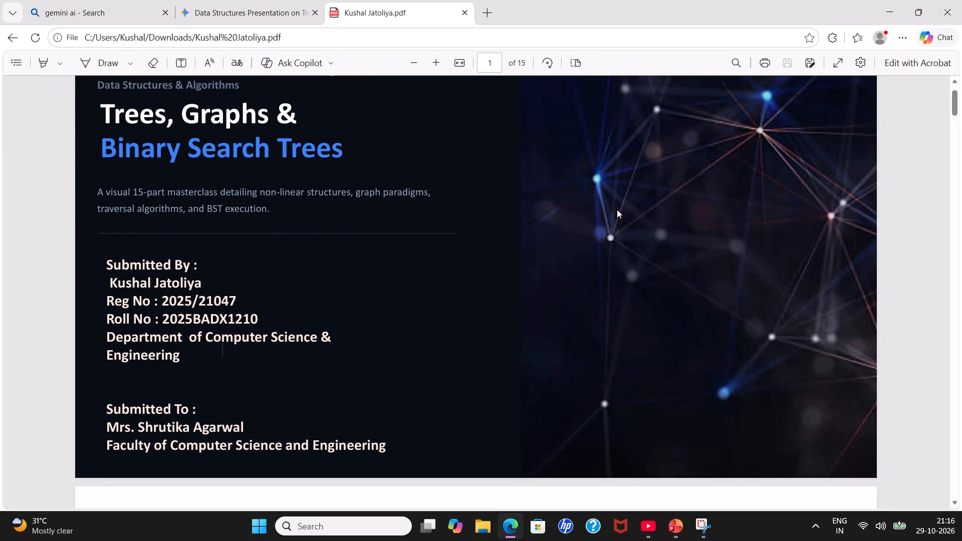
pyautogui.hscroll(-3, 617, 209)
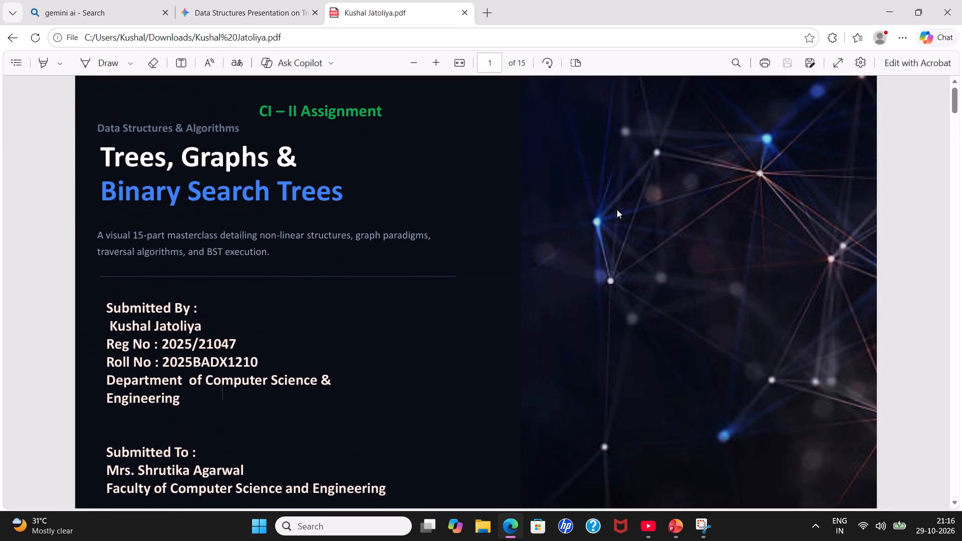
pyautogui.hscroll(-3, 617, 209)
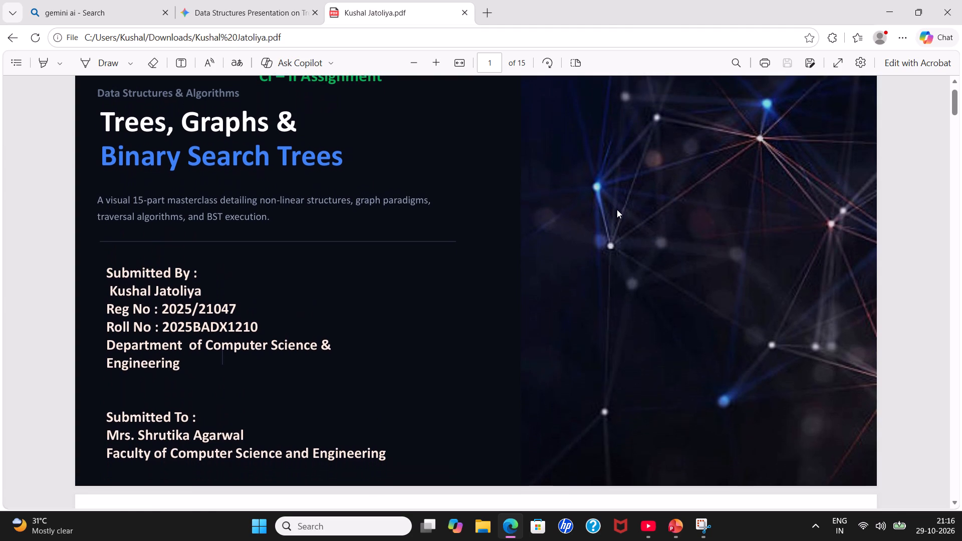
pyautogui.hscroll(-4, 617, 209)
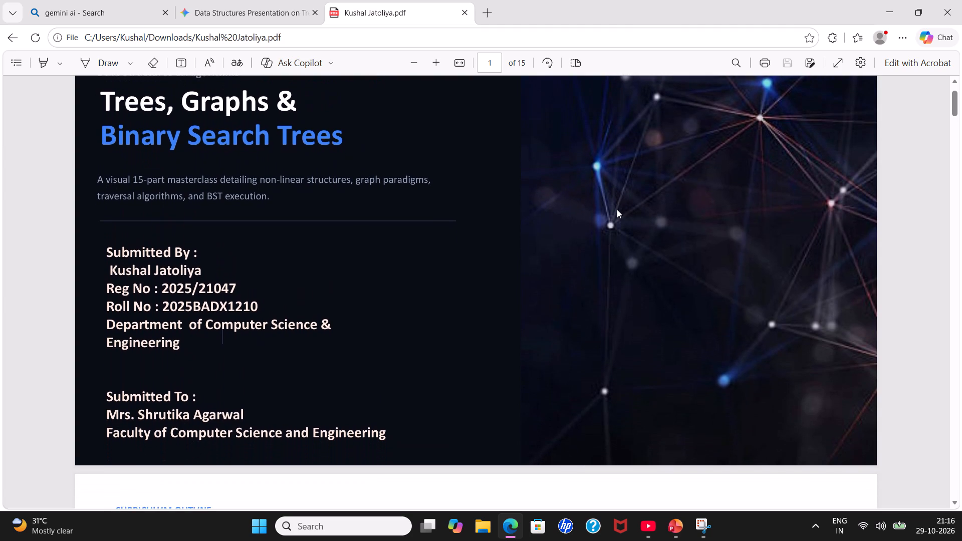
pyautogui.hscroll(-4, 617, 209)
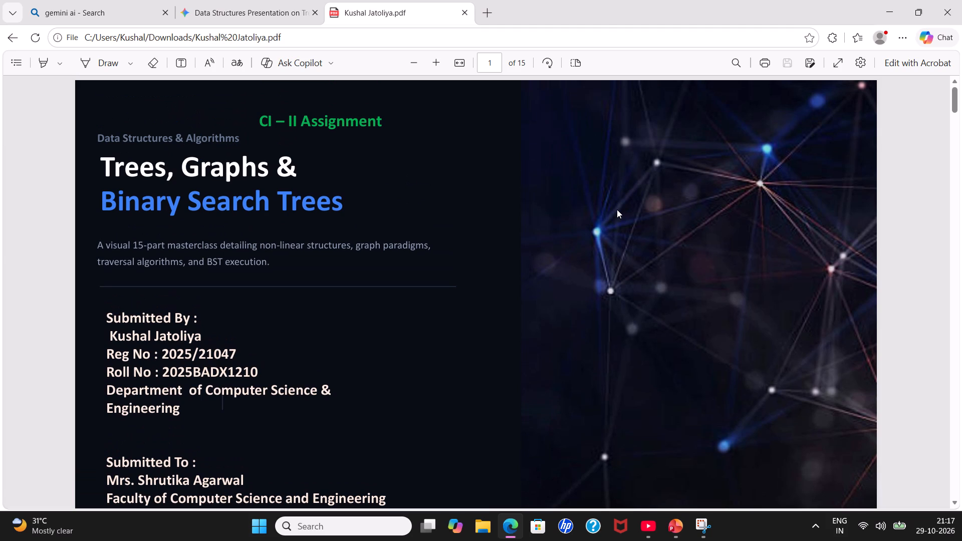
# Review the PDF's remaining pages, from the agenda through the traversal, C code and BST pages to the closing Thank You page.
pyautogui.scroll(-7, 617, 209)
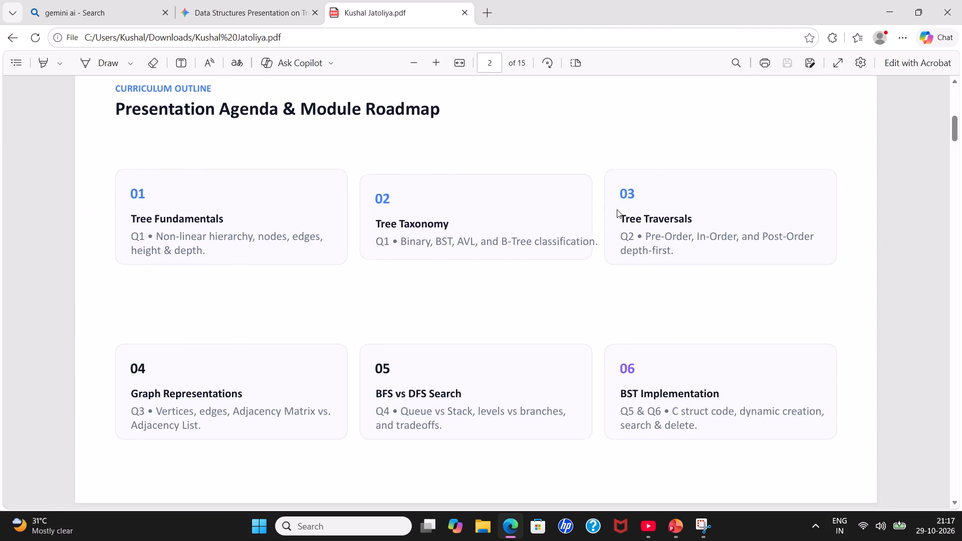
pyautogui.scroll(-9, 617, 209)
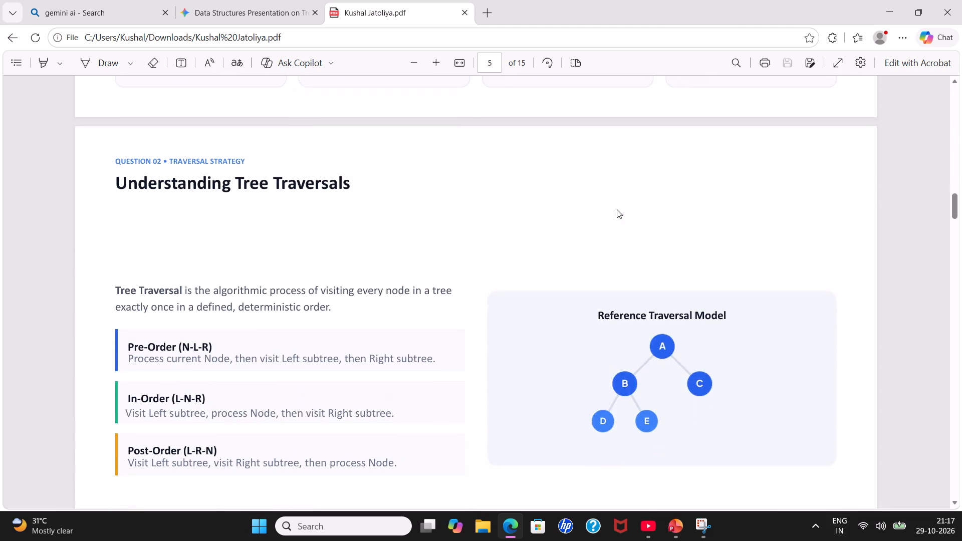
pyautogui.scroll(-11, 617, 209)
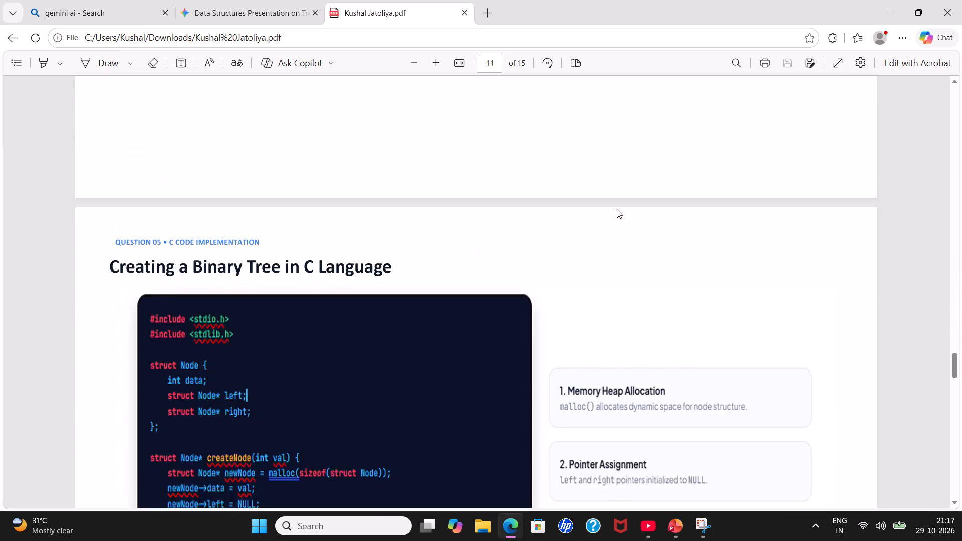
pyautogui.scroll(-3, 617, 209)
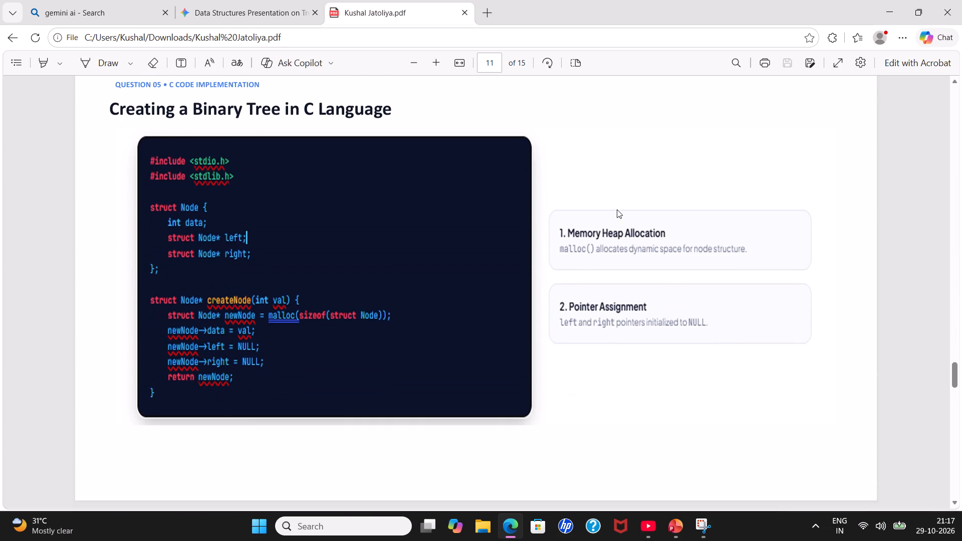
pyautogui.scroll(-5, 617, 209)
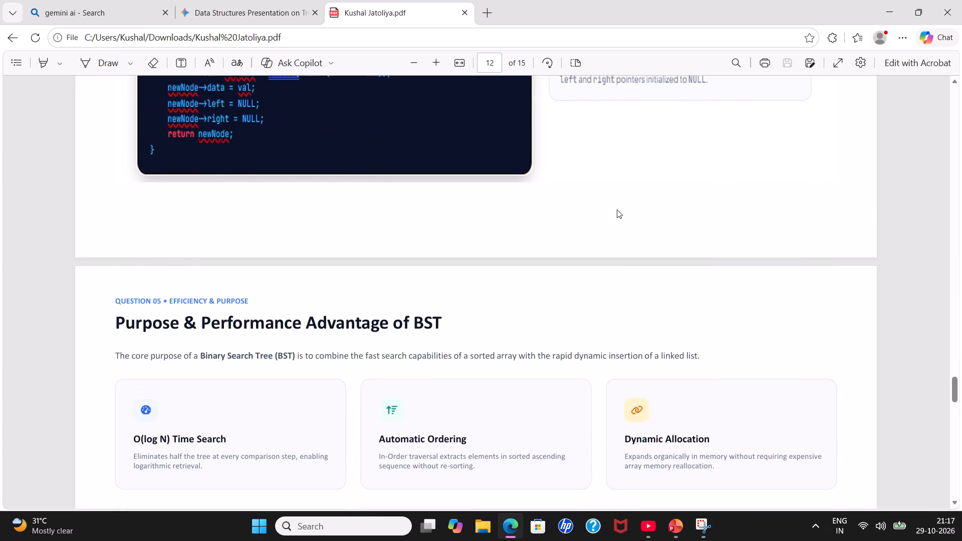
pyautogui.scroll(-7, 617, 209)
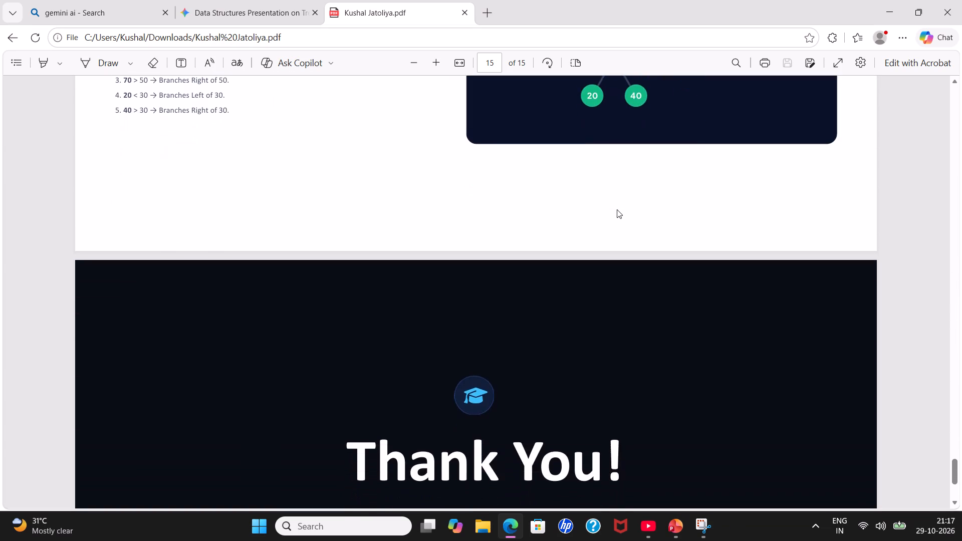
pyautogui.scroll(-4, 617, 209)
pyautogui.scroll(13, 617, 209)
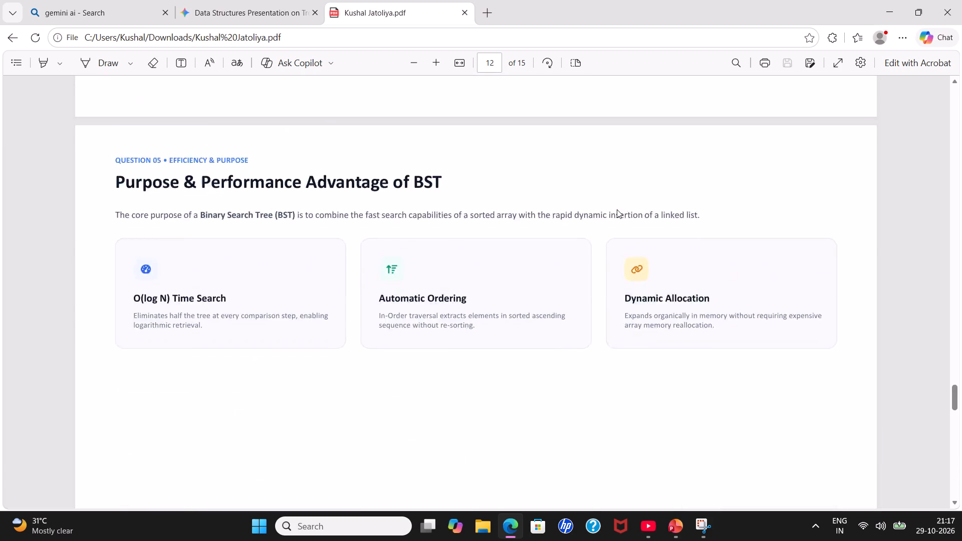
# Finish the PDF review at its title page and close the Edge, PowerPoint and Snipping Tool windows.
pyautogui.scroll(8, 617, 209)
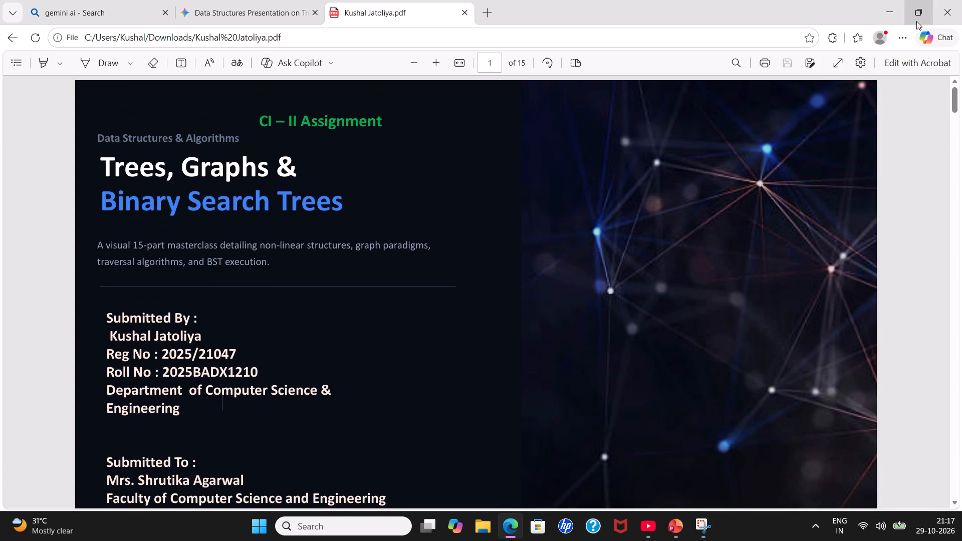
pyautogui.click(953, 2)
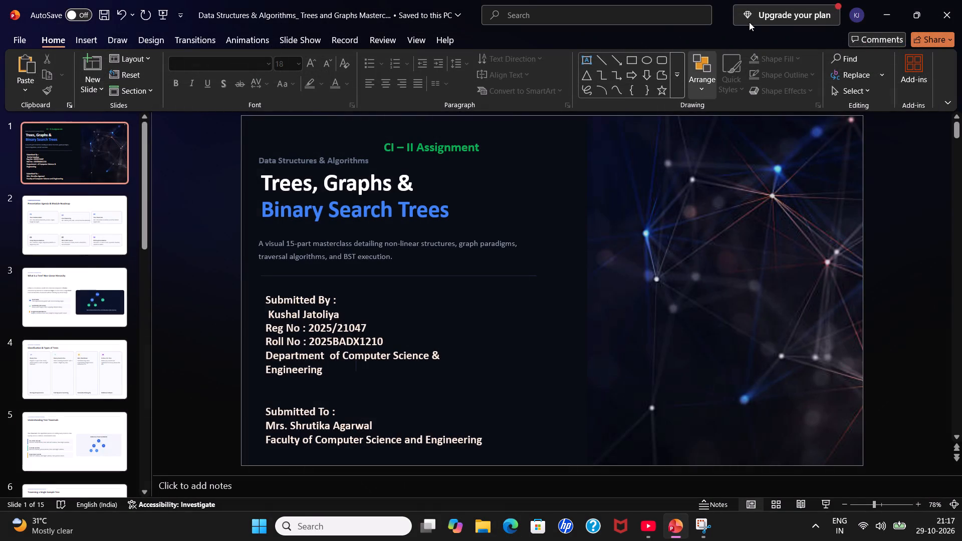
pyautogui.click(961, 0)
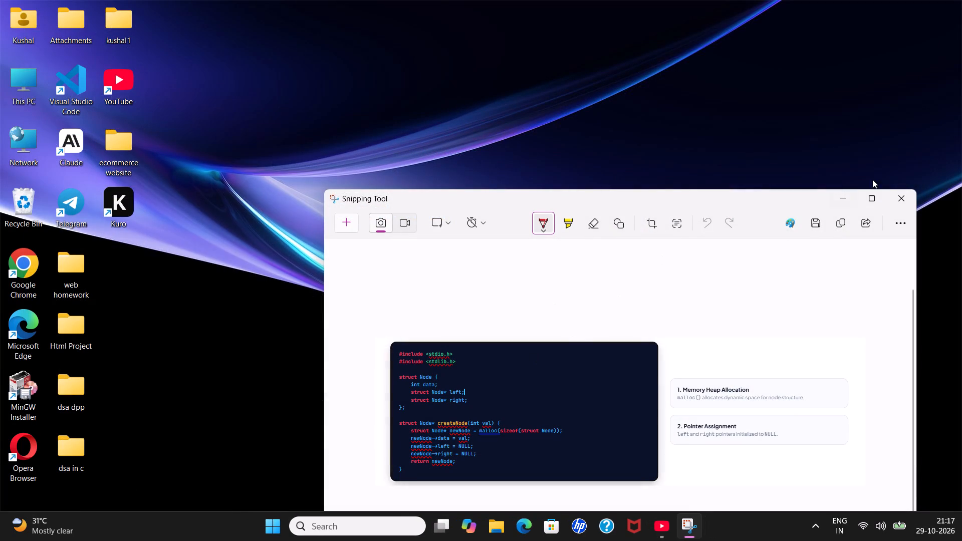
pyautogui.moveTo(898, 188); pyautogui.dragTo(899, 195)
pyautogui.click(899, 195)
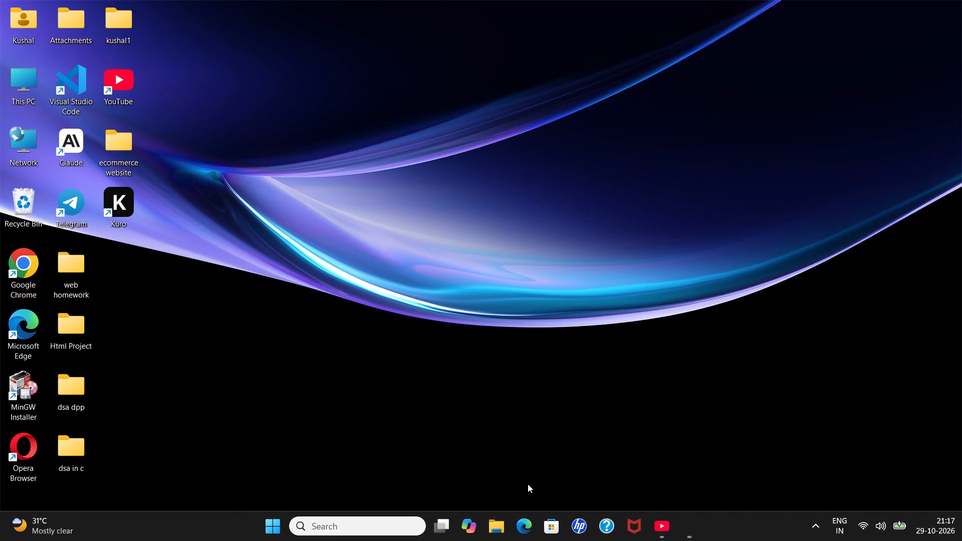
# Open Windows search from the desktop.
pyautogui.click(374, 519)
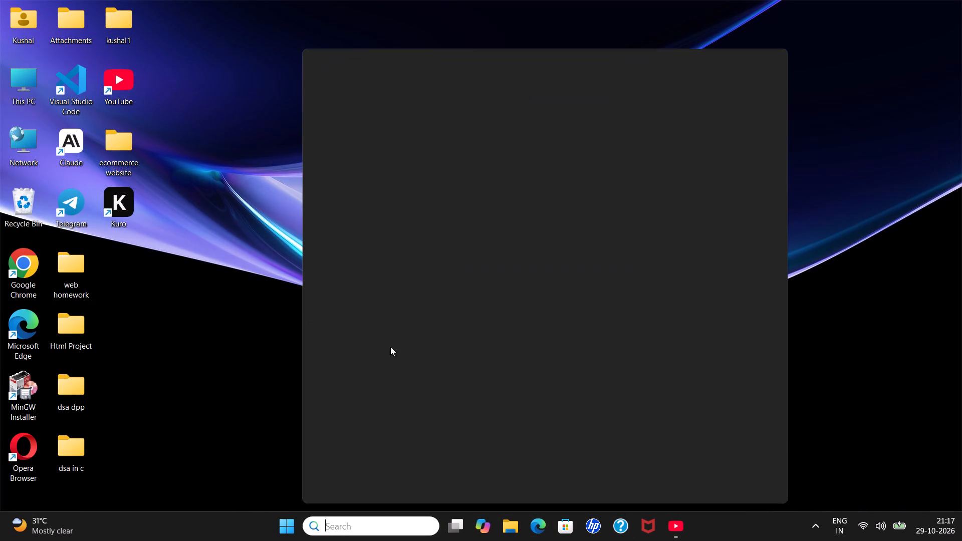
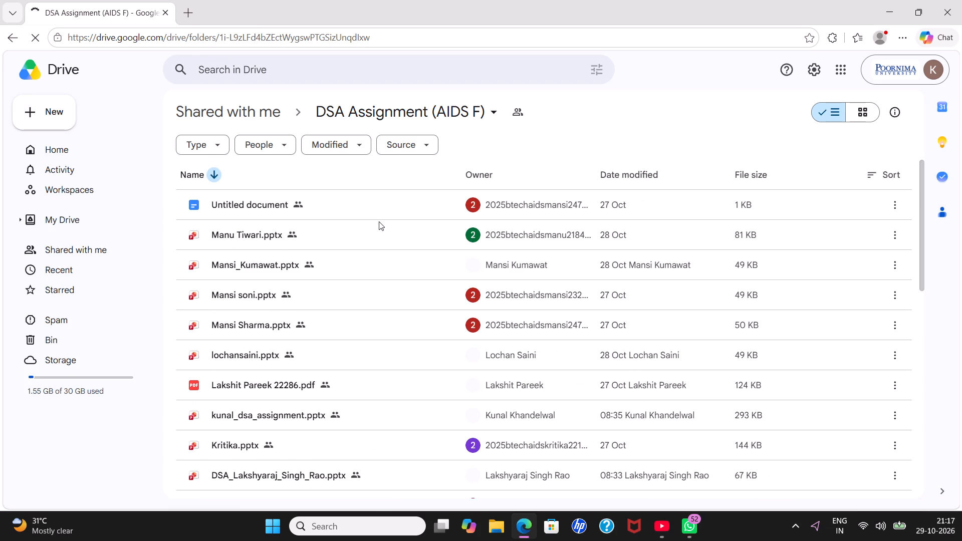
# Check the contents of the untitled document in the DSA Assignment (AIDS F) folder and close it.
pyautogui.doubleClick(264, 206)
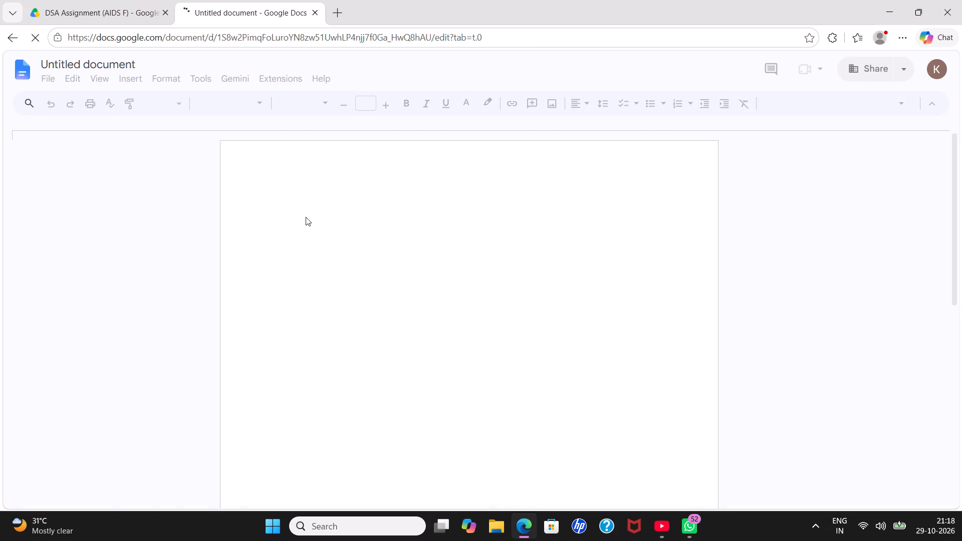
pyautogui.click(319, 14)
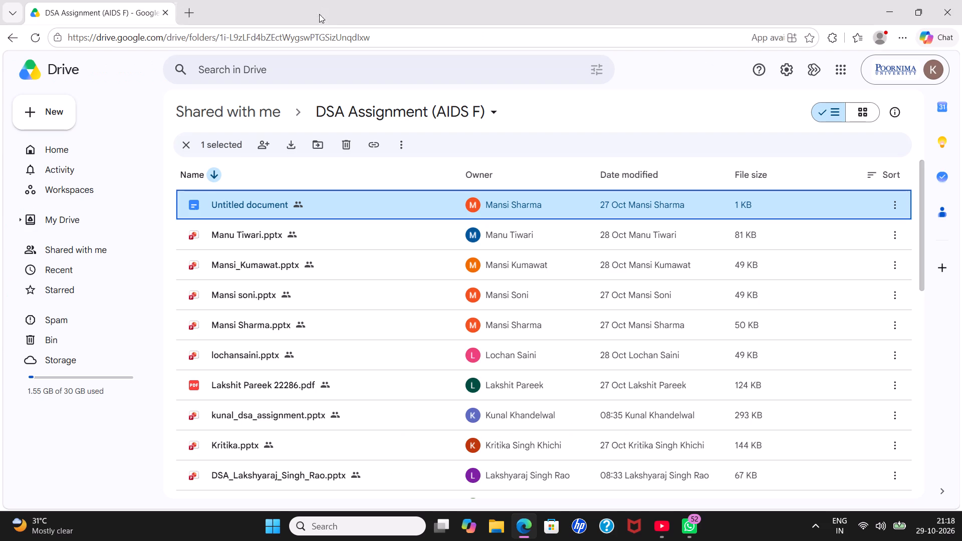
# Open the classmate's presentation listed just below the untitled document and examine its closing slides, from Key Takeaways back to BST insert and search.
pyautogui.doubleClick(267, 241)
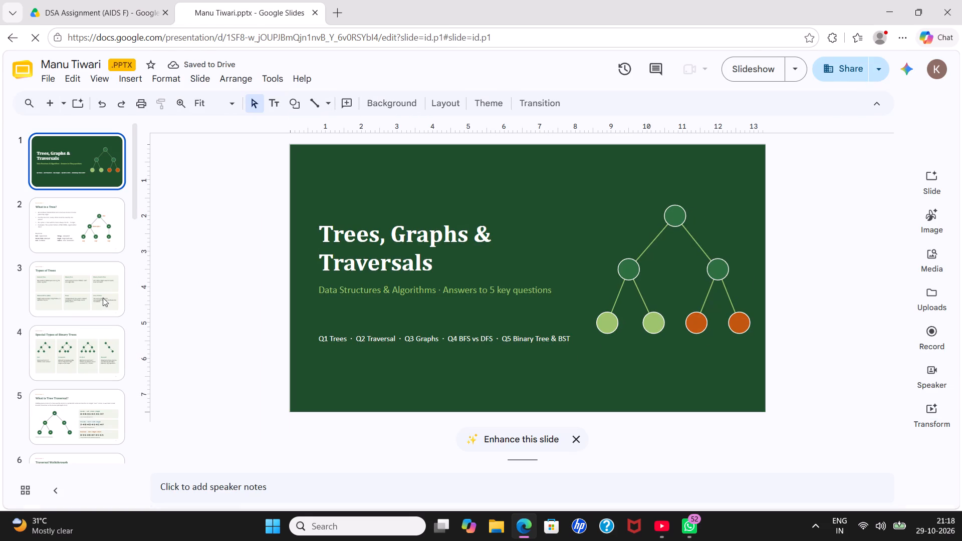
pyautogui.scroll(-10, 89, 295)
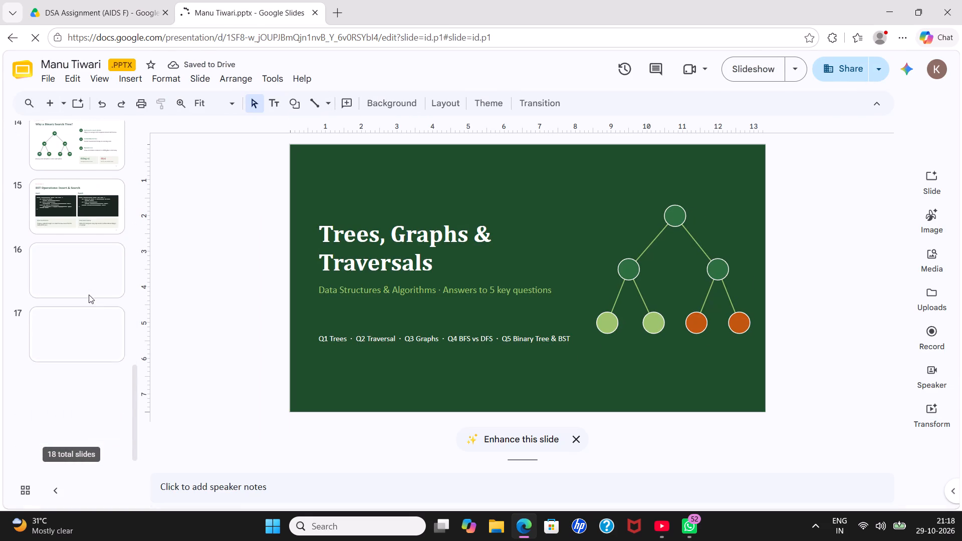
pyautogui.click(94, 426)
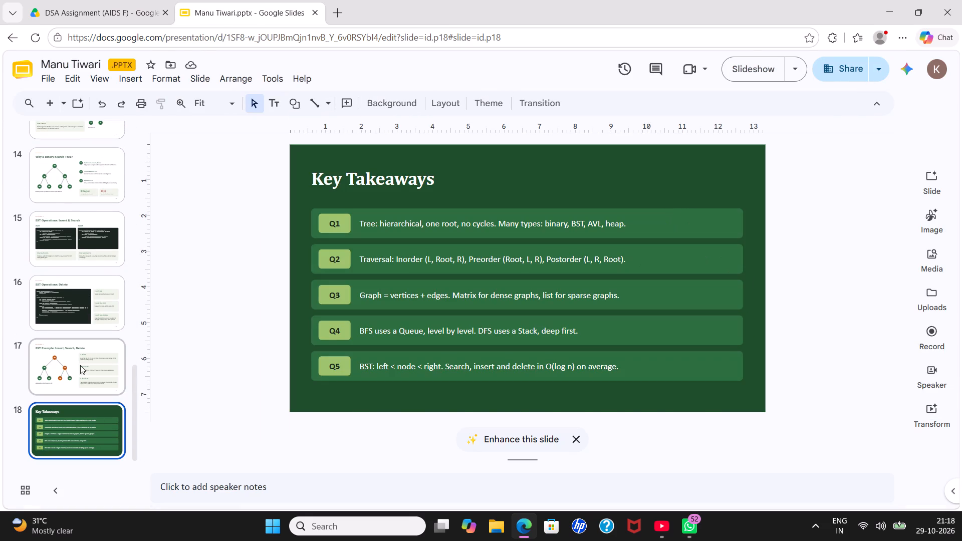
pyautogui.click(80, 365)
pyautogui.click(79, 305)
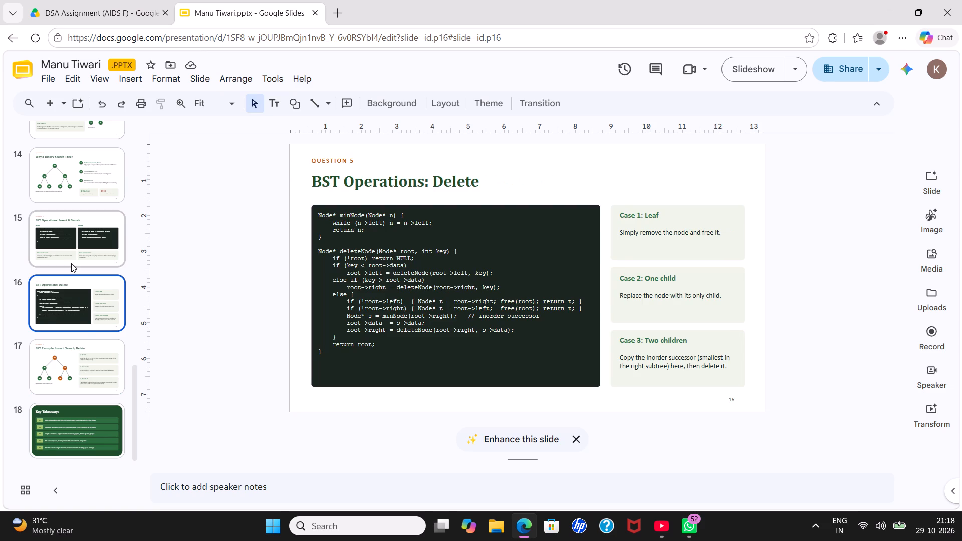
pyautogui.scroll(1, 71, 263)
pyautogui.click(76, 263)
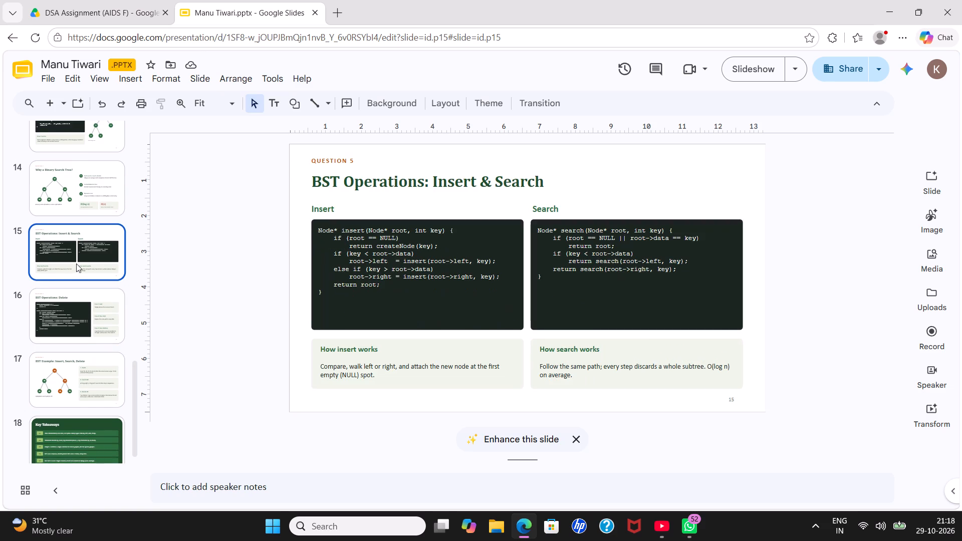
# Review the classmate's earlier slides on binary trees, BFS vs DFS, graphs and traversal, and close the presentation.
pyautogui.scroll(1, 76, 263)
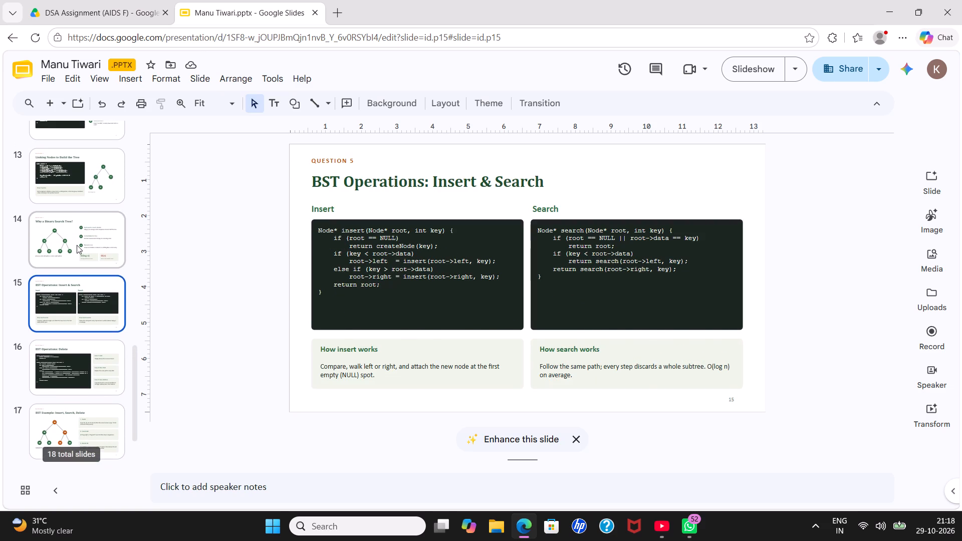
pyautogui.click(77, 245)
pyautogui.click(76, 192)
pyautogui.scroll(1, 76, 192)
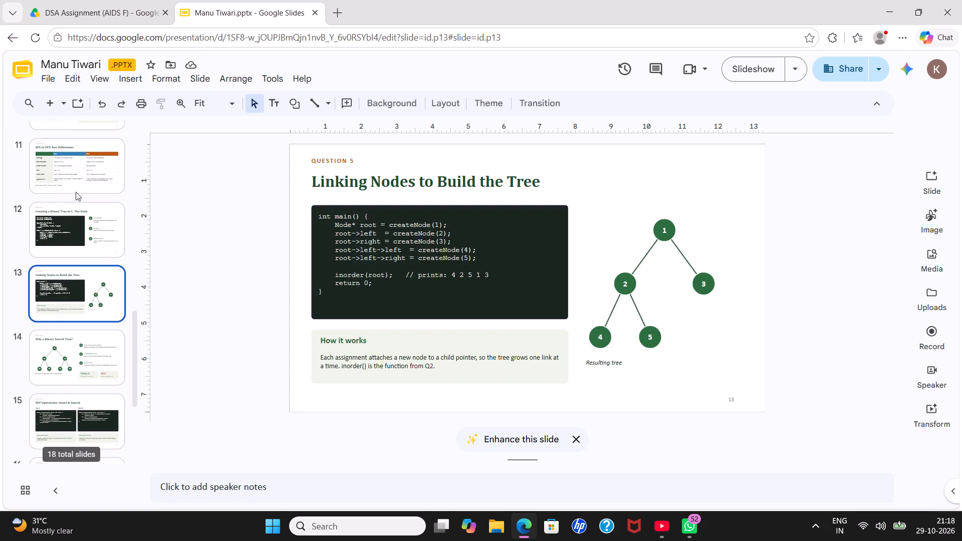
pyautogui.click(76, 192)
pyautogui.click(86, 211)
pyautogui.click(80, 161)
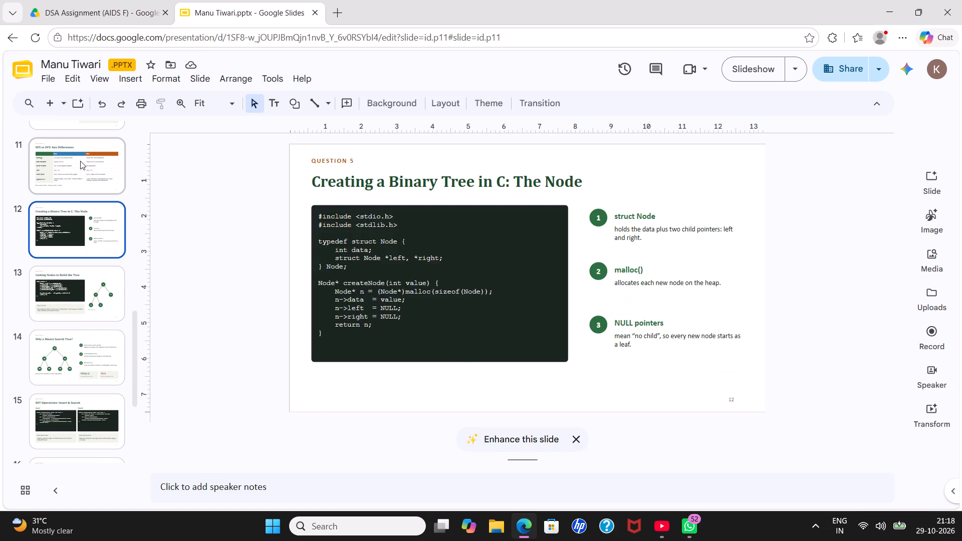
pyautogui.scroll(2, 80, 161)
pyautogui.click(82, 211)
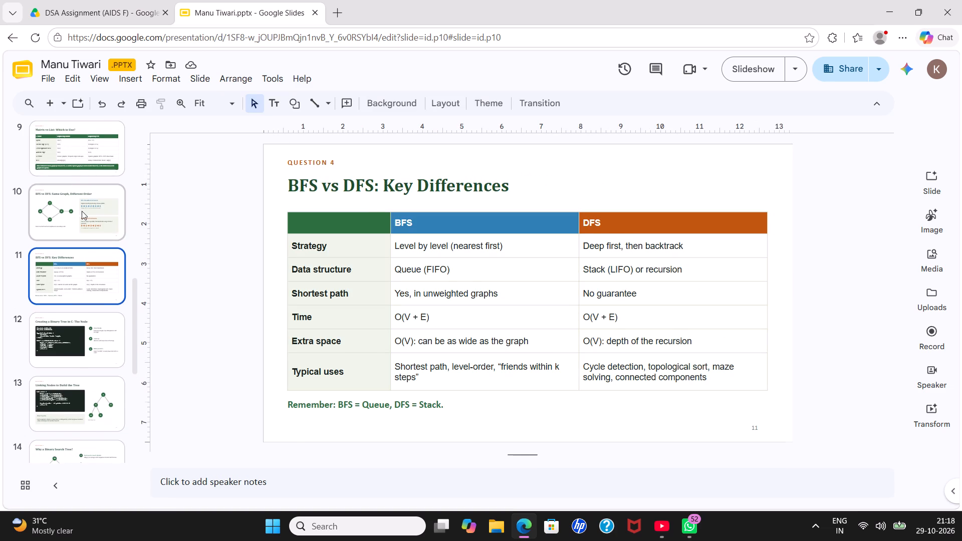
pyautogui.click(77, 151)
pyautogui.scroll(3, 77, 151)
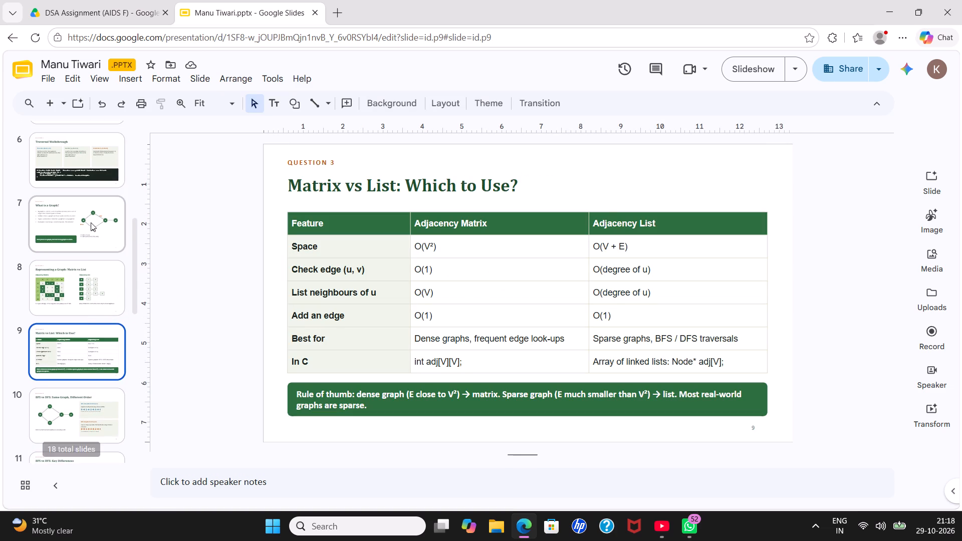
pyautogui.click(91, 223)
pyautogui.click(86, 152)
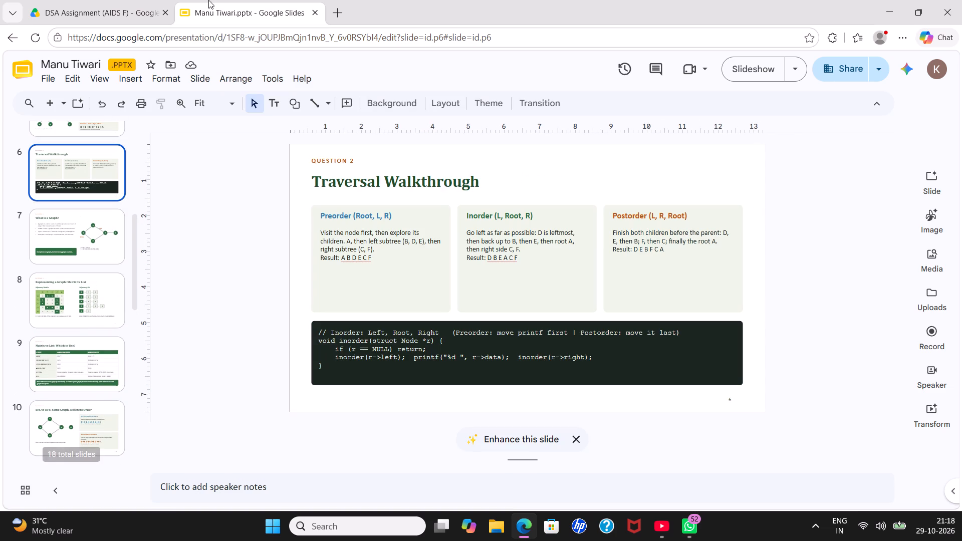
pyautogui.click(315, 14)
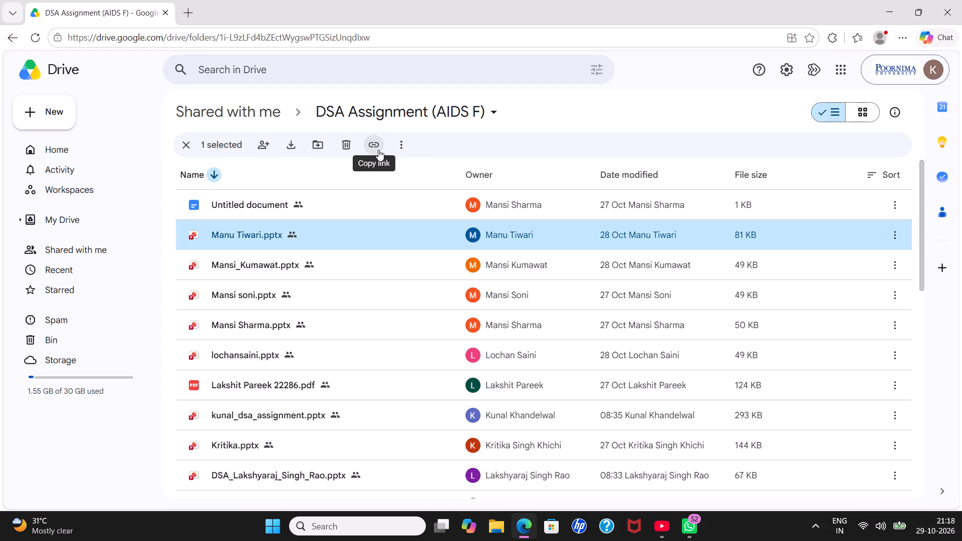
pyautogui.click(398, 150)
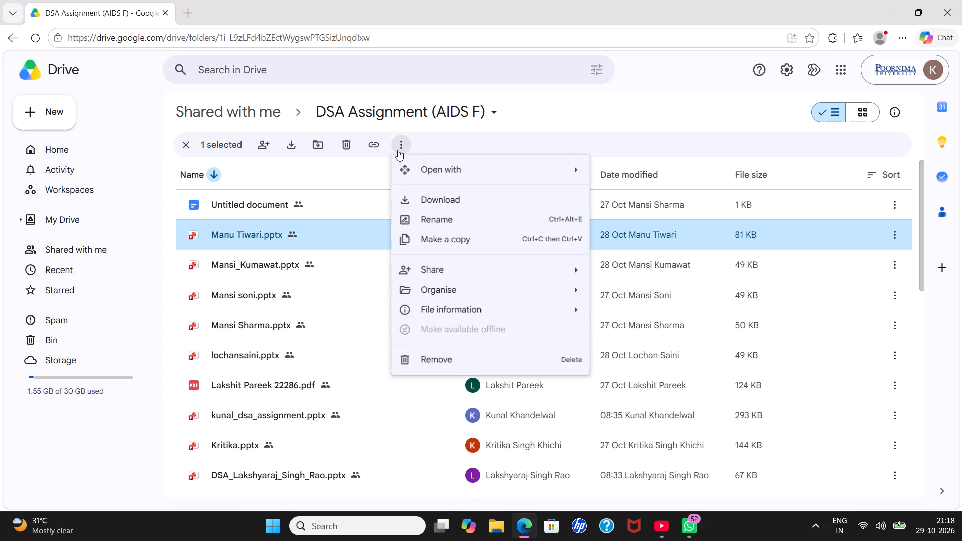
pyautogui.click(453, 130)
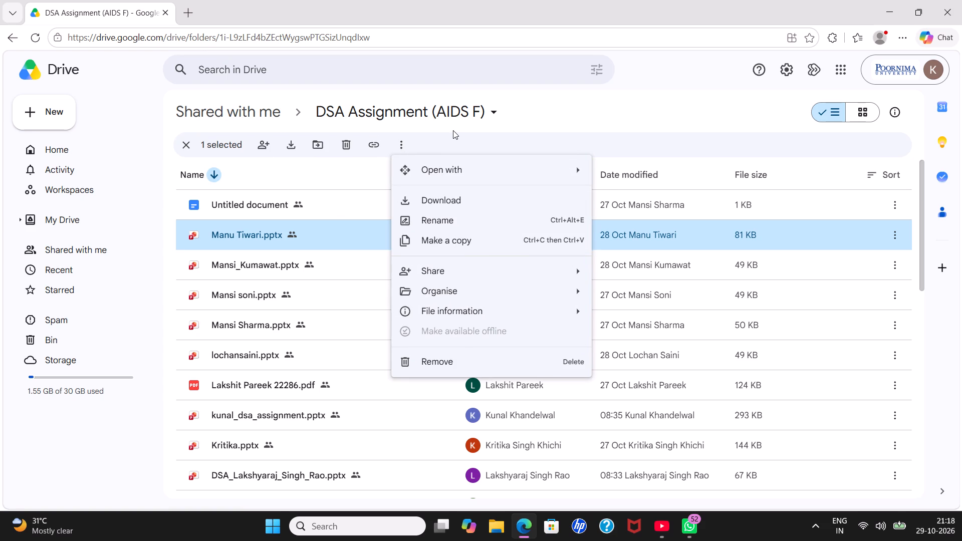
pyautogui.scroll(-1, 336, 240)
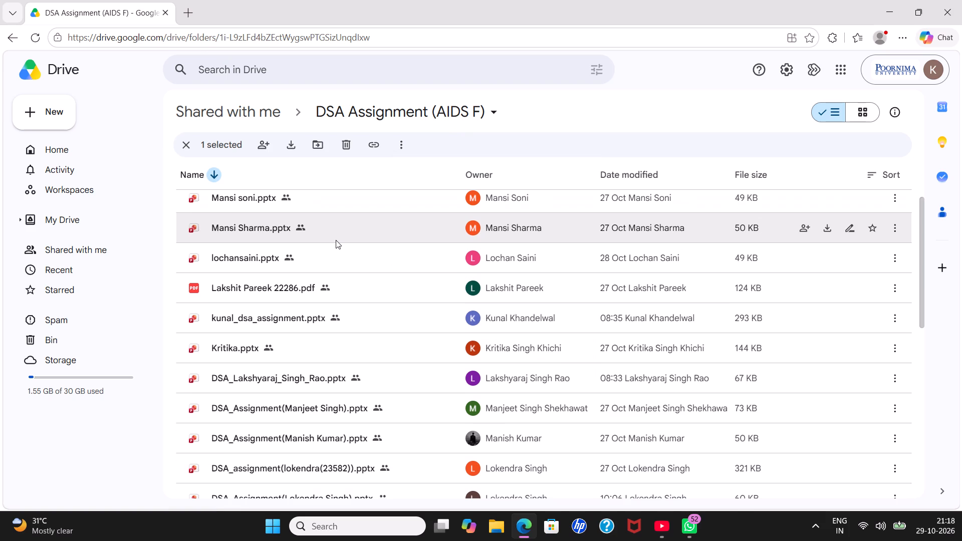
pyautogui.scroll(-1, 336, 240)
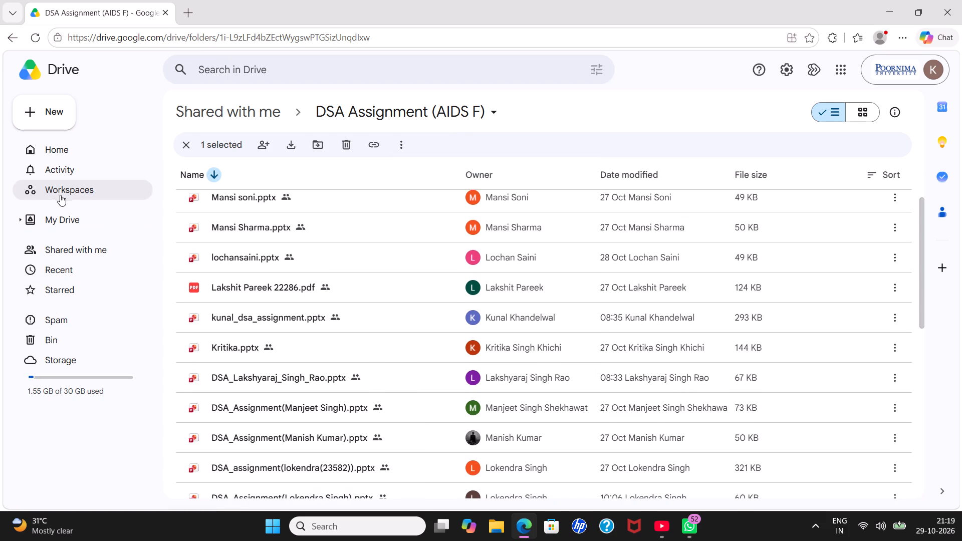
# Upload the assignment PDF named after the student from Downloads to the DSA Assignment (AIDS F) folder and dismiss the upload notice.
pyautogui.click(52, 112)
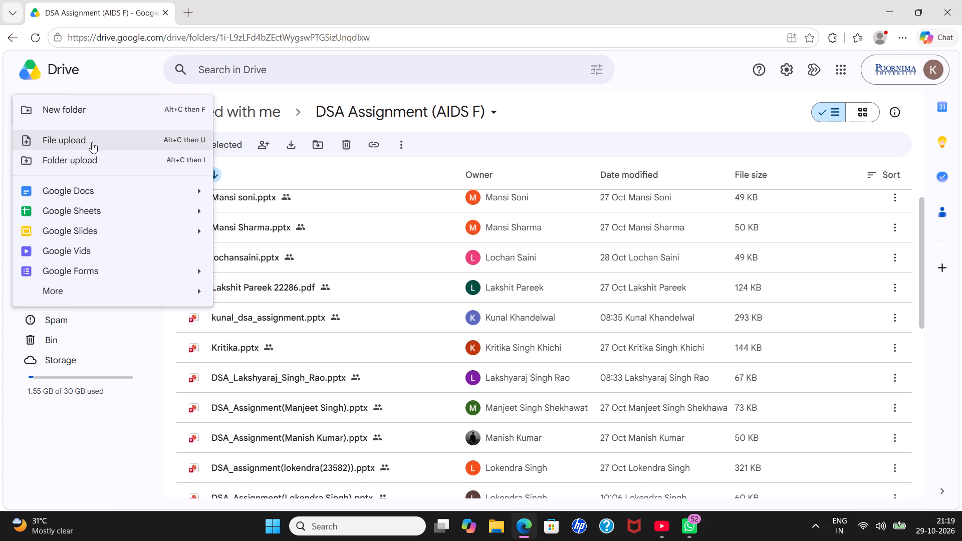
pyautogui.click(92, 142)
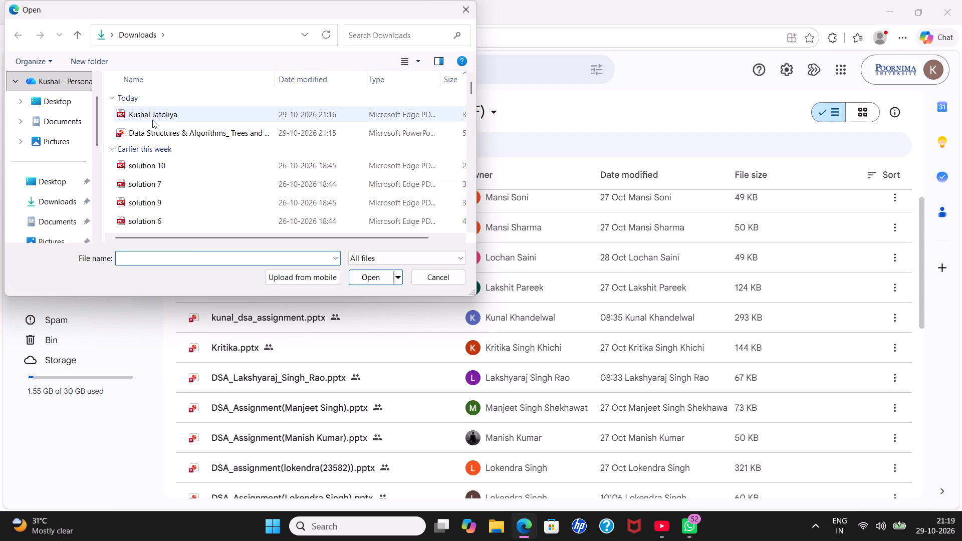
pyautogui.click(152, 119)
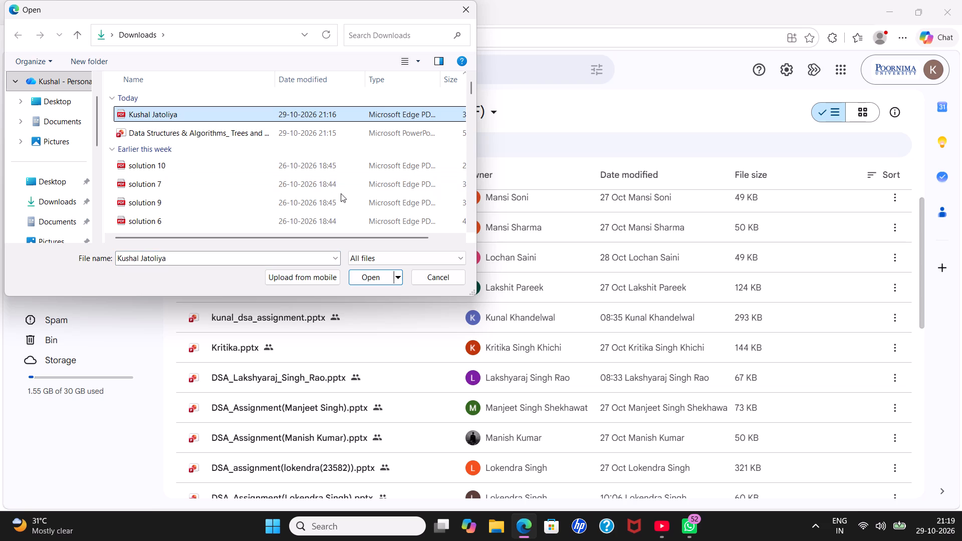
pyautogui.click(368, 287)
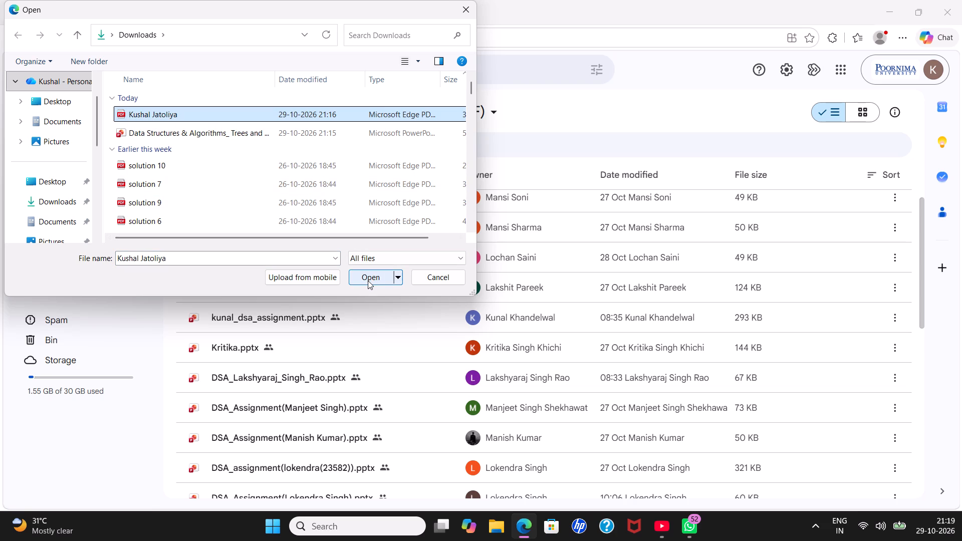
pyautogui.click(368, 281)
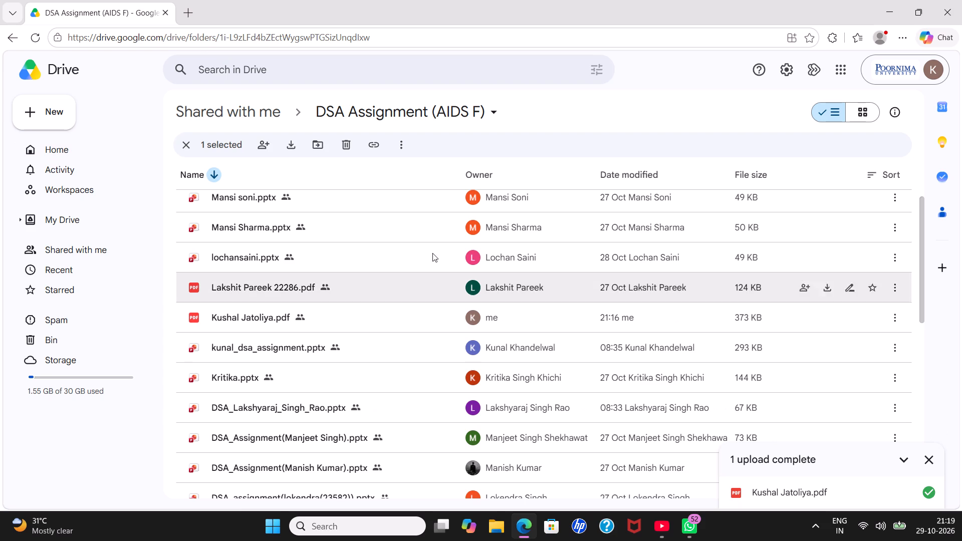
pyautogui.click(927, 455)
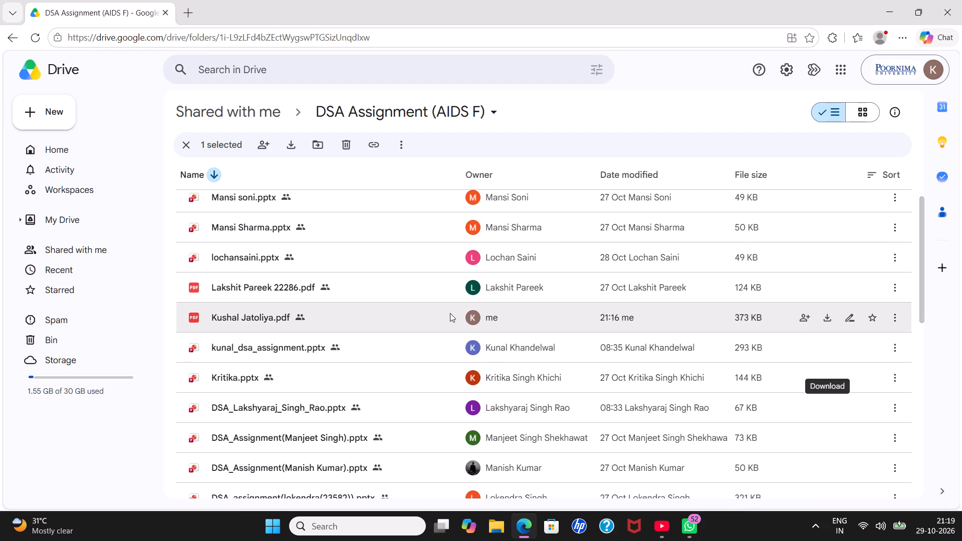
# Preview the uploaded assignment PDF in Drive and check its title page and page thumbnails through to the Thank You page.
pyautogui.doubleClick(450, 313)
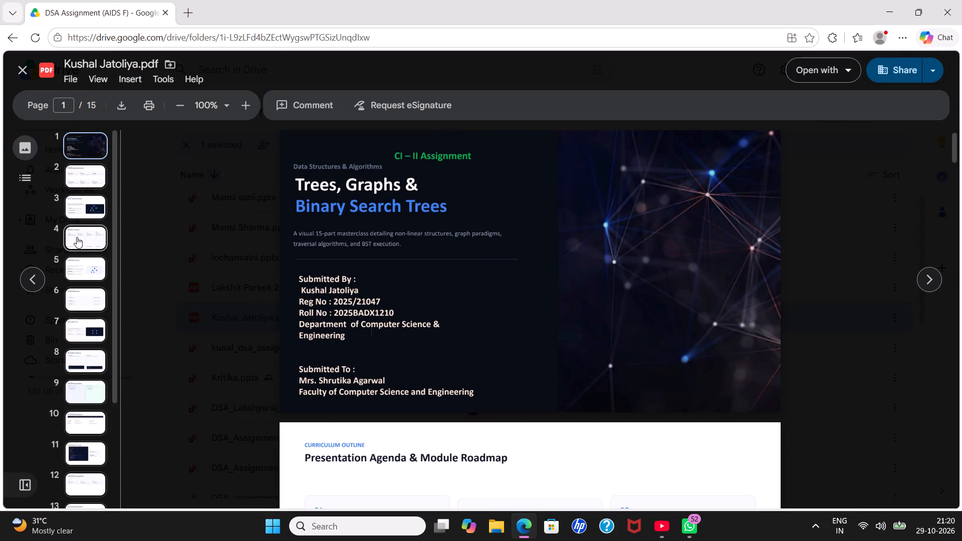
pyautogui.scroll(-2, 77, 237)
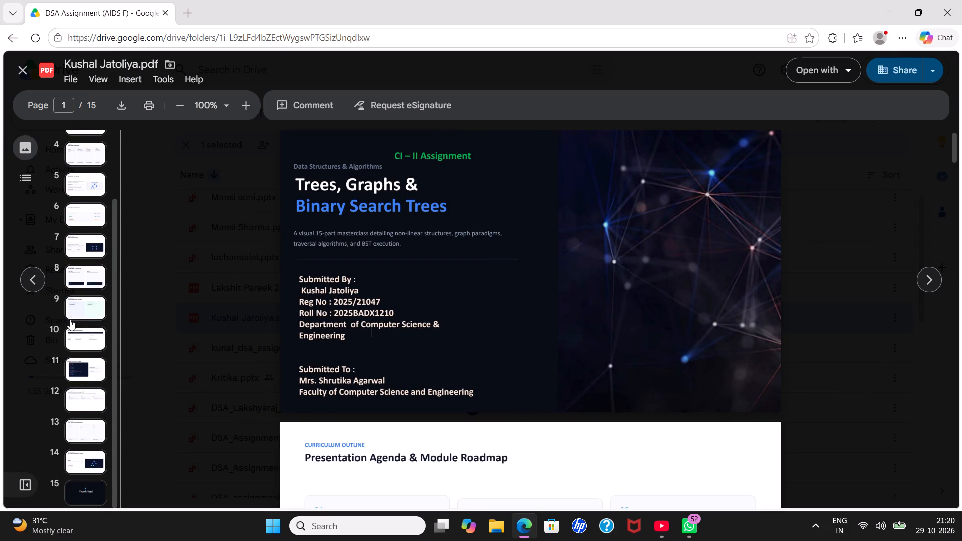
pyautogui.scroll(1, 78, 283)
pyautogui.click(76, 179)
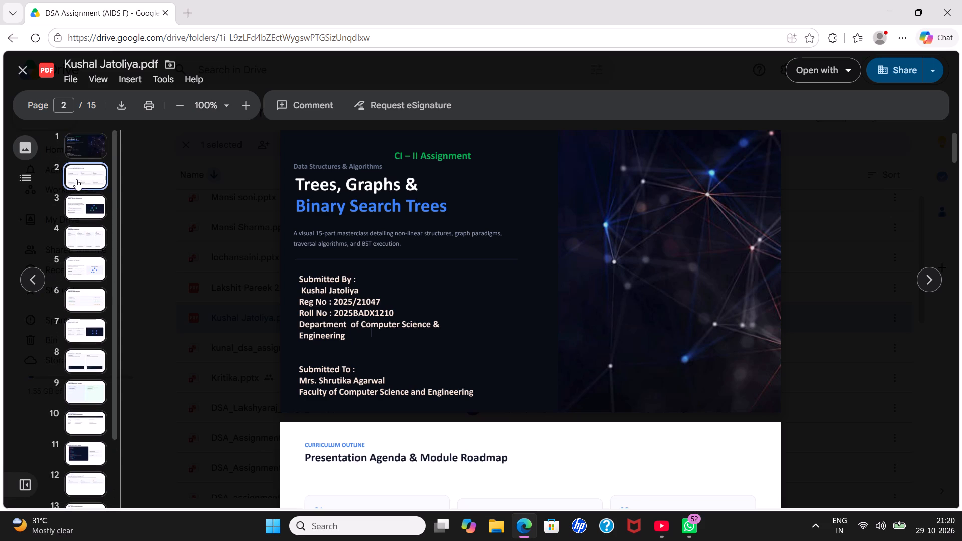
pyautogui.click(77, 149)
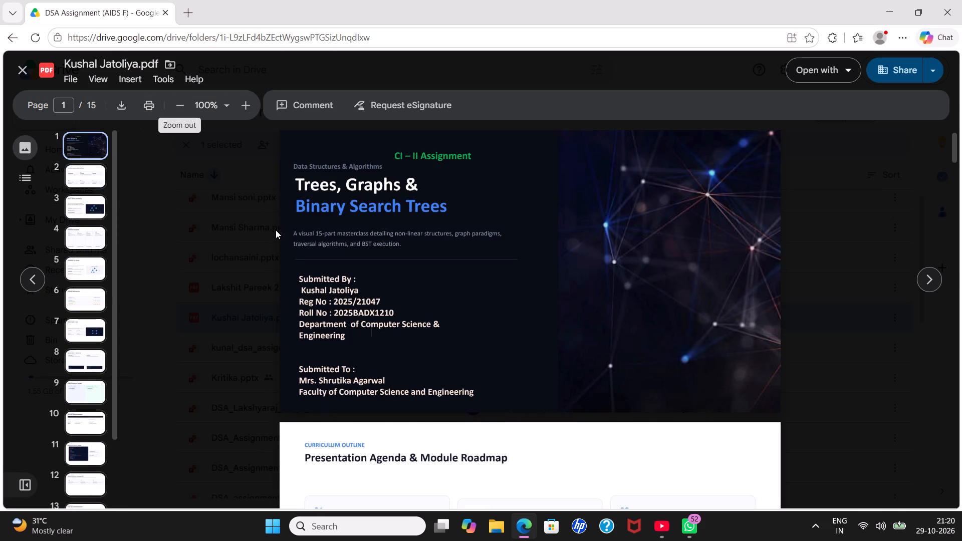
pyautogui.press('Right')
pyautogui.press('Right')
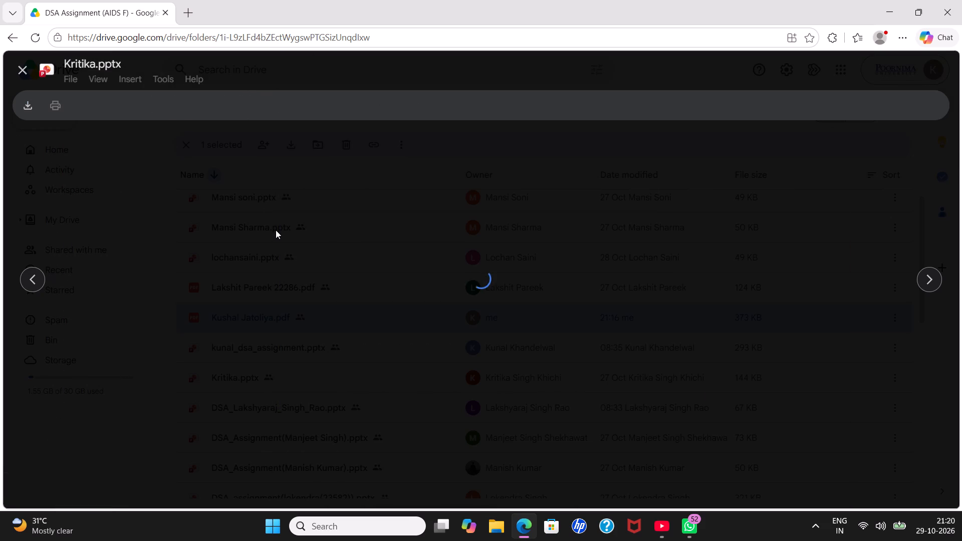